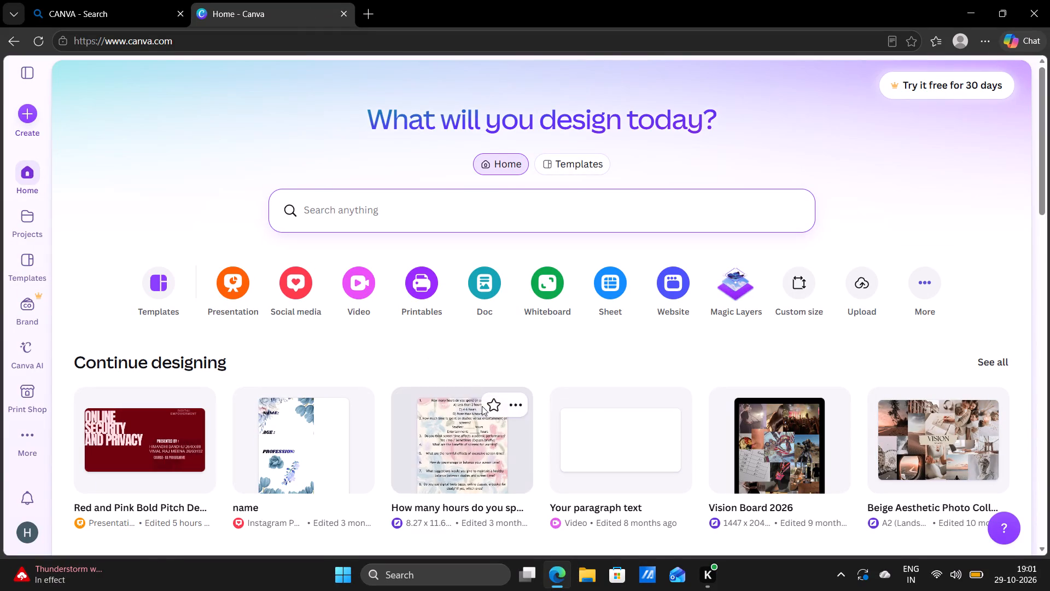
Open the Red and Pink Bold Pitch Deck presentation from the recent designs.
double_click(140, 431)
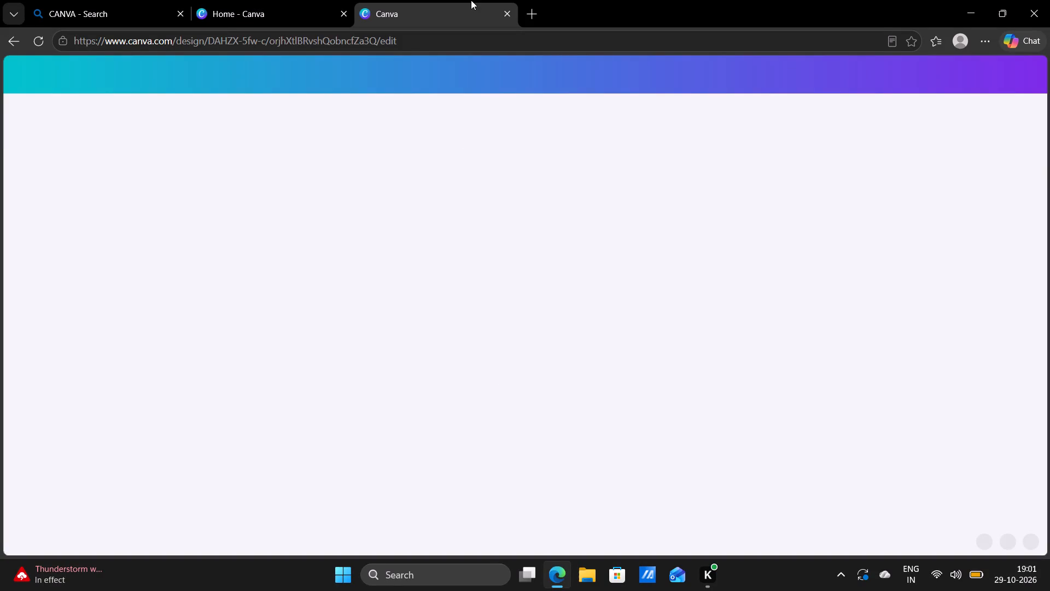
left_click(535, 9)
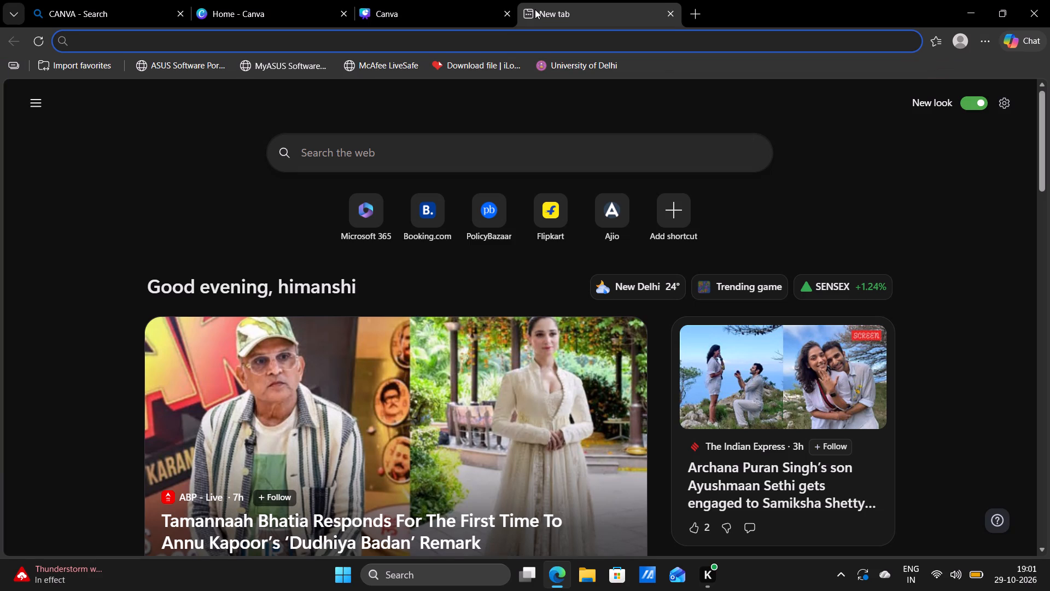
type("CHAT G")
type("PT")
key("Return")
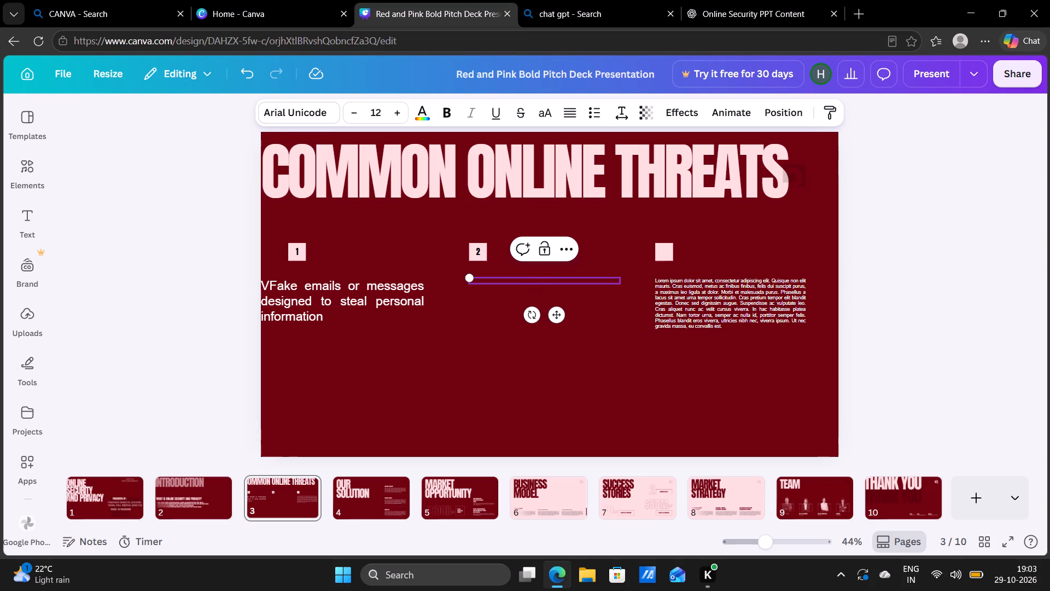
left_click(535, 282)
left_click(535, 282, "ctrl")
key("ctrl+v")
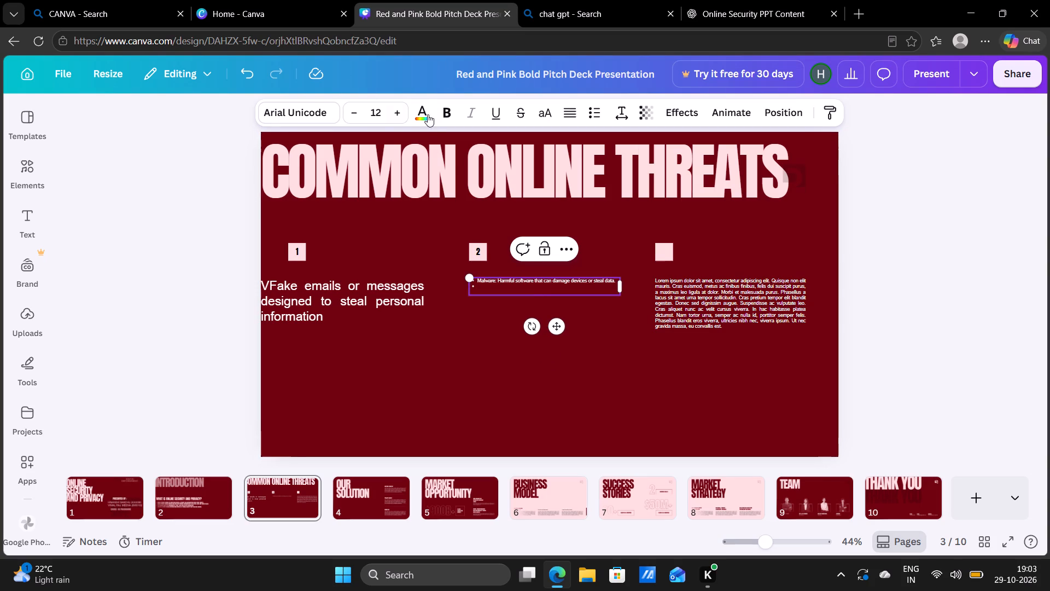
Try to enlarge the pasted Malware text to font size 16.
triple_click(400, 104)
left_click(400, 104)
left_click_drag(400, 104, 400, 100)
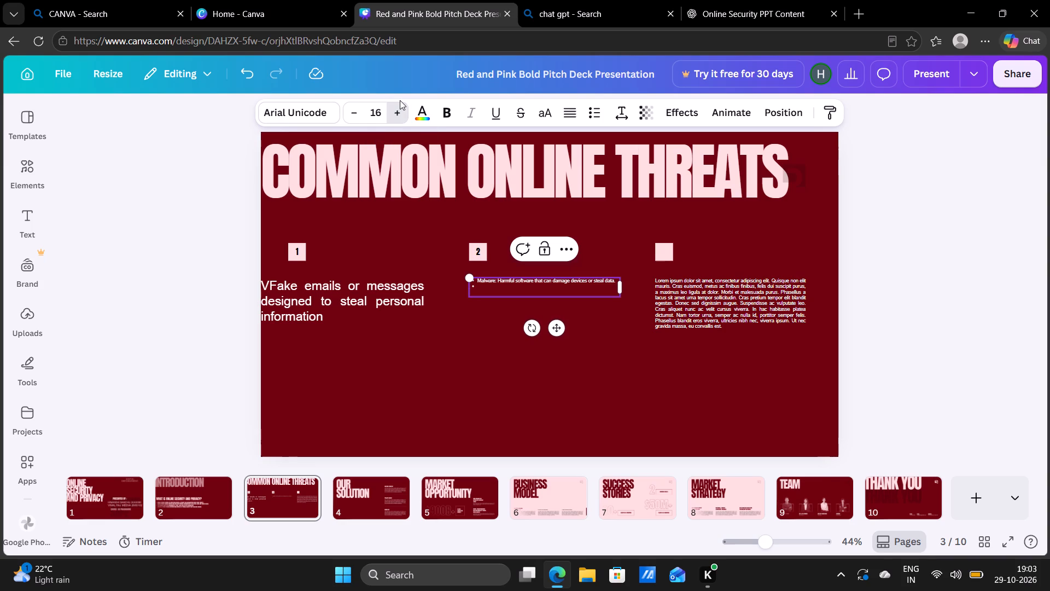
left_click_drag(400, 100, 400, 95)
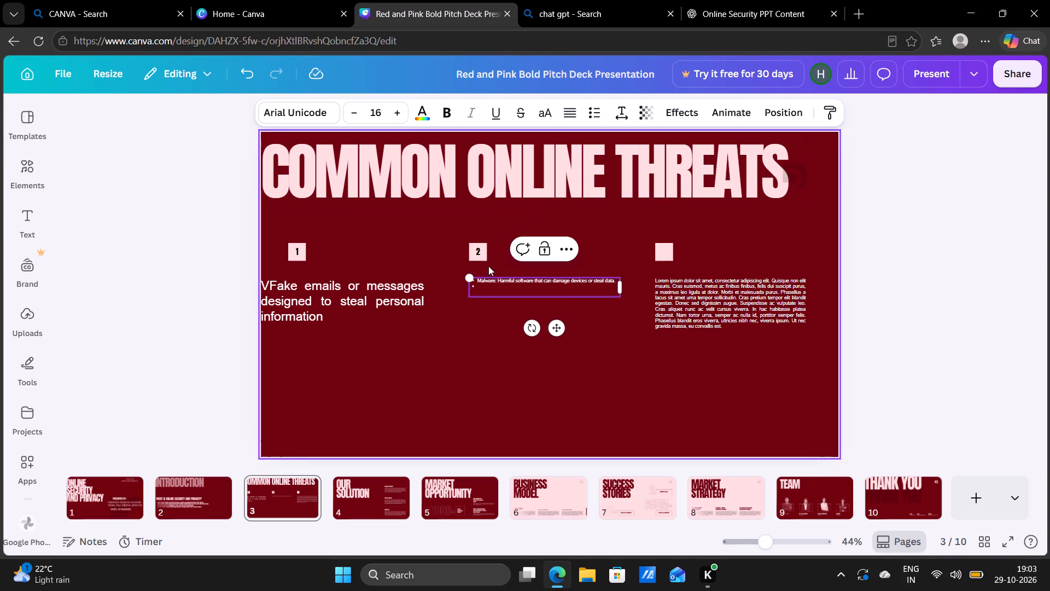
Select the full Malware bullet text under number 2 and enlarge it to font size 27.
left_click(477, 282)
left_click_drag(477, 282, 552, 280)
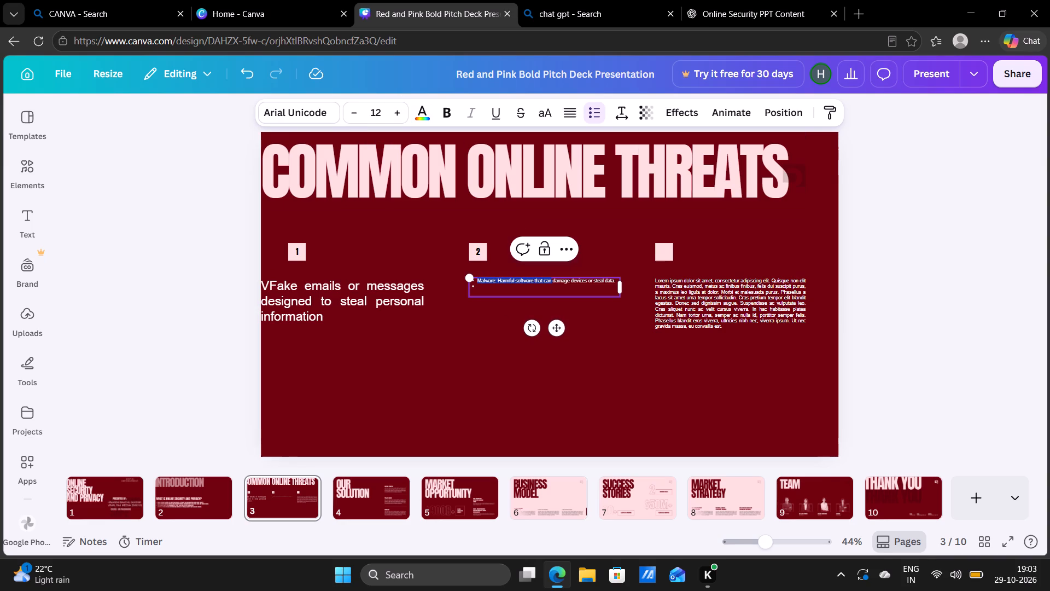
left_click_drag(552, 280, 663, 281)
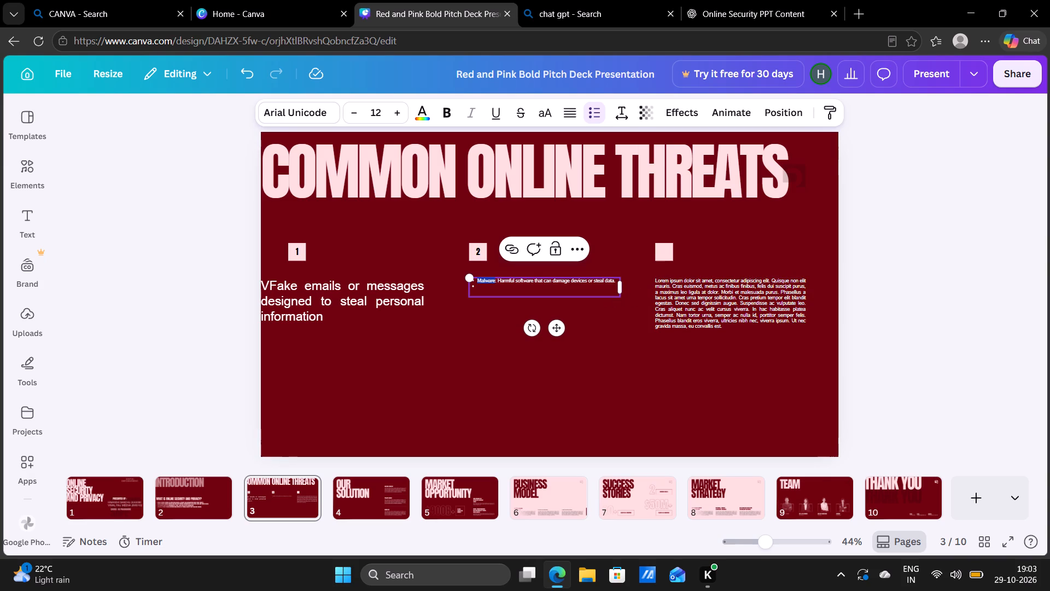
left_click(615, 282)
left_click_drag(615, 282, 583, 280)
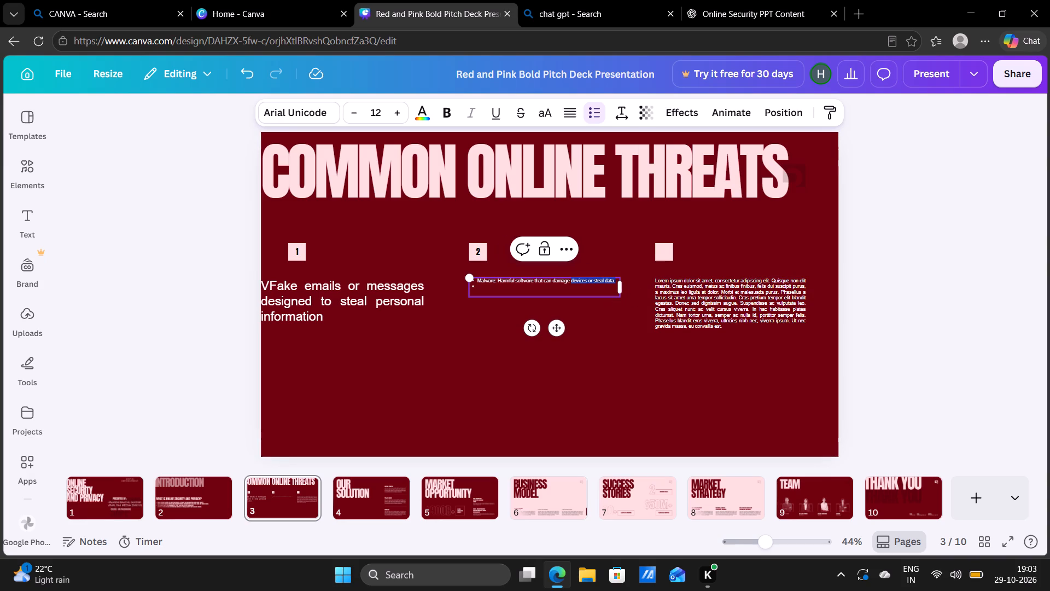
left_click_drag(583, 280, 471, 270)
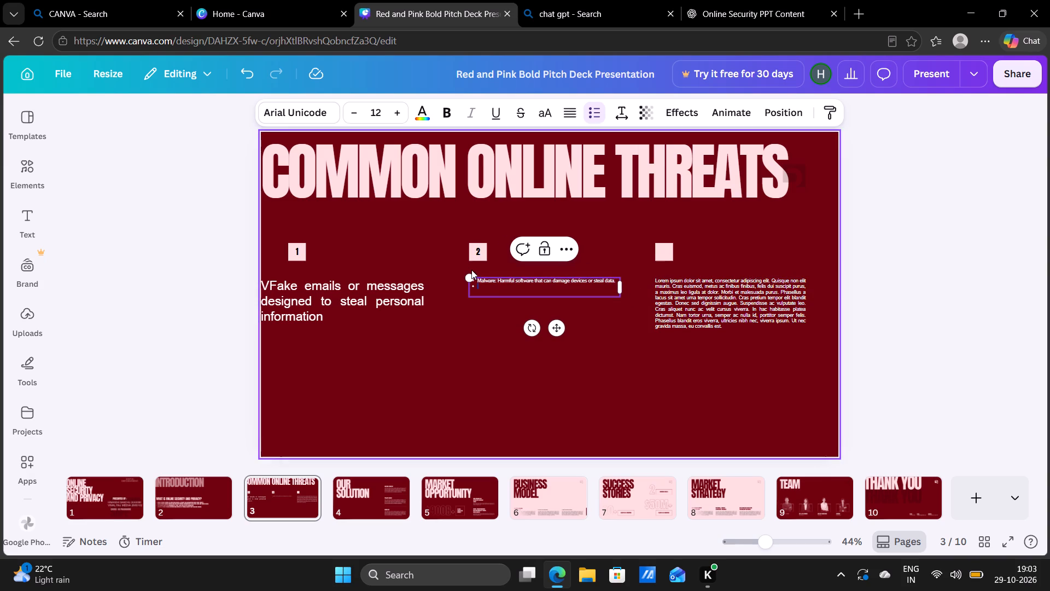
left_click_drag(471, 270, 476, 285)
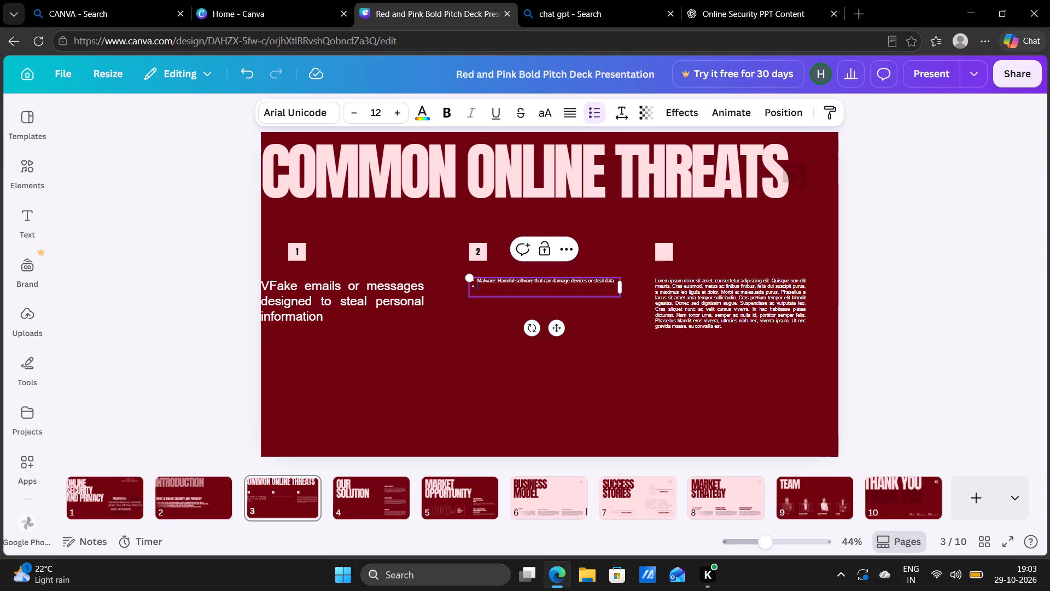
left_click_drag(476, 285, 477, 279)
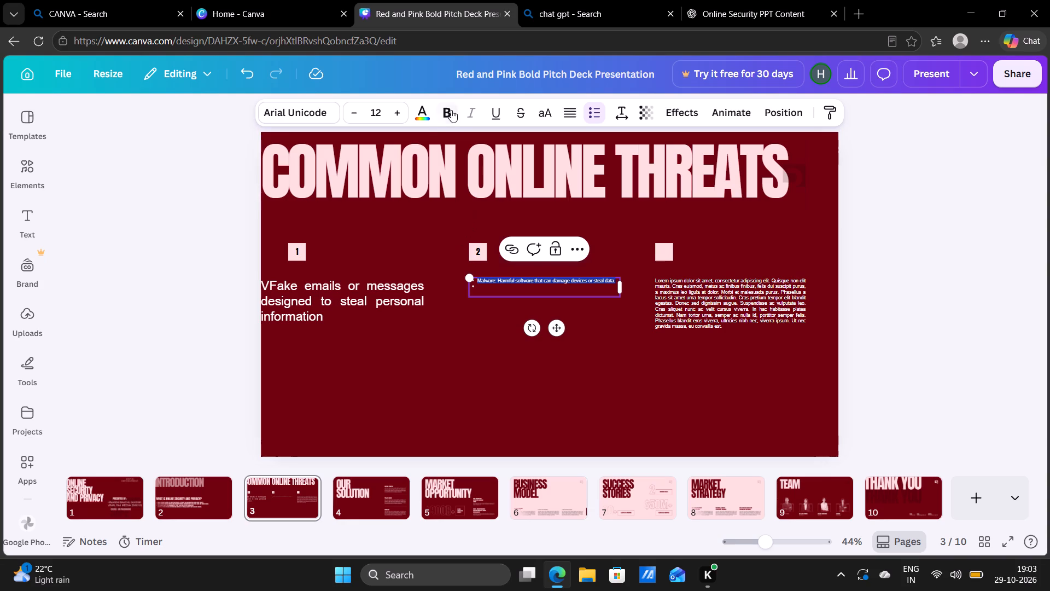
triple_click(399, 106)
triple_click(399, 106)
triple_click(399, 106)
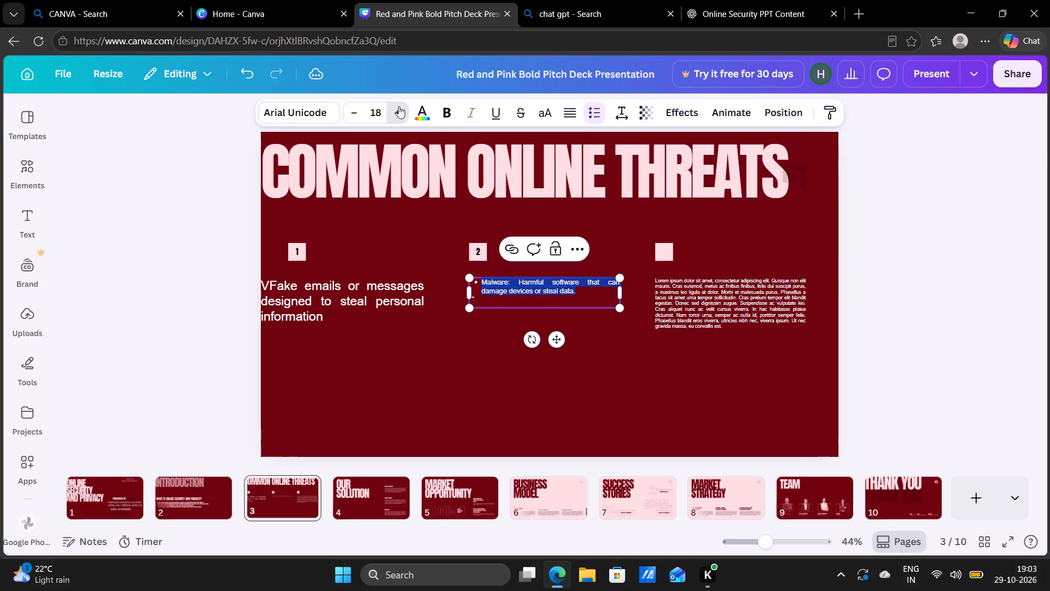
triple_click(399, 106)
double_click(399, 106)
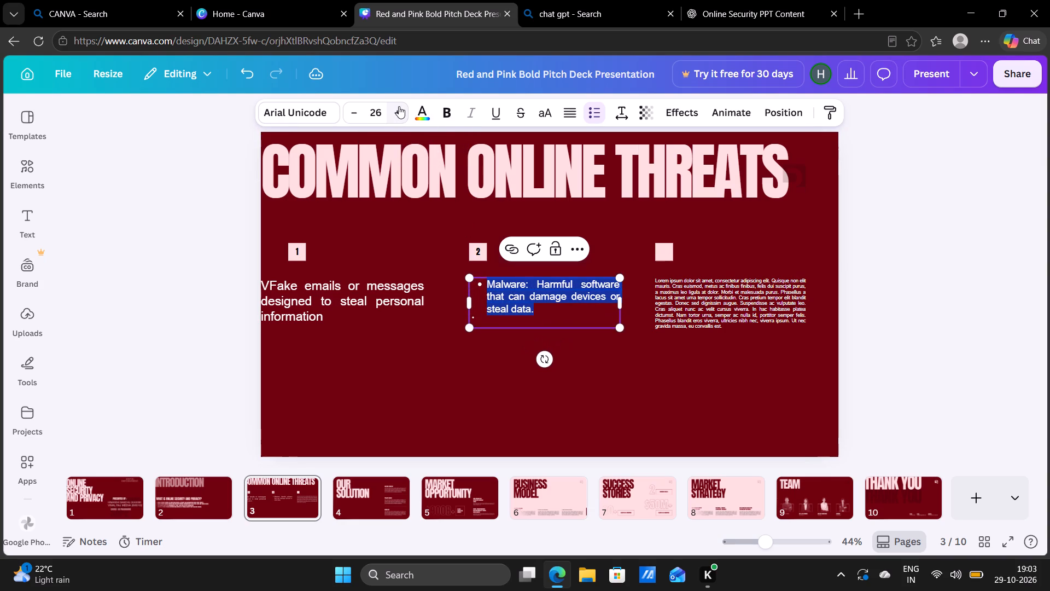
left_click(399, 106)
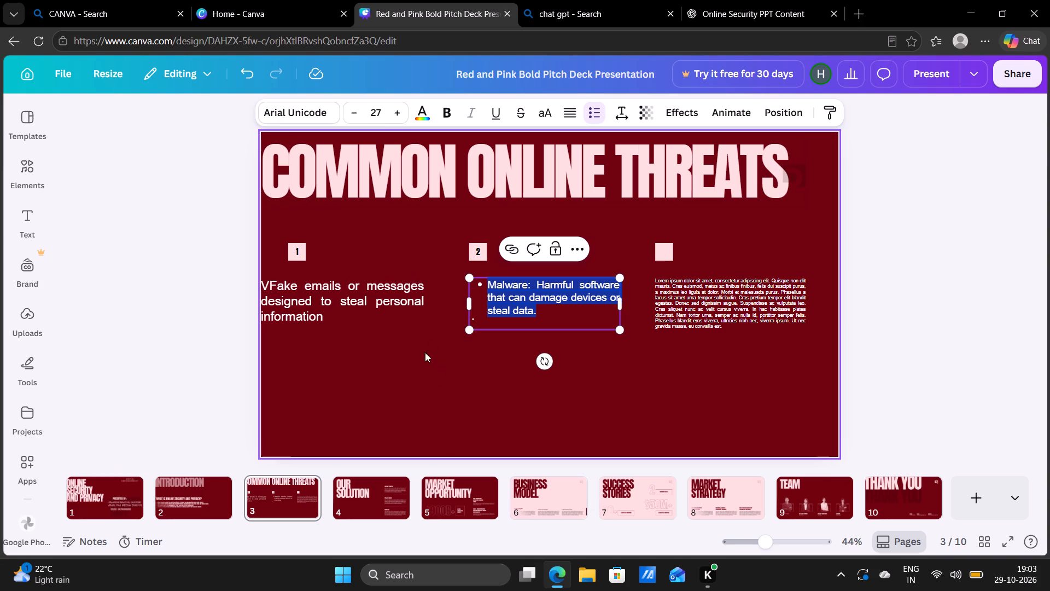
Compare with the text under number 1 and set the Malware bullet's font size to 28.
double_click(387, 291)
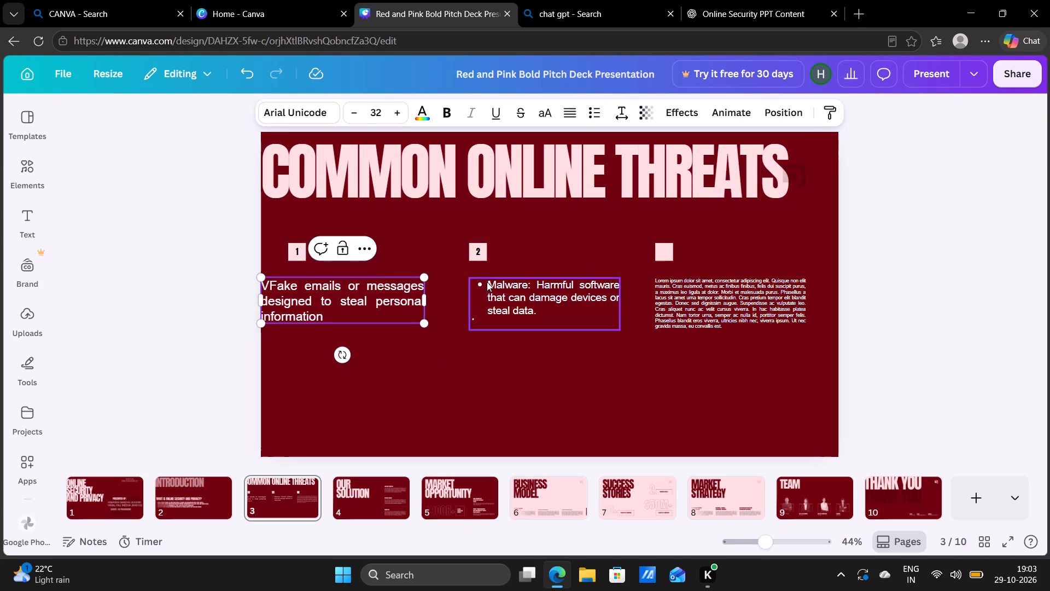
double_click(485, 287)
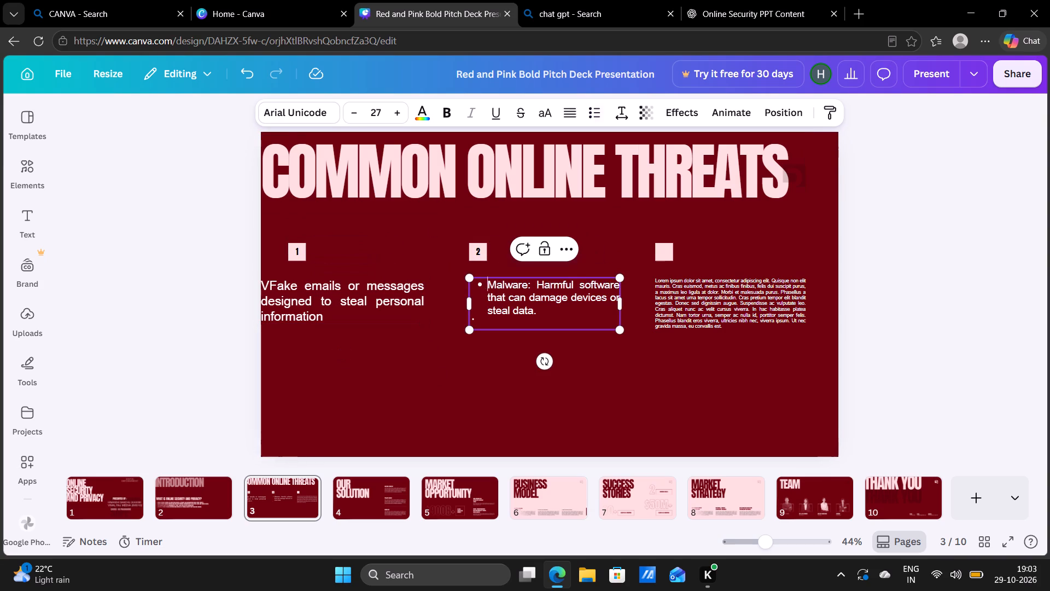
left_click(398, 113)
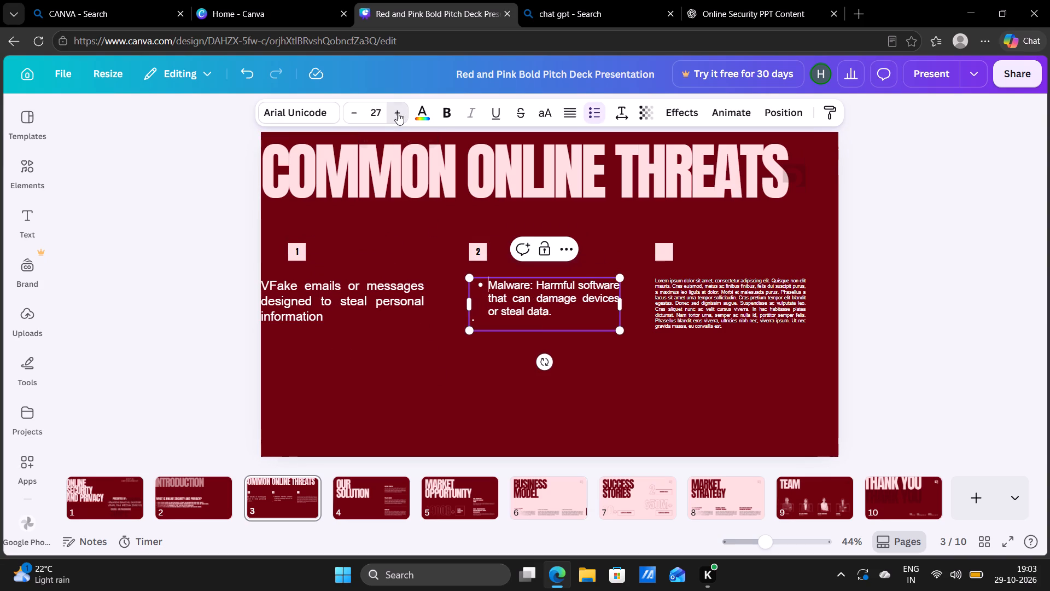
left_click(398, 113)
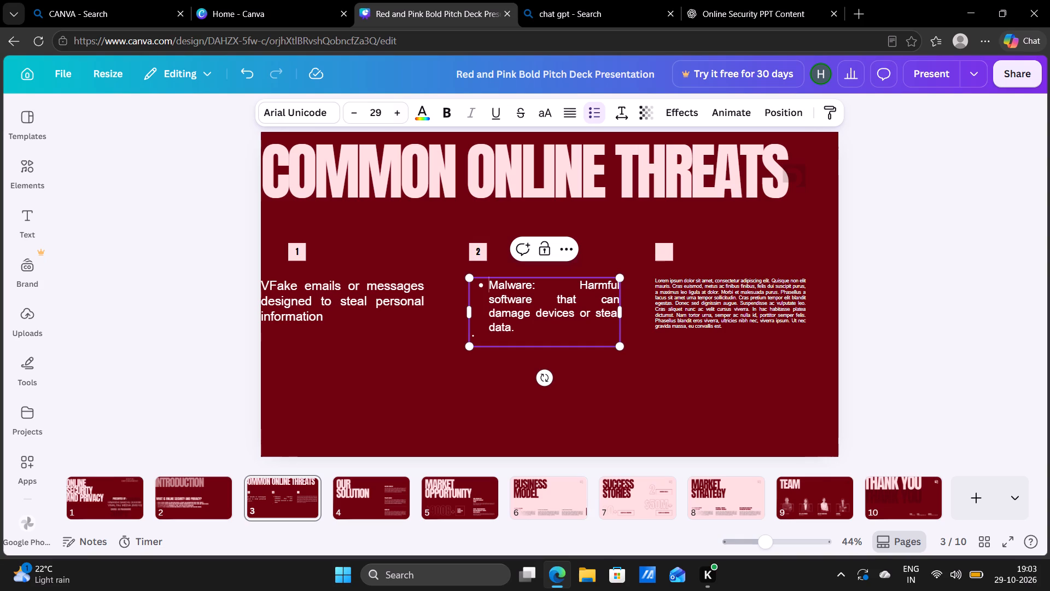
left_click(355, 110)
Reduce the fake emails text under number 1 to font size 28.
double_click(330, 286)
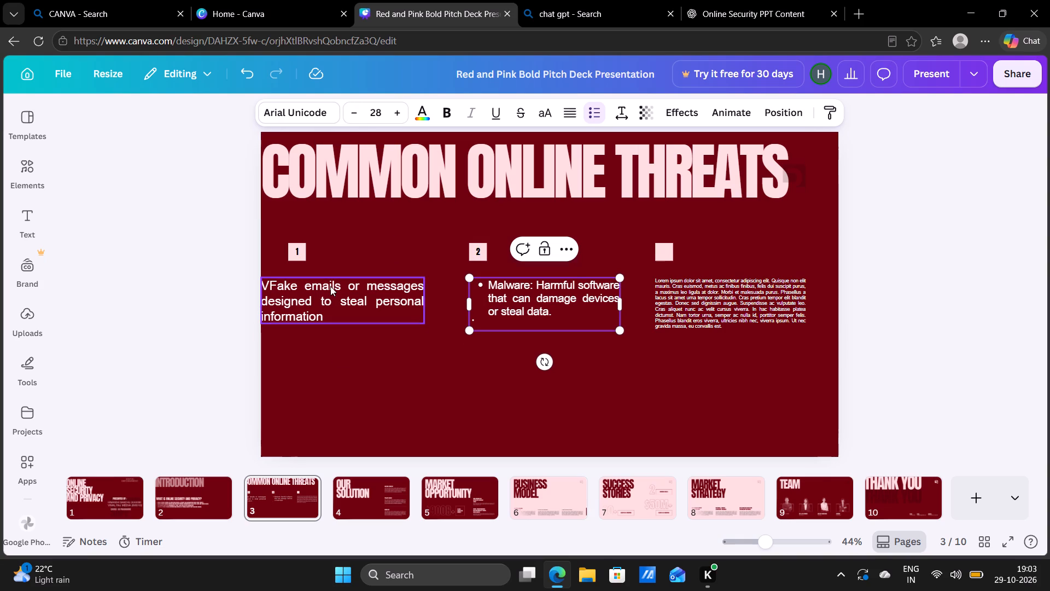
triple_click(347, 117)
left_click(347, 117)
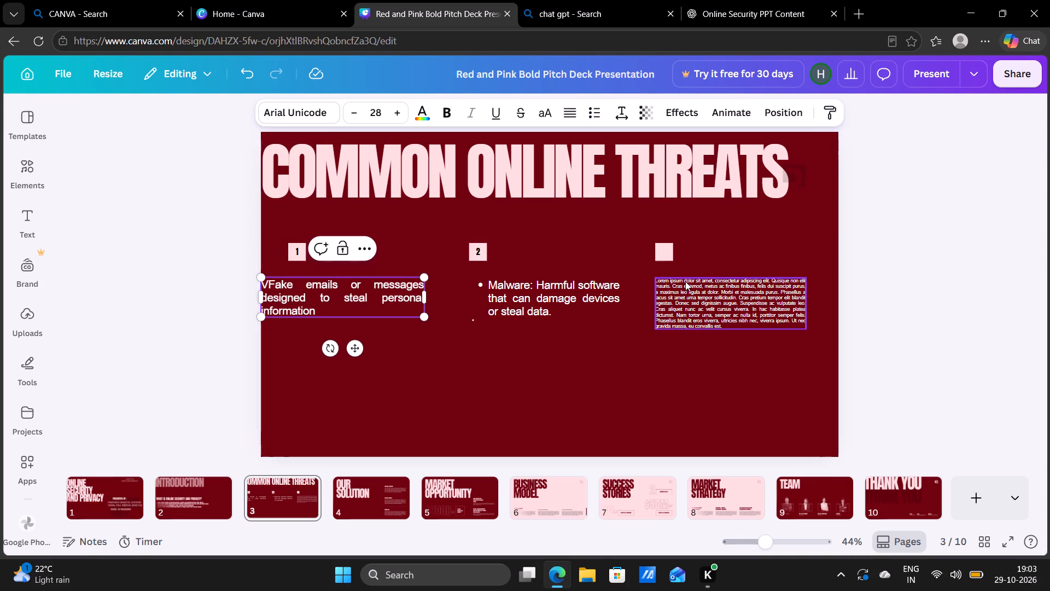
Delete the "Malware:" label and its bullet so the text under number 2 starts with "Harmful software".
left_click(534, 280)
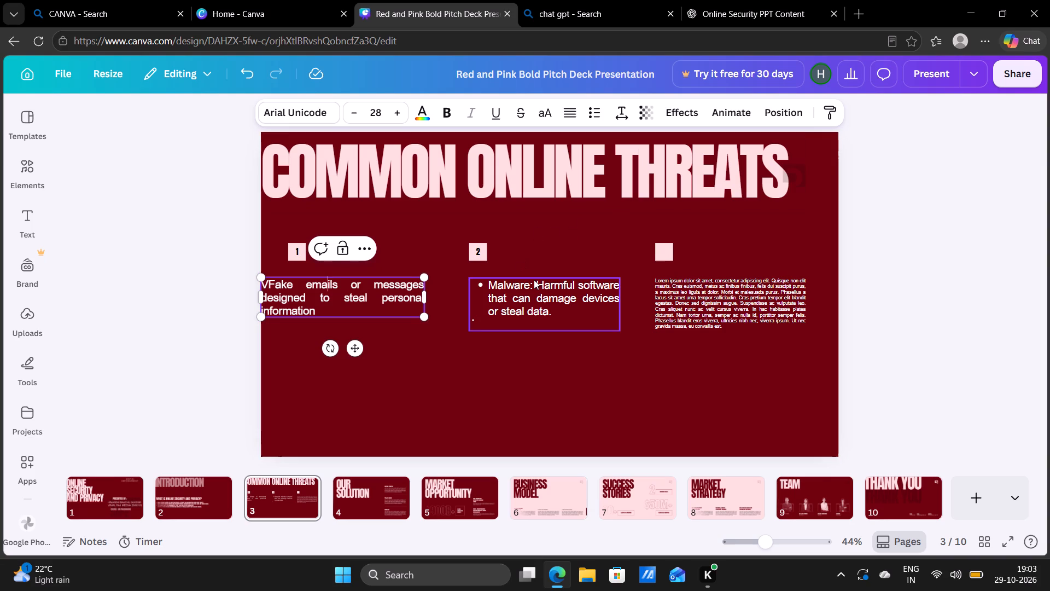
left_click(534, 280)
left_click(534, 280)
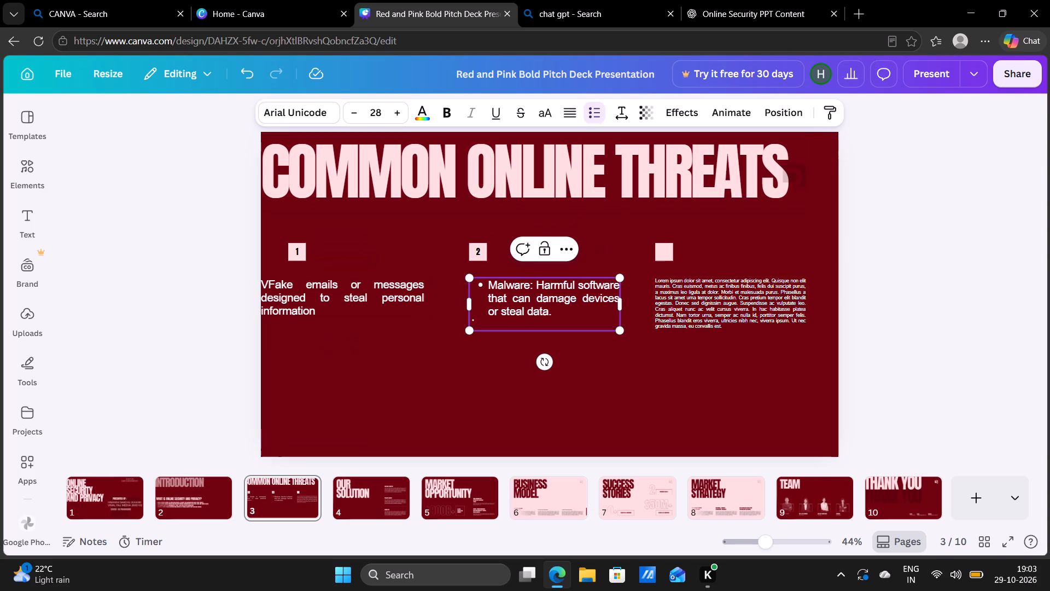
key("BackSpace")
key("BackSpace")
key("BackSpace")
key("BackSpace")
key("BackSpace")
key("BackSpace")
key("BackSpace")
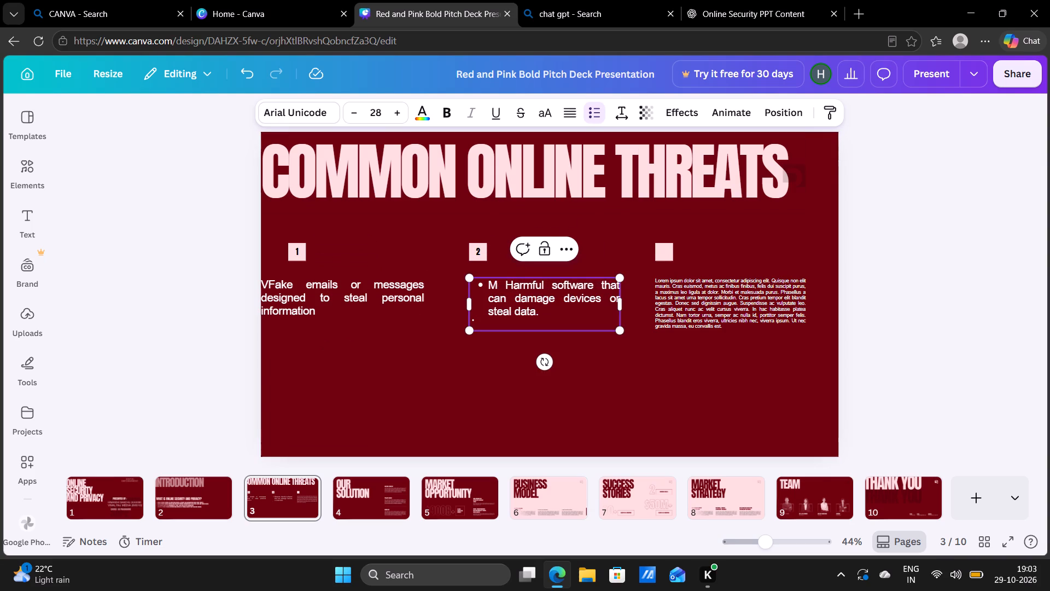
key("BackSpace")
key("Right")
key("Right")
key("Left")
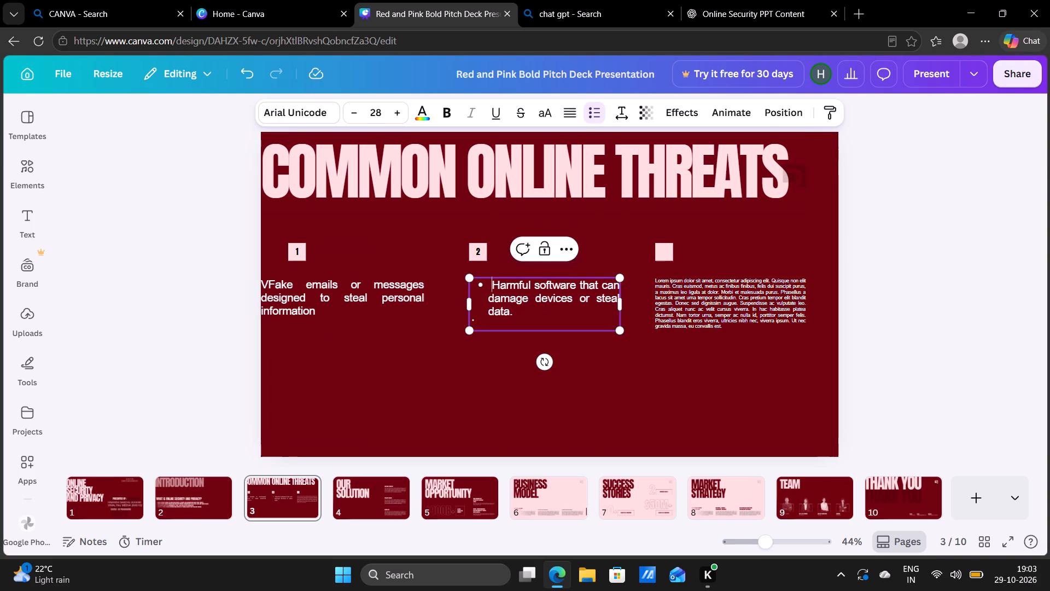
key("BackSpace")
key("BackSpace")
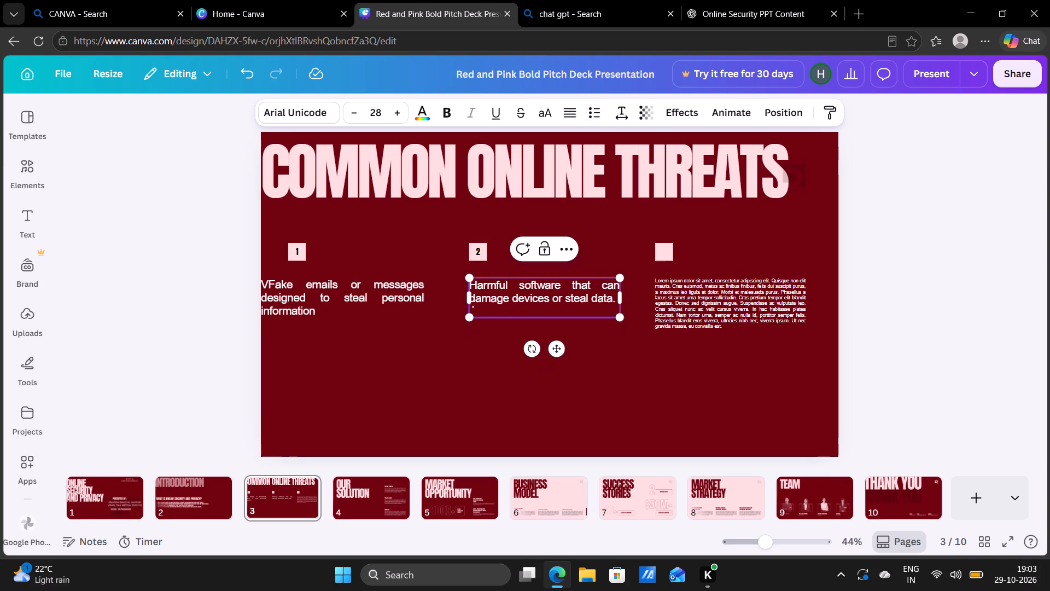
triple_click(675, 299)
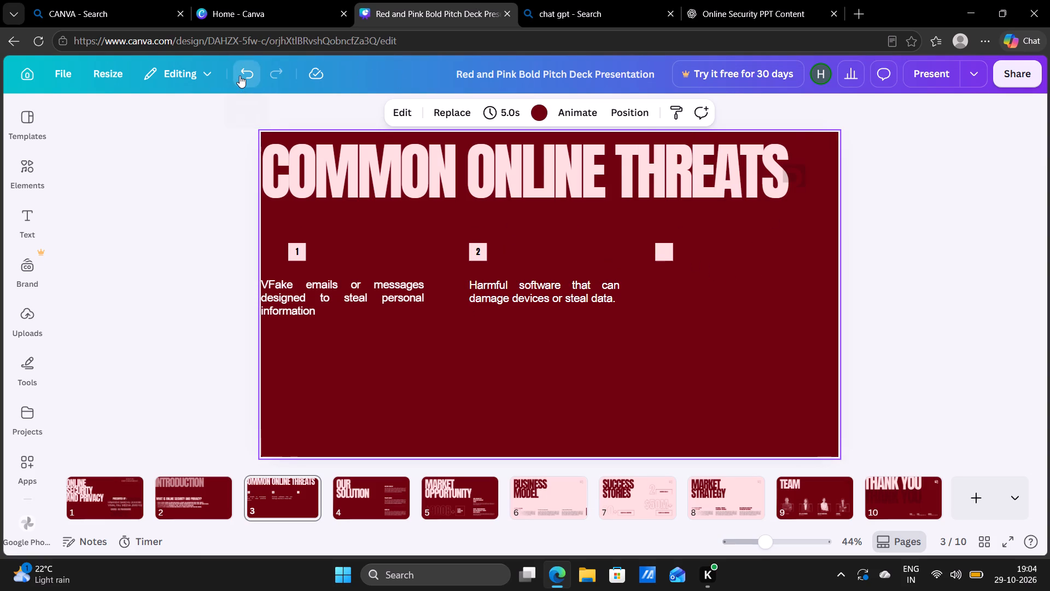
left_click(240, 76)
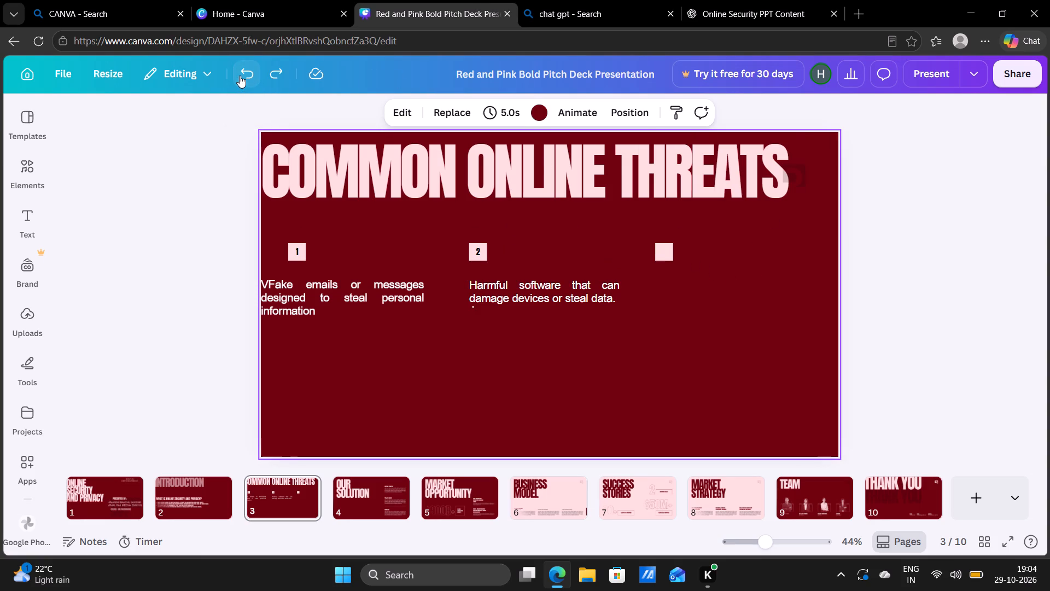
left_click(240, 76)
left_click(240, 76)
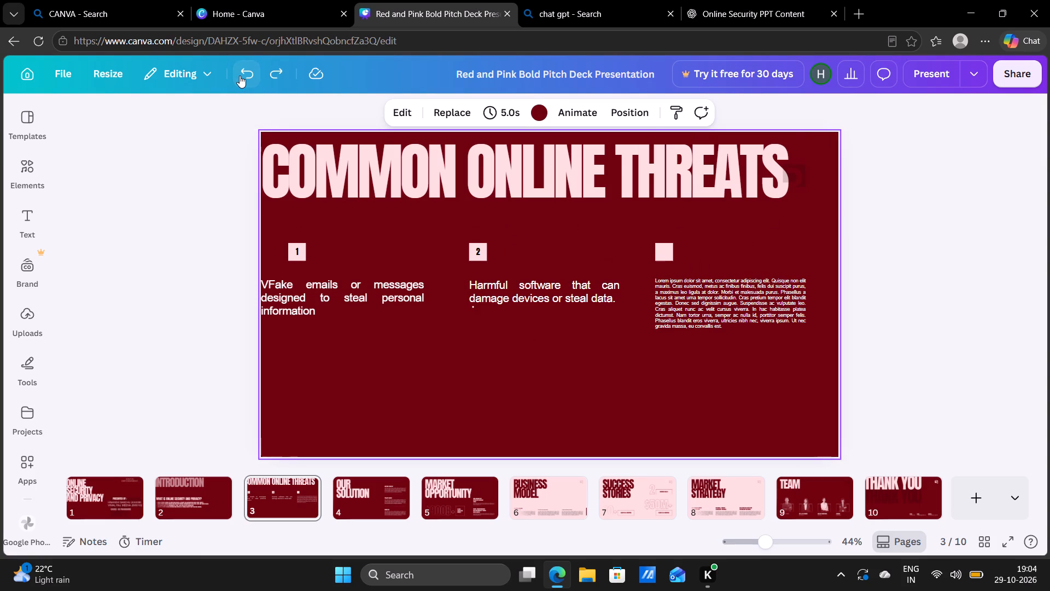
Replace the third column's lorem ipsum text with the copied Identity Theft bullet.
triple_click(699, 312)
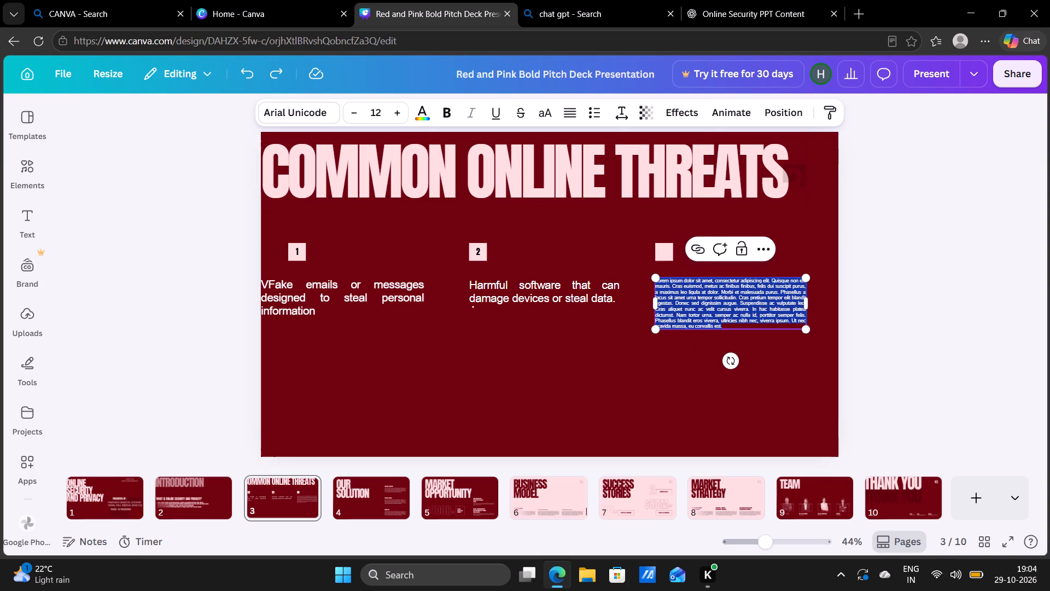
key("BackSpace")
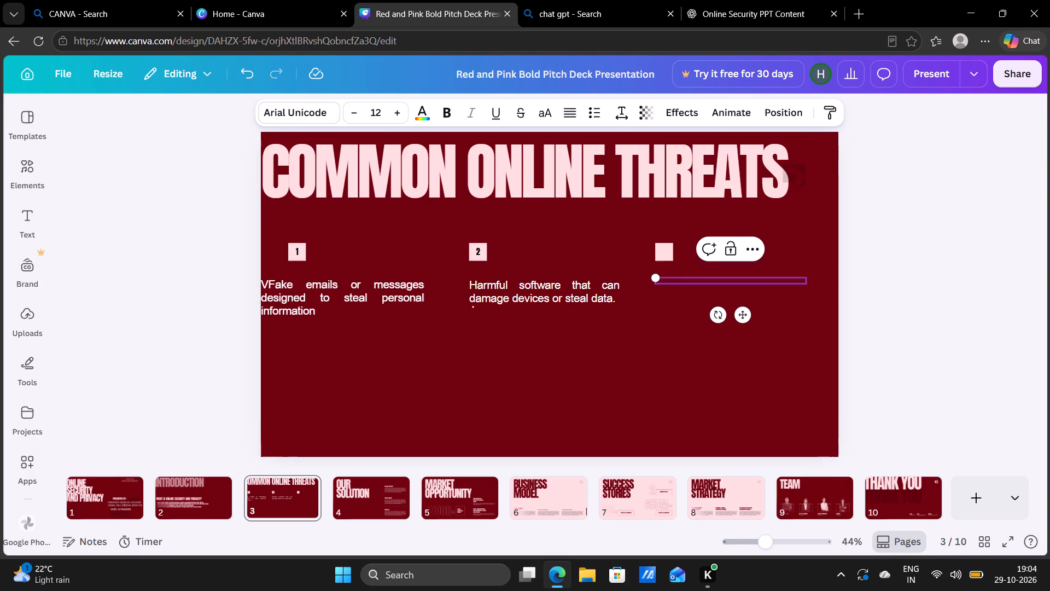
key("ctrl+v")
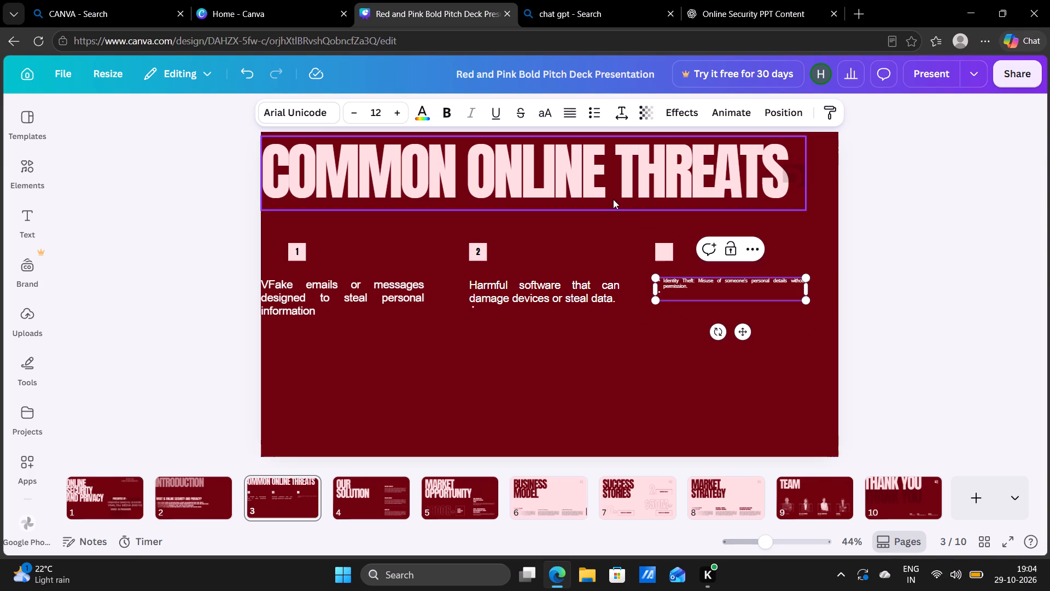
Set the font size of the Identity Theft text in the third column to 29.
double_click(685, 286)
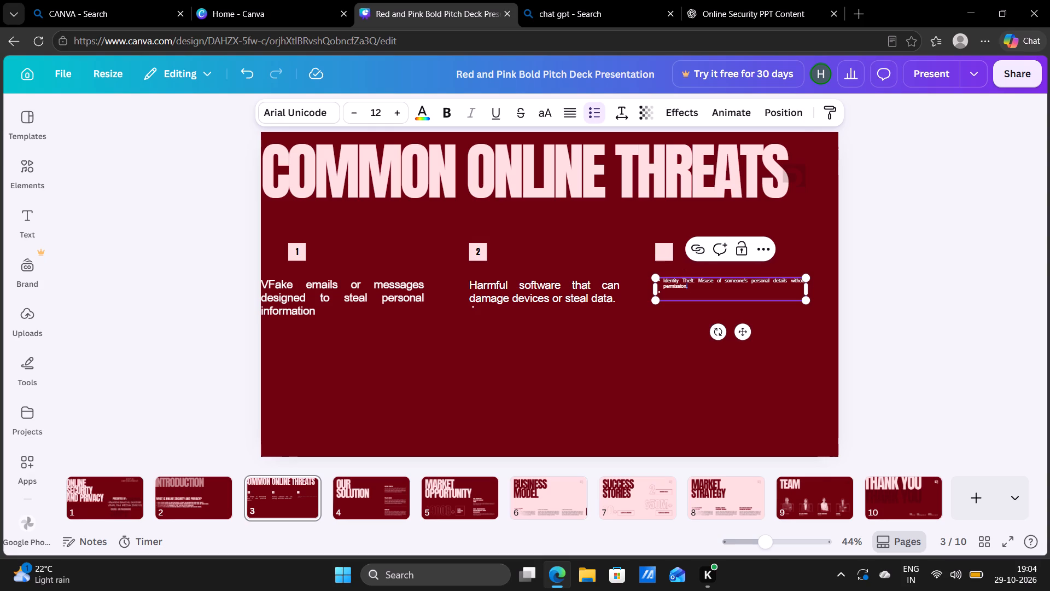
triple_click(400, 111)
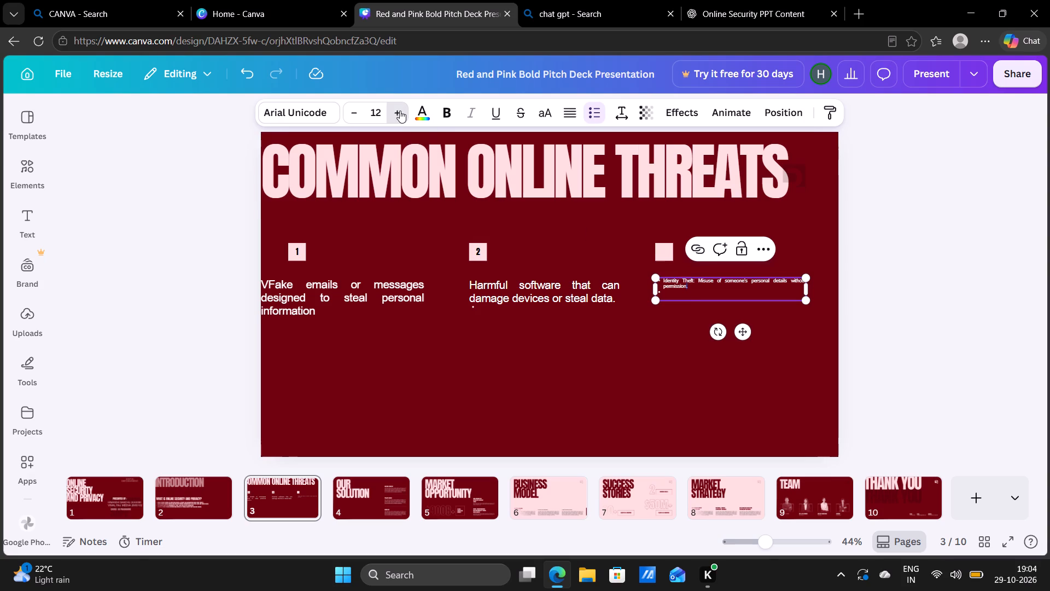
triple_click(400, 111)
triple_click(400, 111)
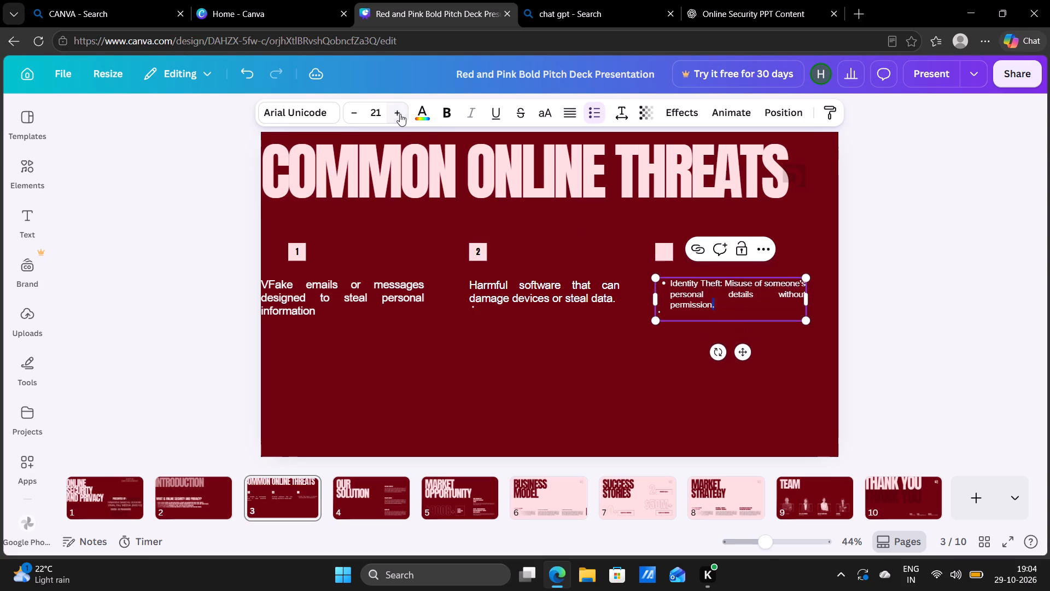
triple_click(398, 108)
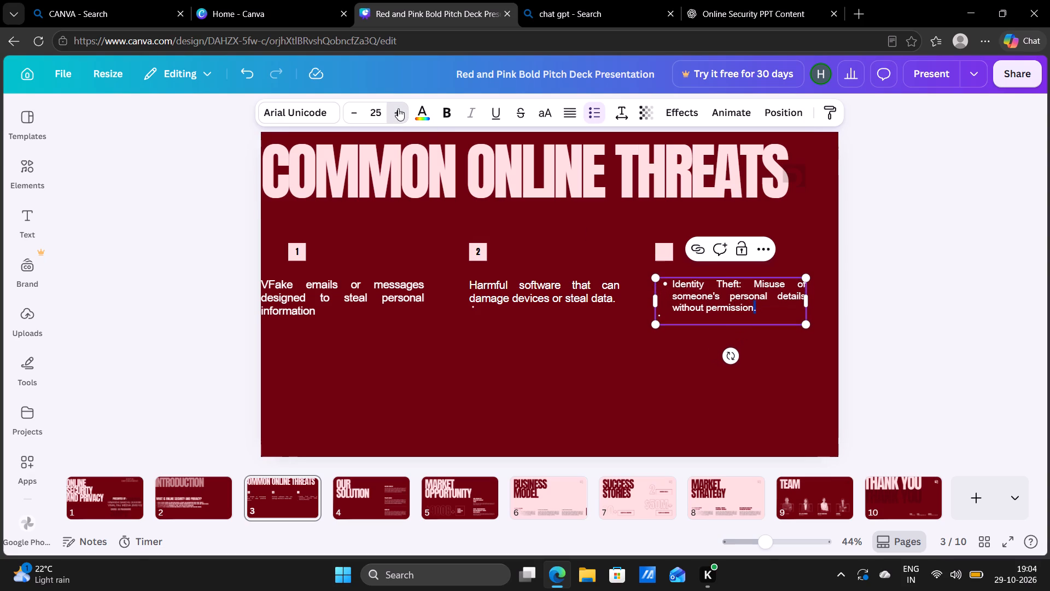
triple_click(398, 108)
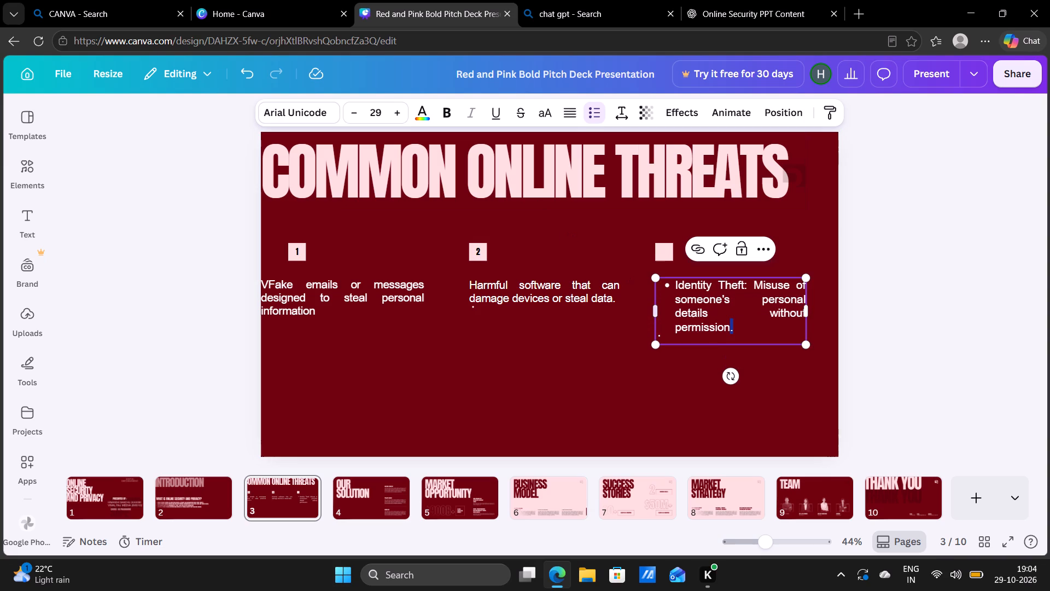
Remove the bullet before the Identity Theft text and the stray empty bullet below it.
left_click(674, 291)
key("BackSpace")
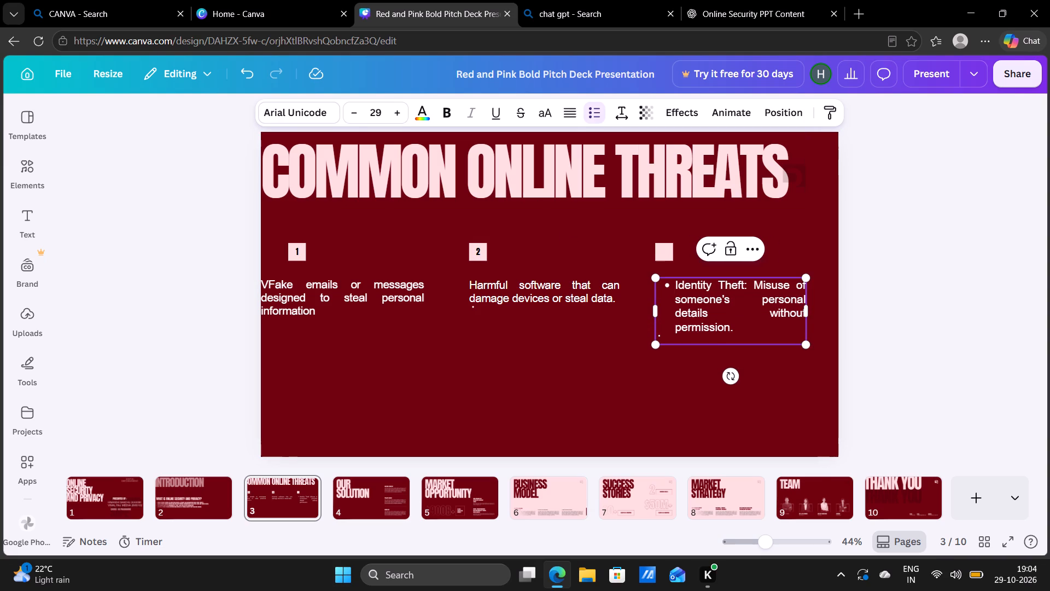
key("BackSpace")
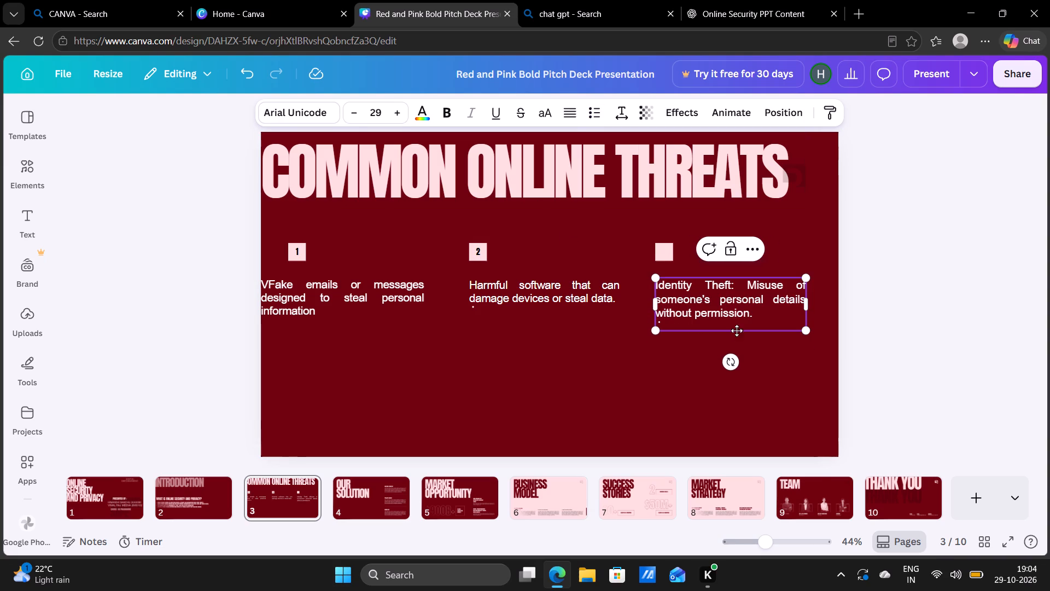
left_click(713, 324)
key("BackSpace")
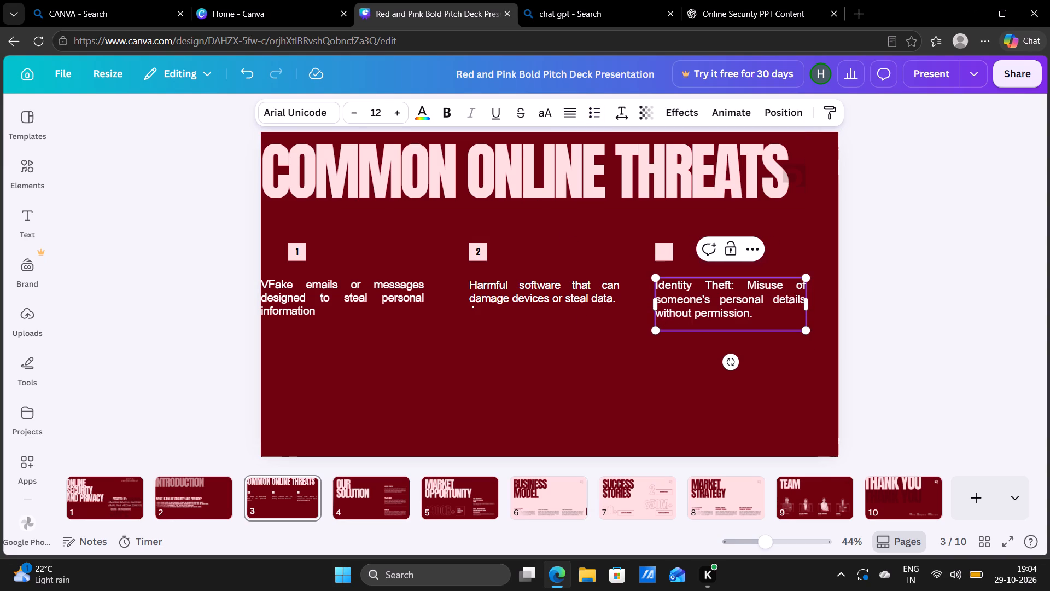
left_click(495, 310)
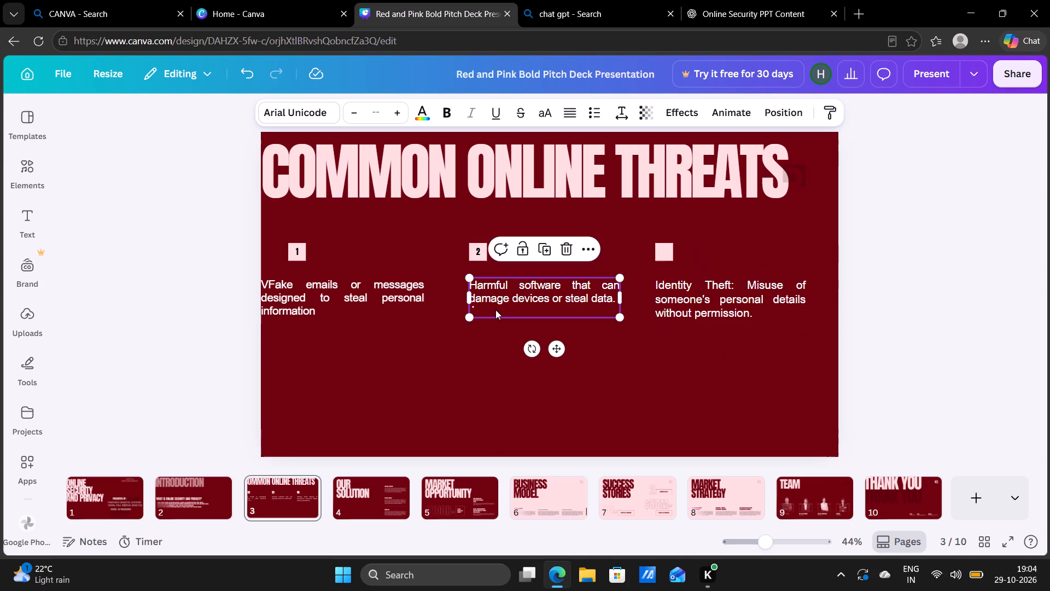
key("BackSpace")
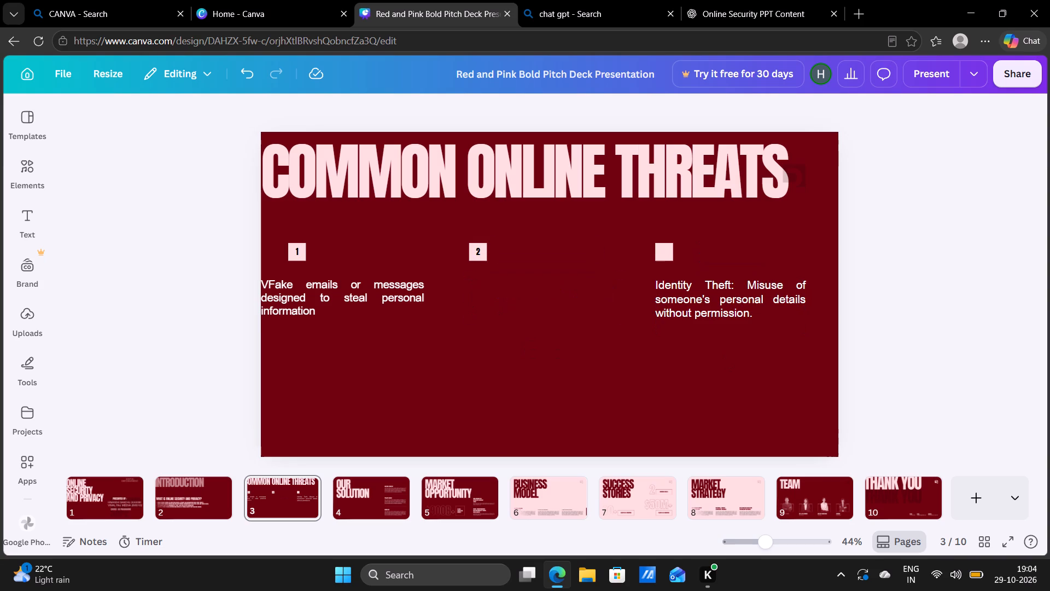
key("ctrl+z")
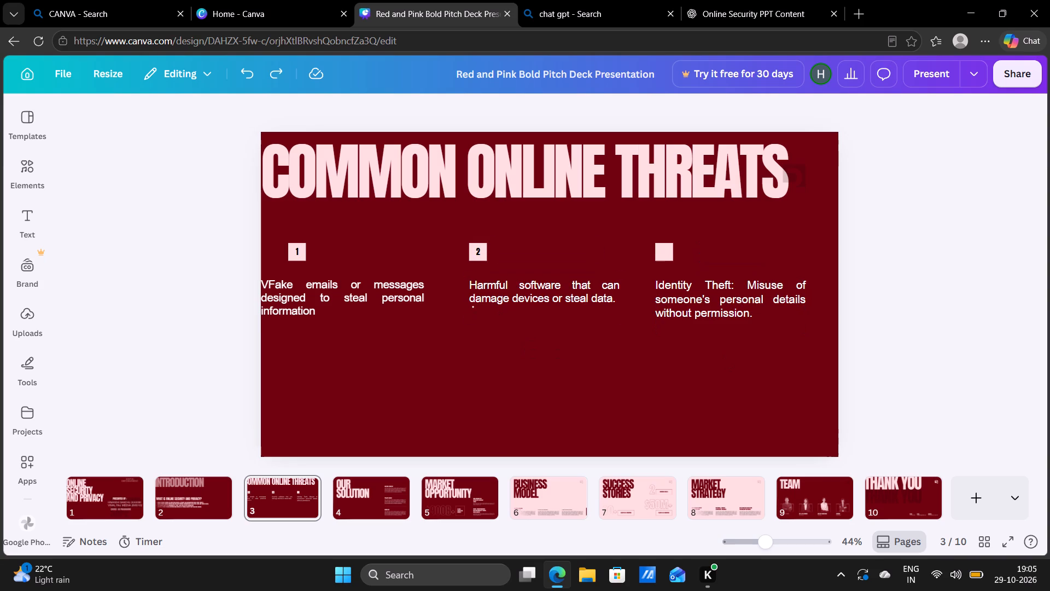
Remove the stray empty bullet below the "Harmful software" text in the second column.
left_click(474, 307)
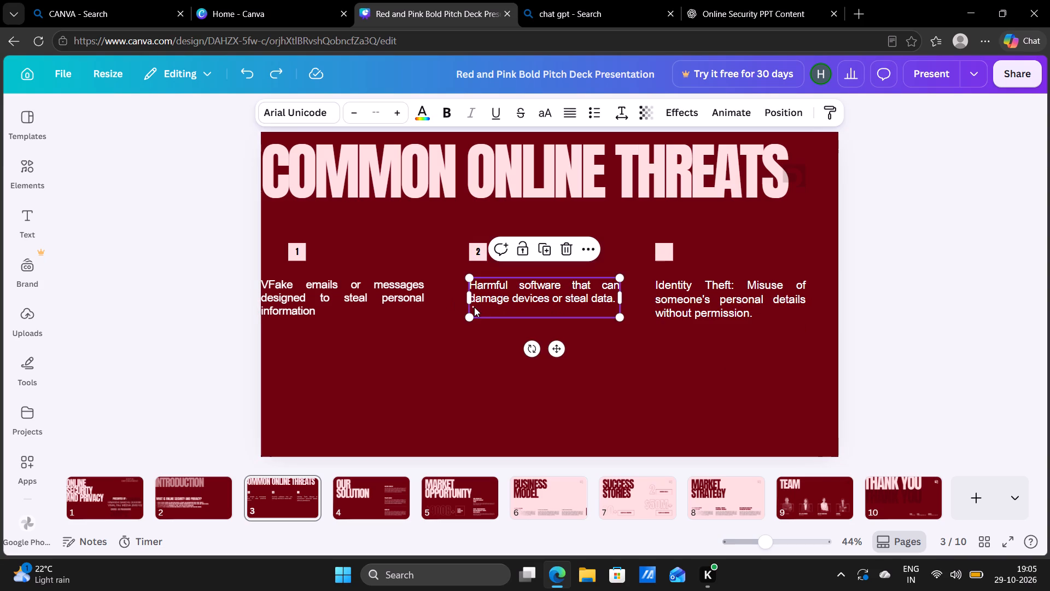
left_click(474, 307)
left_click(477, 307)
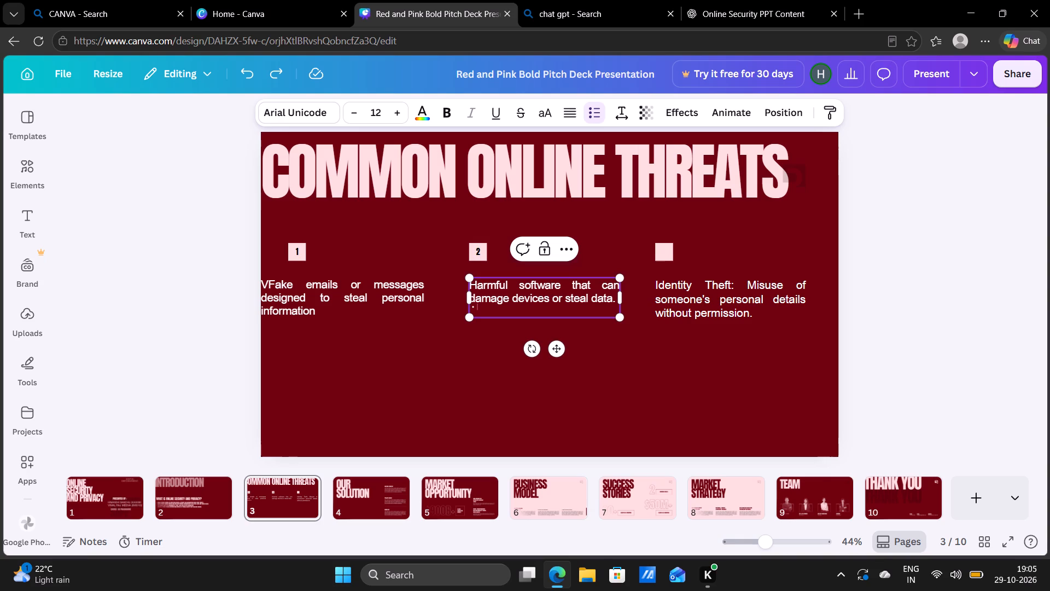
key("BackSpace")
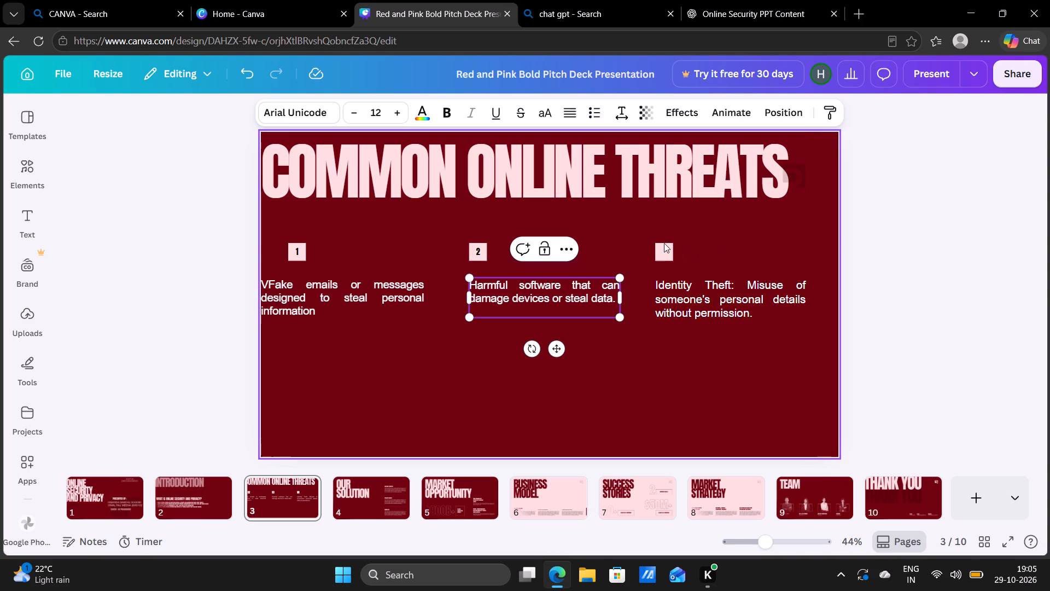
Enter the number 3 in the blank pink box above the Identity Theft text.
left_click(667, 247)
key("3")
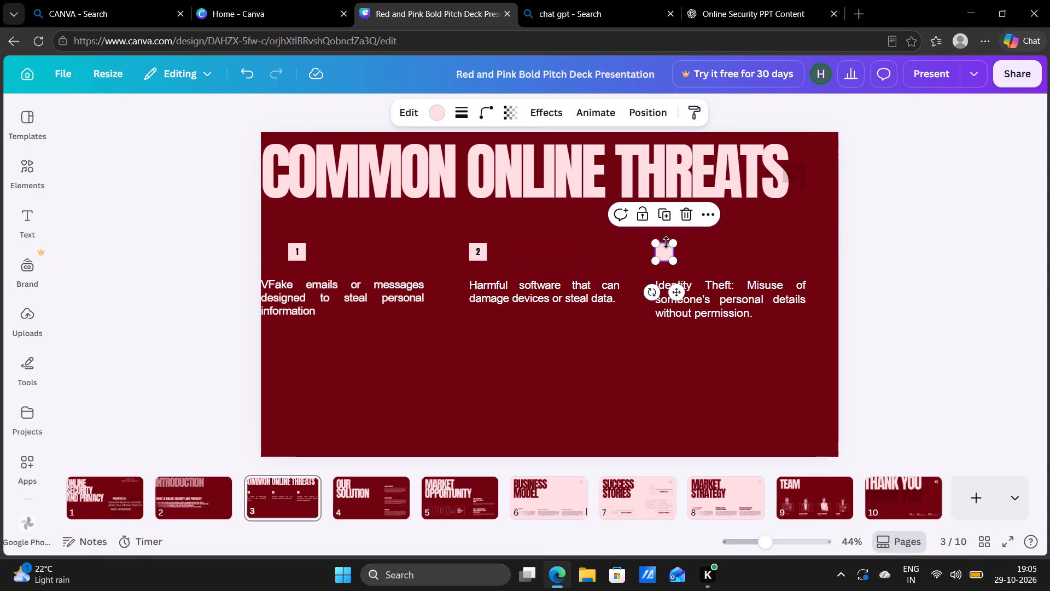
type("33")
left_click(511, 252)
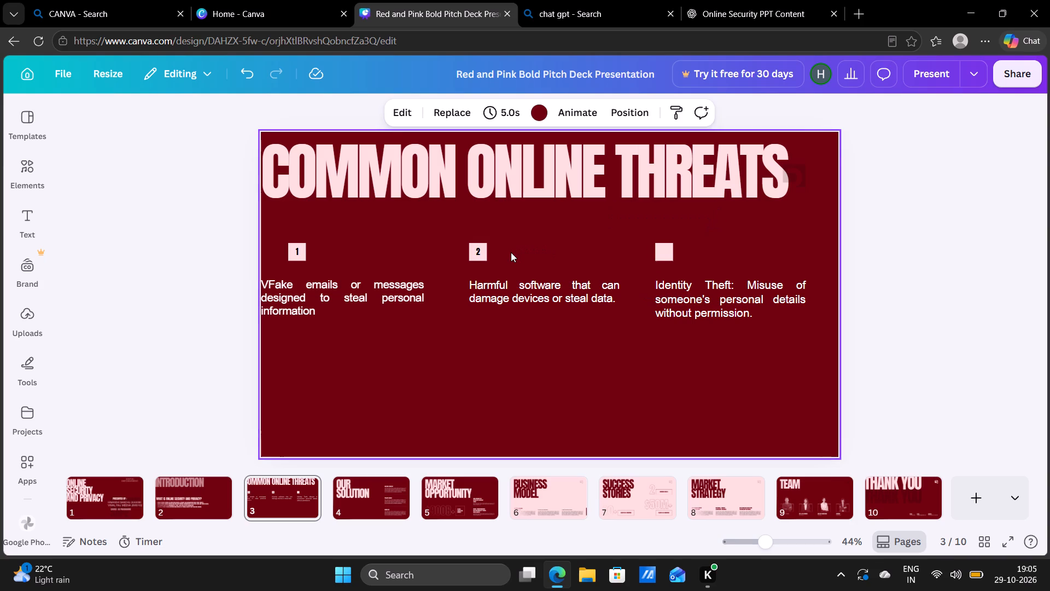
left_click(666, 248)
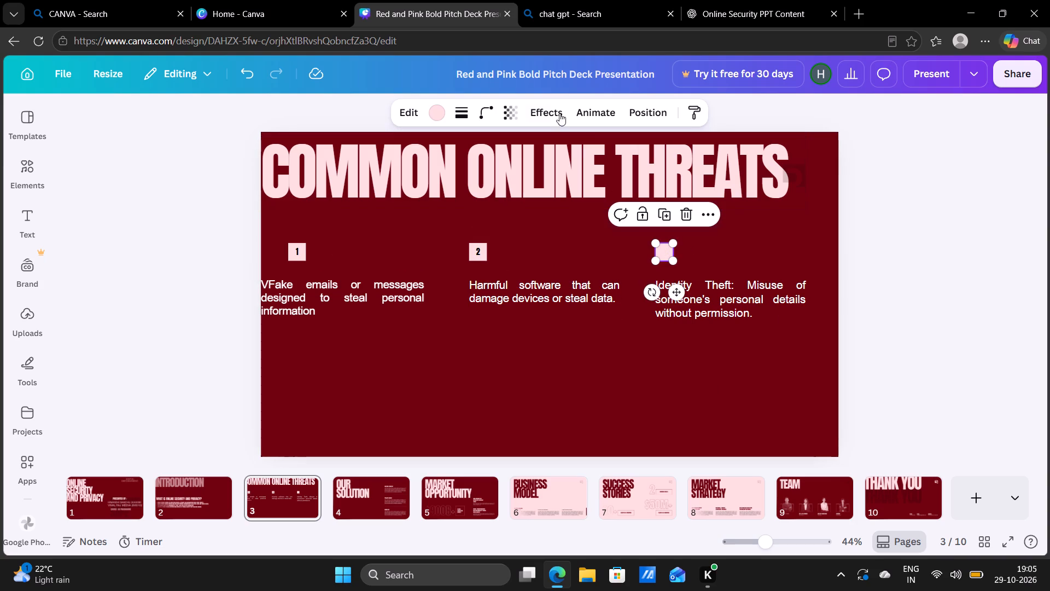
left_click(33, 221)
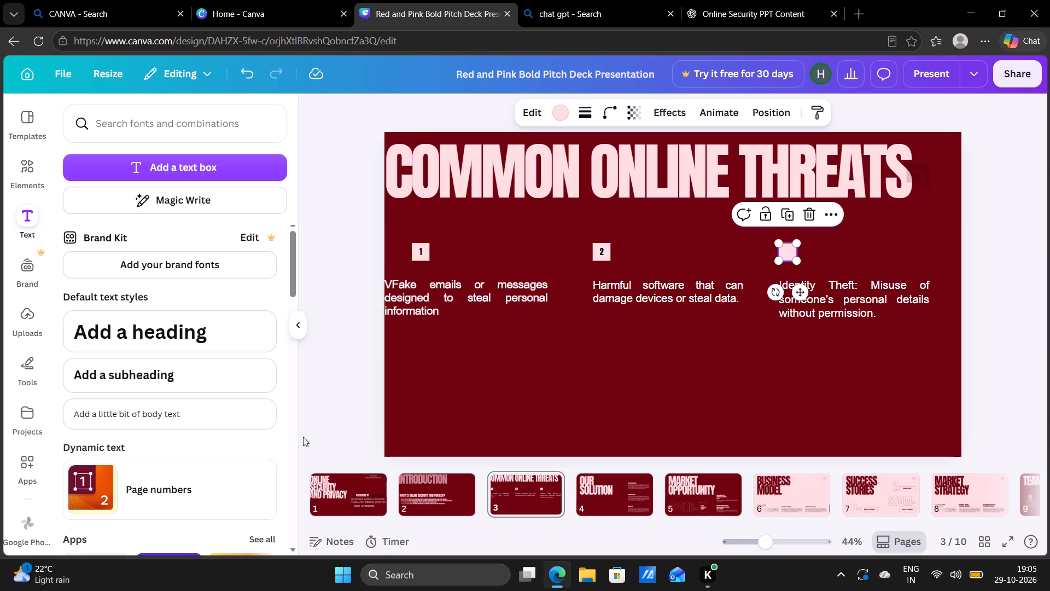
left_click(791, 249)
key("3")
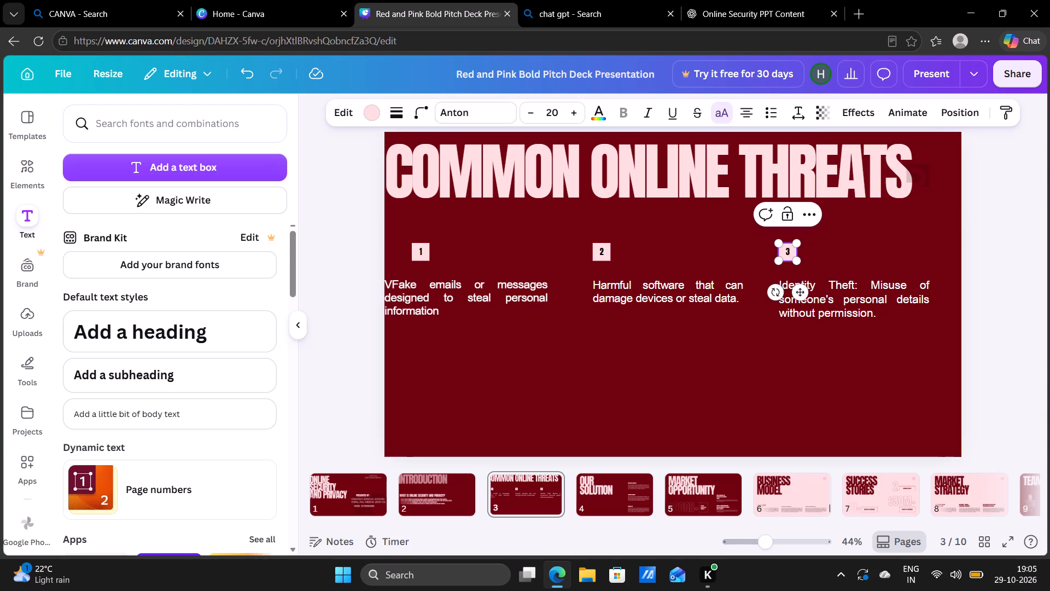
left_click(698, 354)
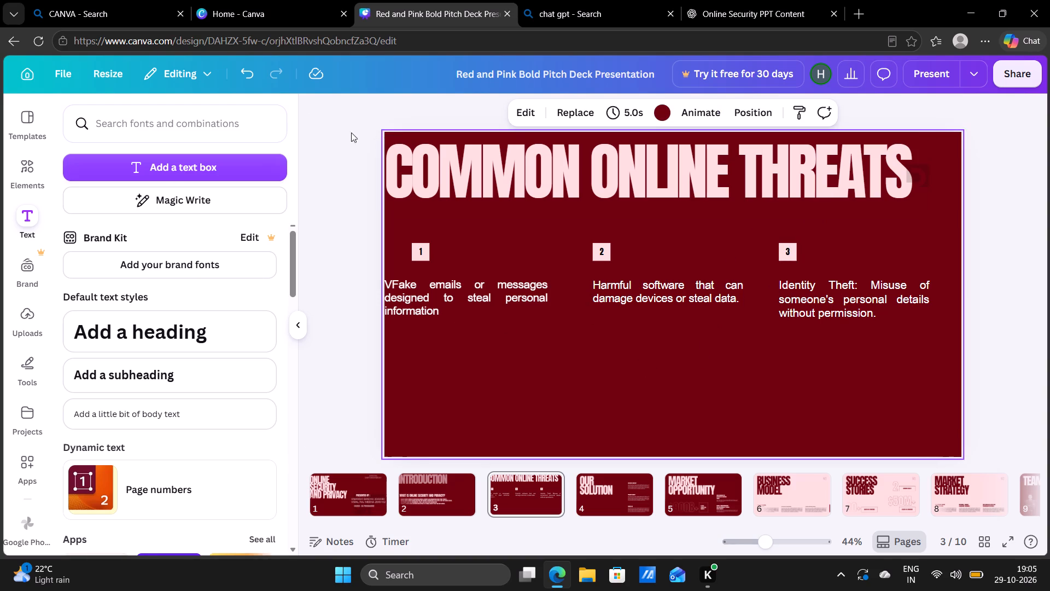
left_click(28, 205)
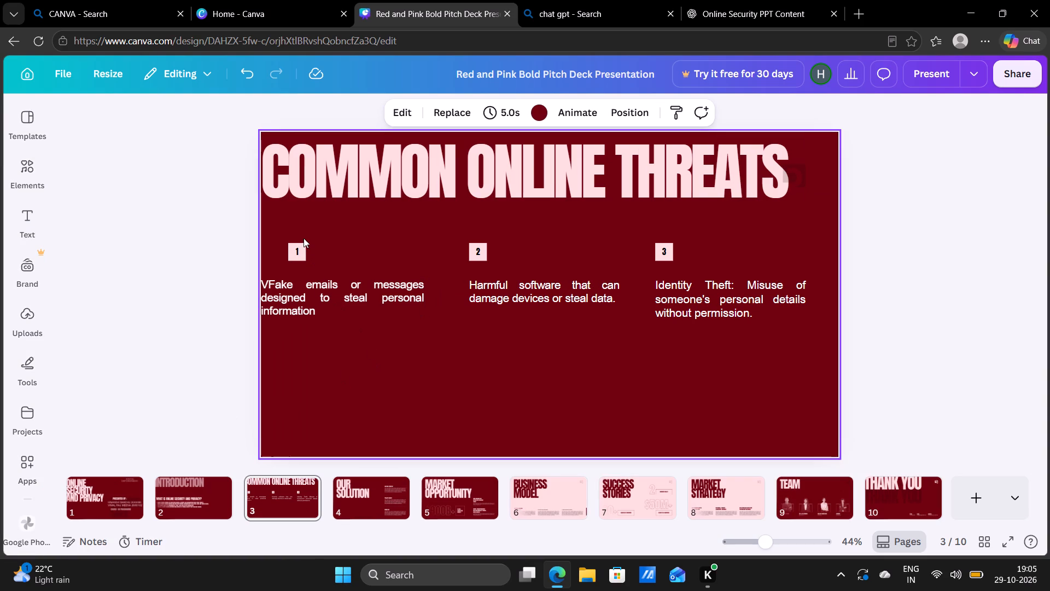
Copy the number 1 box and place the duplicate below the first column's text, aligned with the original box.
left_click(295, 256)
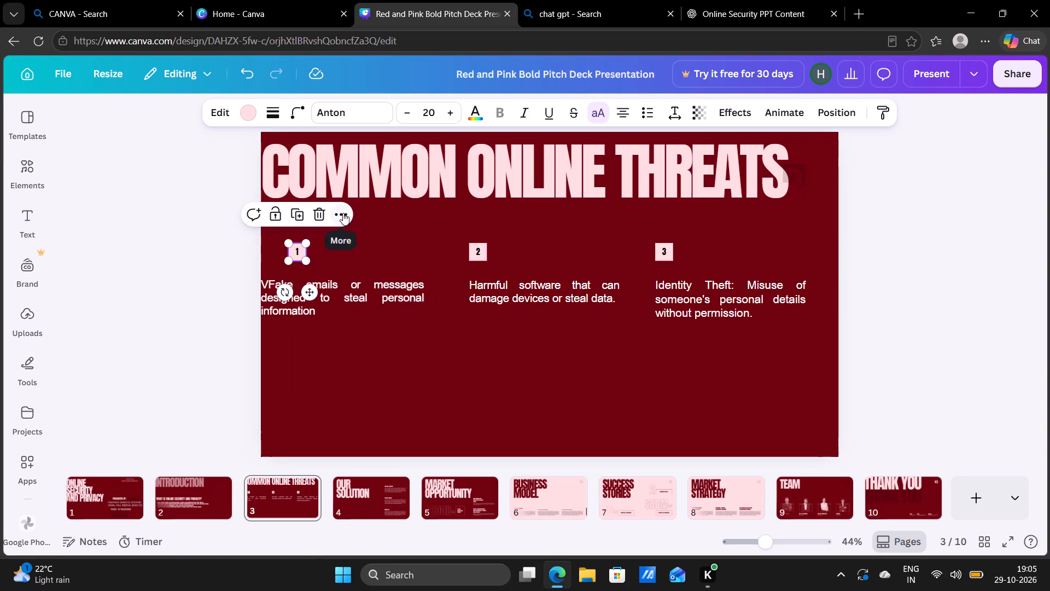
left_click(343, 213)
left_click(368, 237)
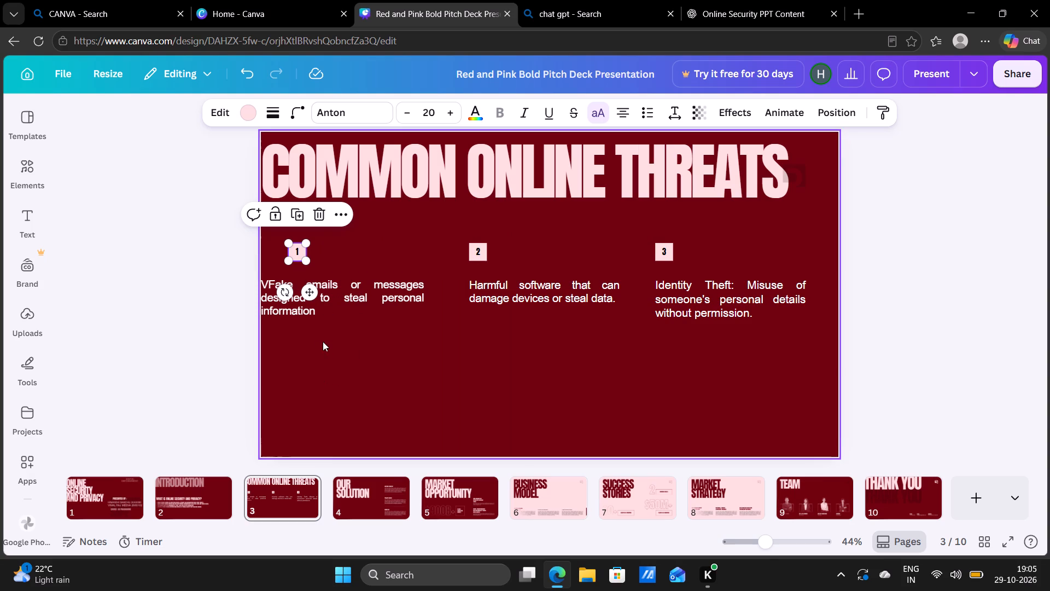
left_click(299, 332)
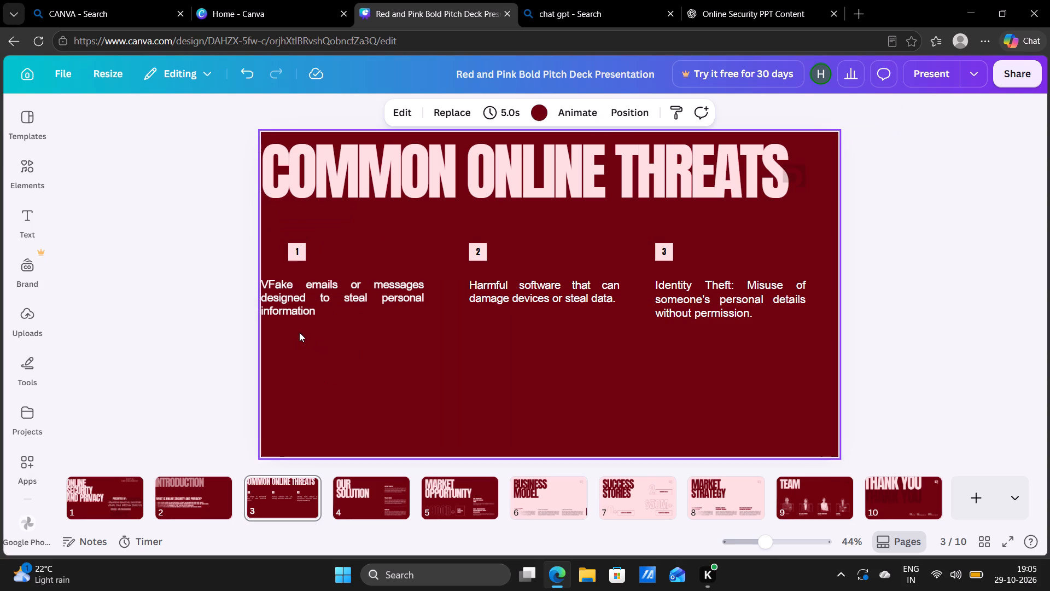
left_click(299, 332, "ctrl")
key("ctrl+v")
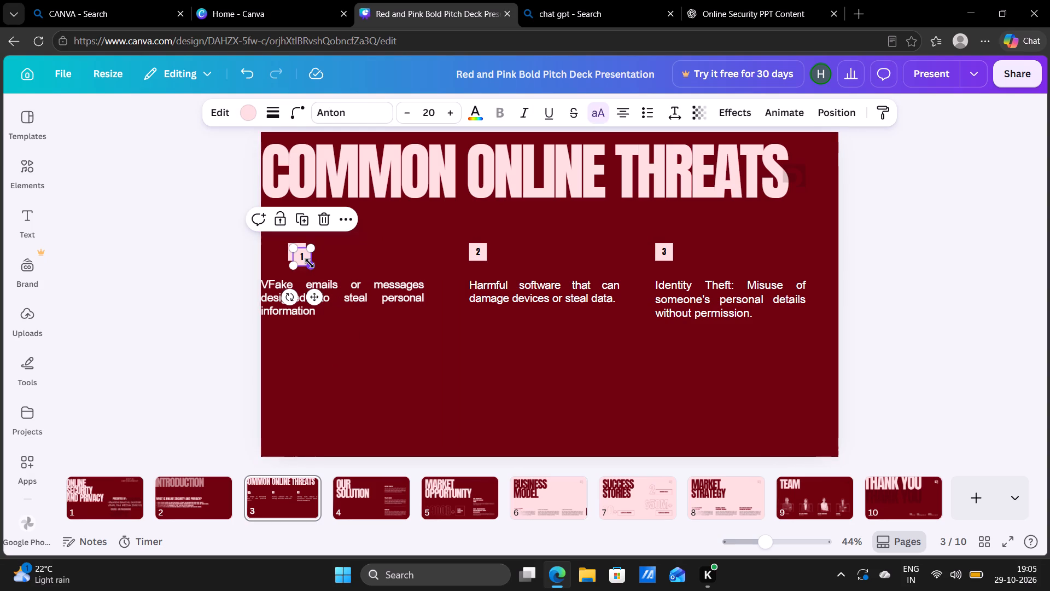
left_click(314, 296)
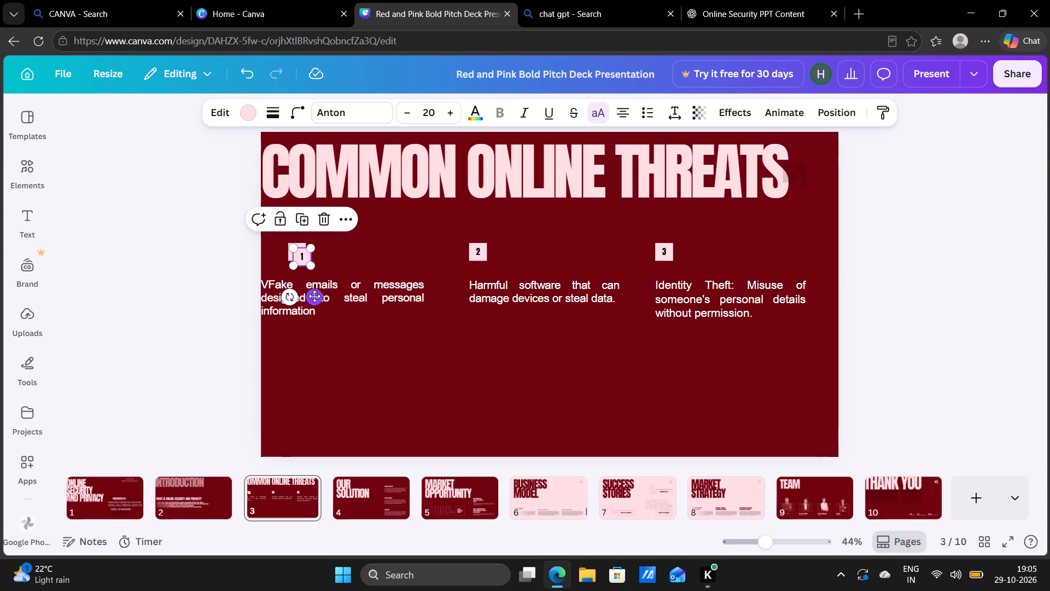
left_click_drag(314, 296, 313, 386)
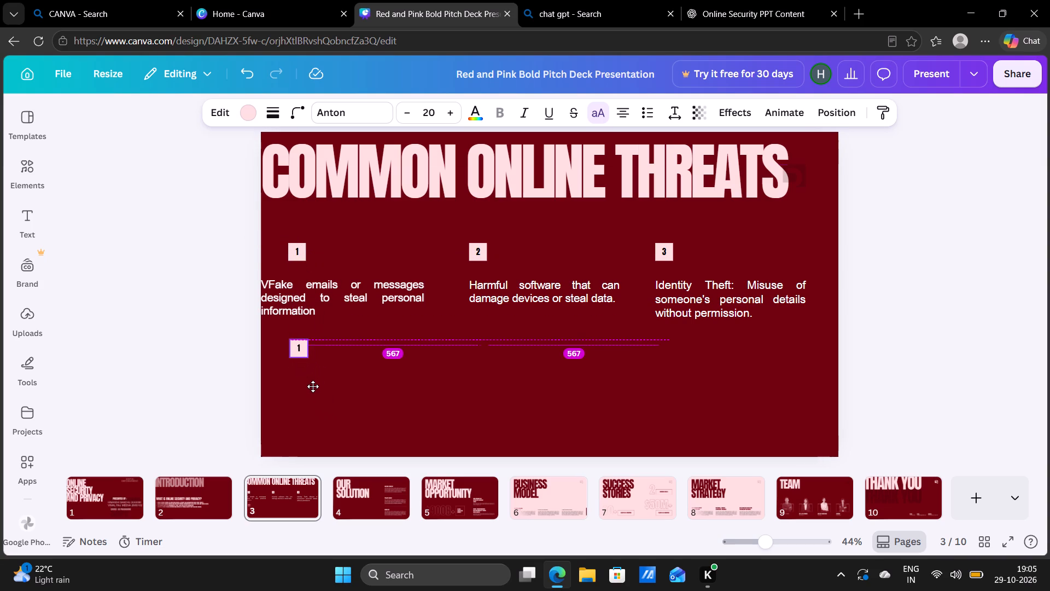
left_click_drag(313, 386, 310, 383)
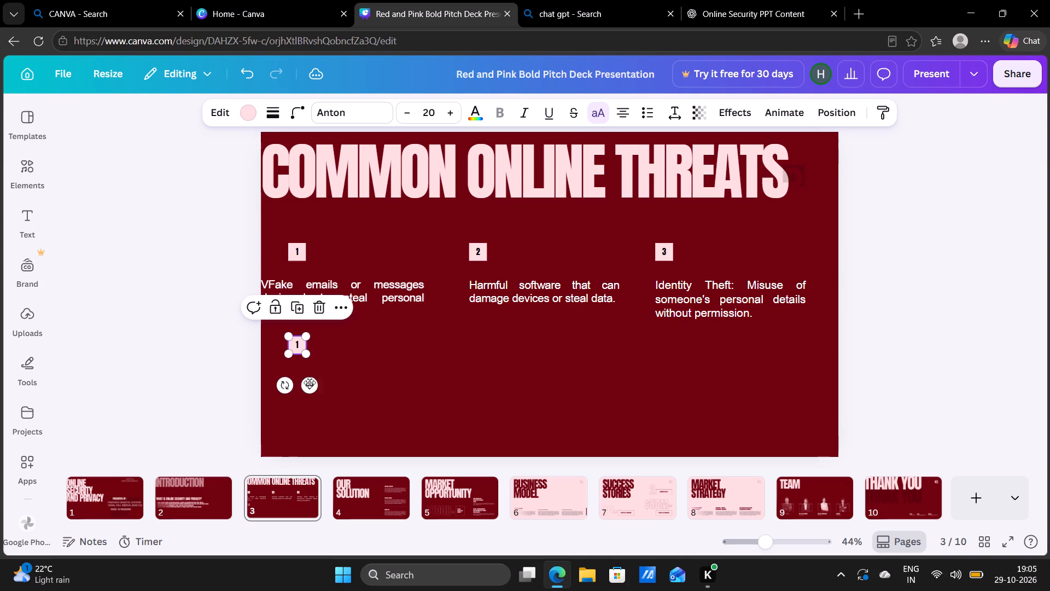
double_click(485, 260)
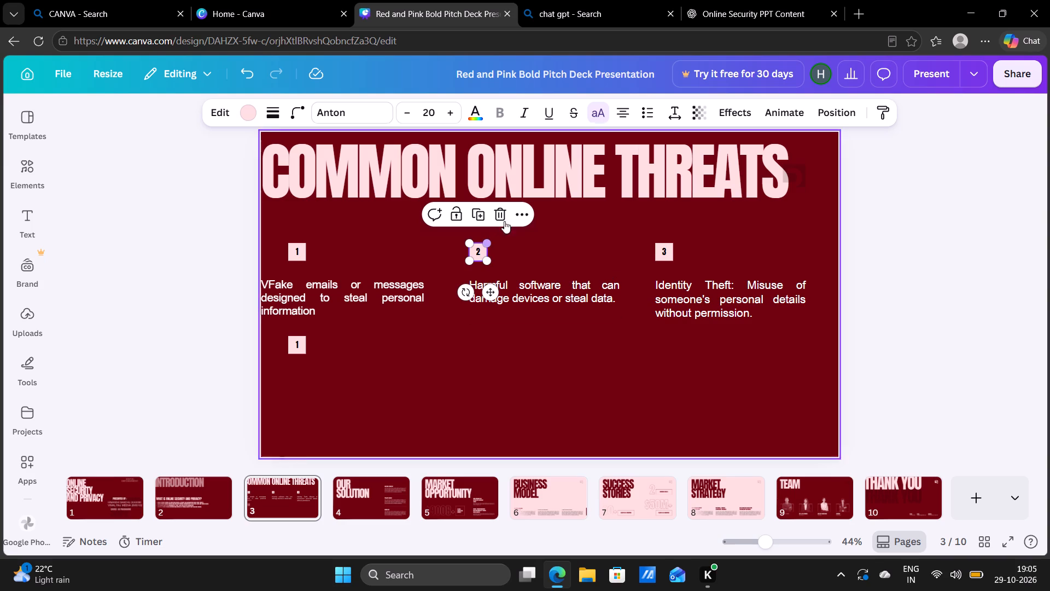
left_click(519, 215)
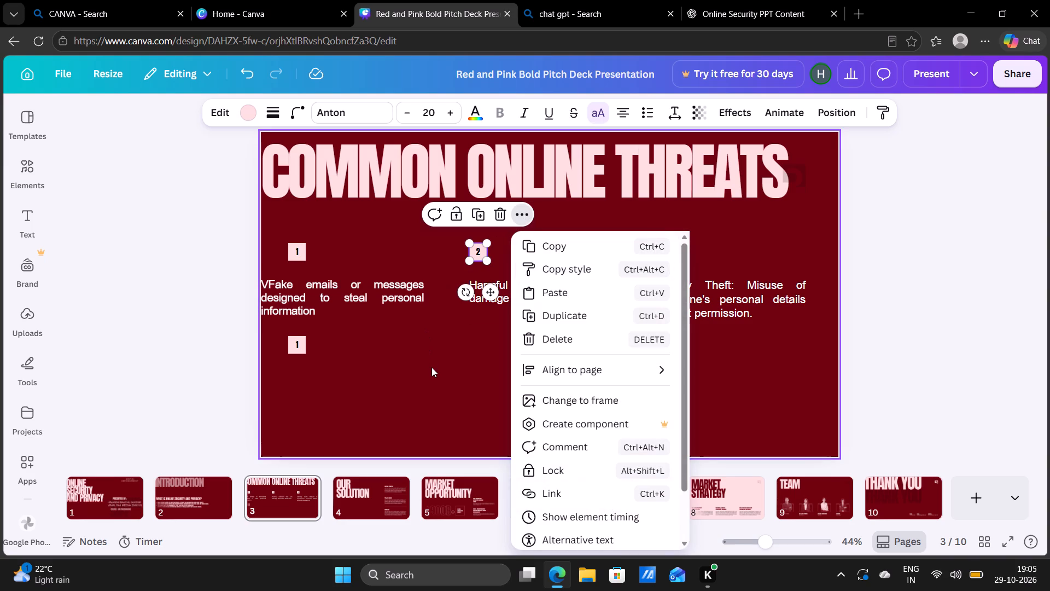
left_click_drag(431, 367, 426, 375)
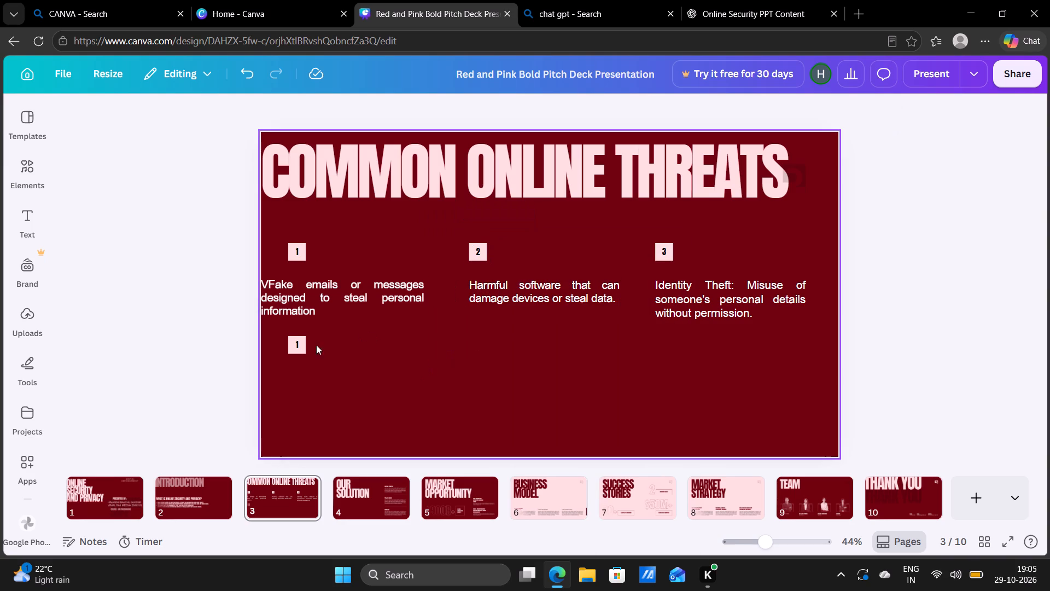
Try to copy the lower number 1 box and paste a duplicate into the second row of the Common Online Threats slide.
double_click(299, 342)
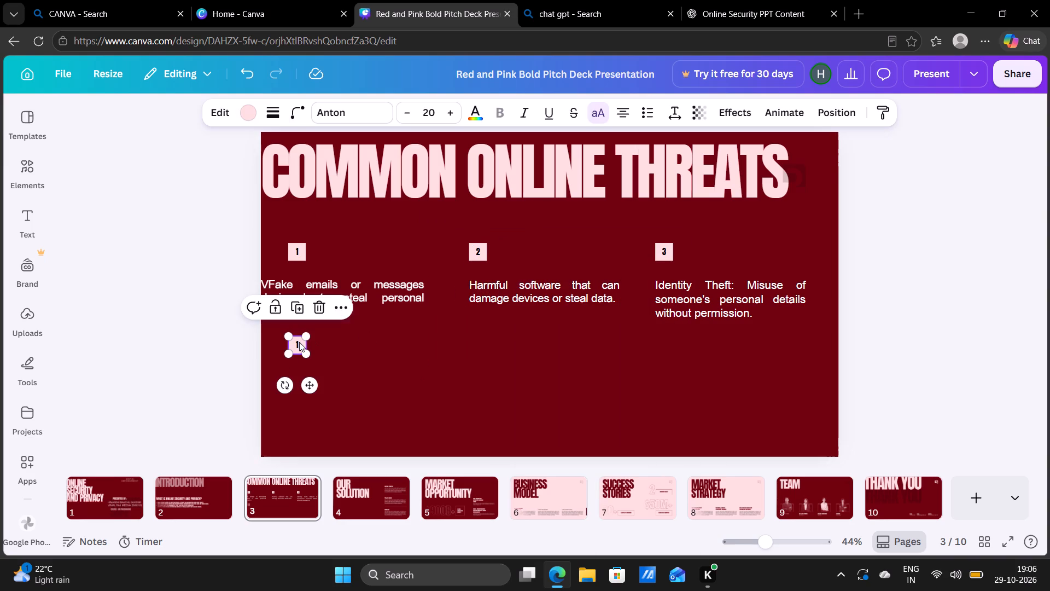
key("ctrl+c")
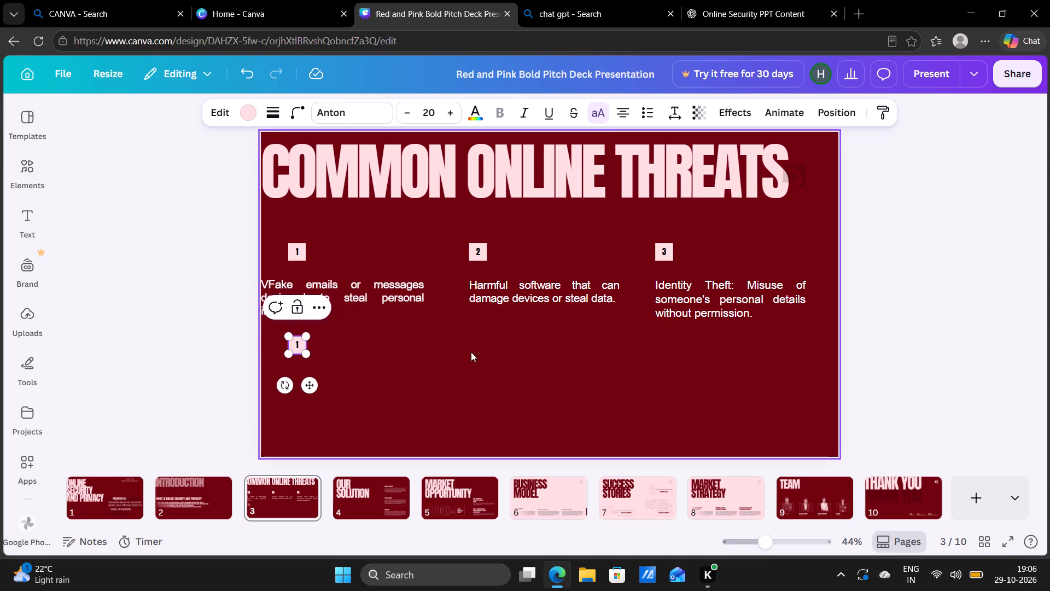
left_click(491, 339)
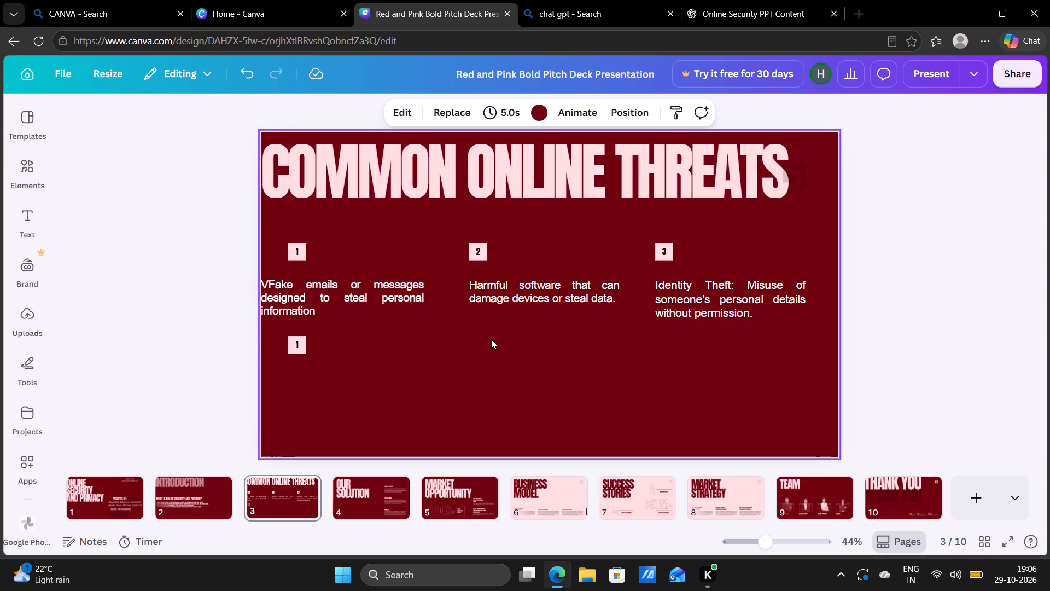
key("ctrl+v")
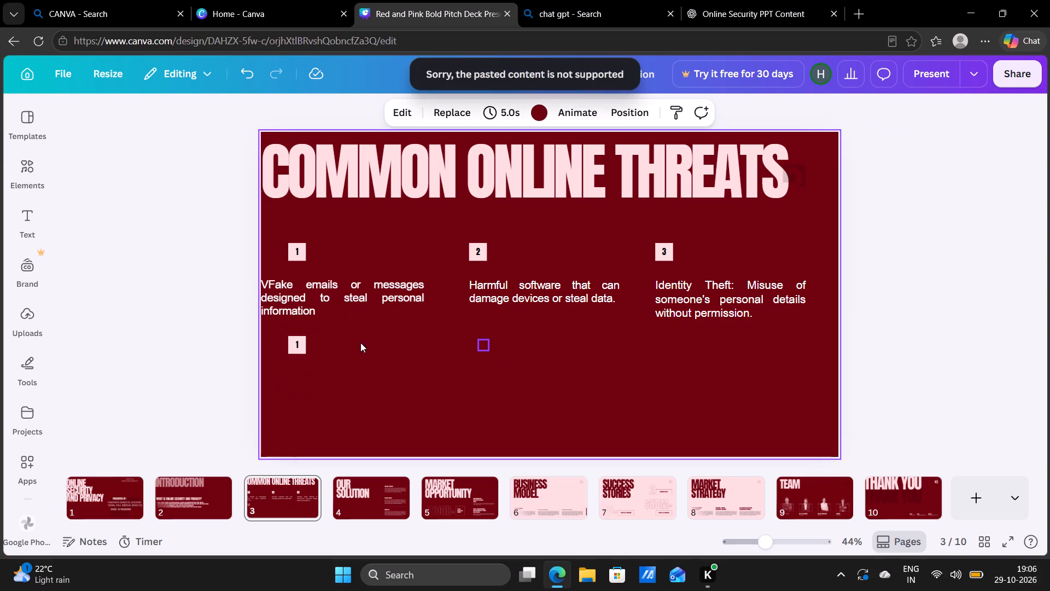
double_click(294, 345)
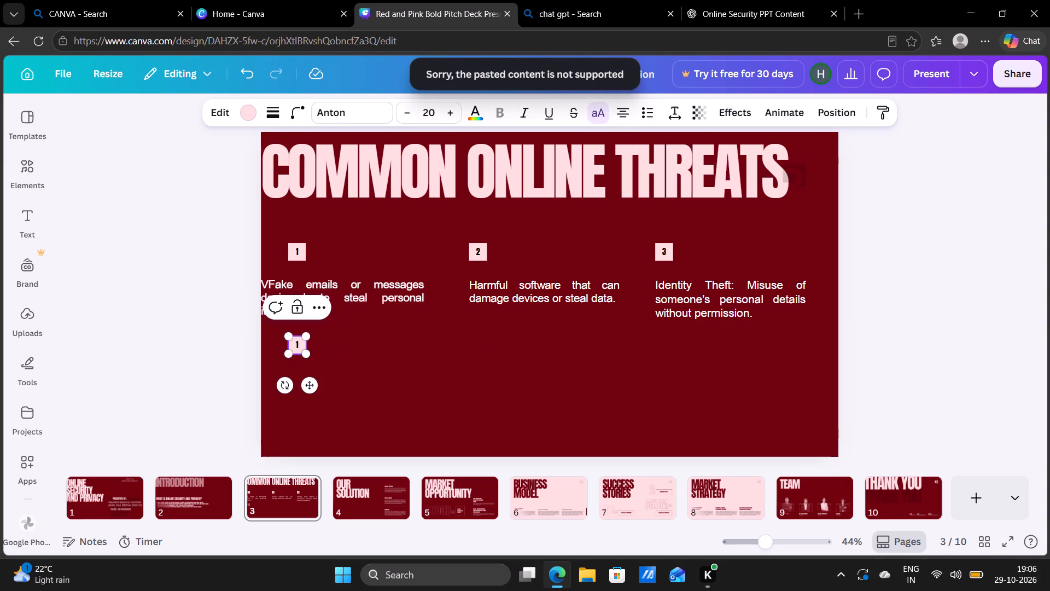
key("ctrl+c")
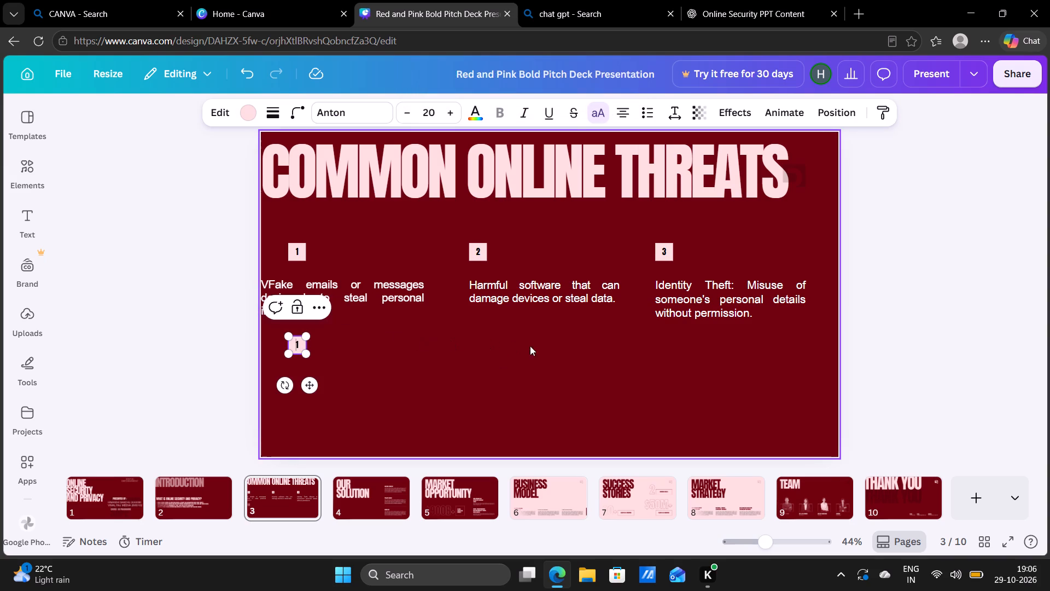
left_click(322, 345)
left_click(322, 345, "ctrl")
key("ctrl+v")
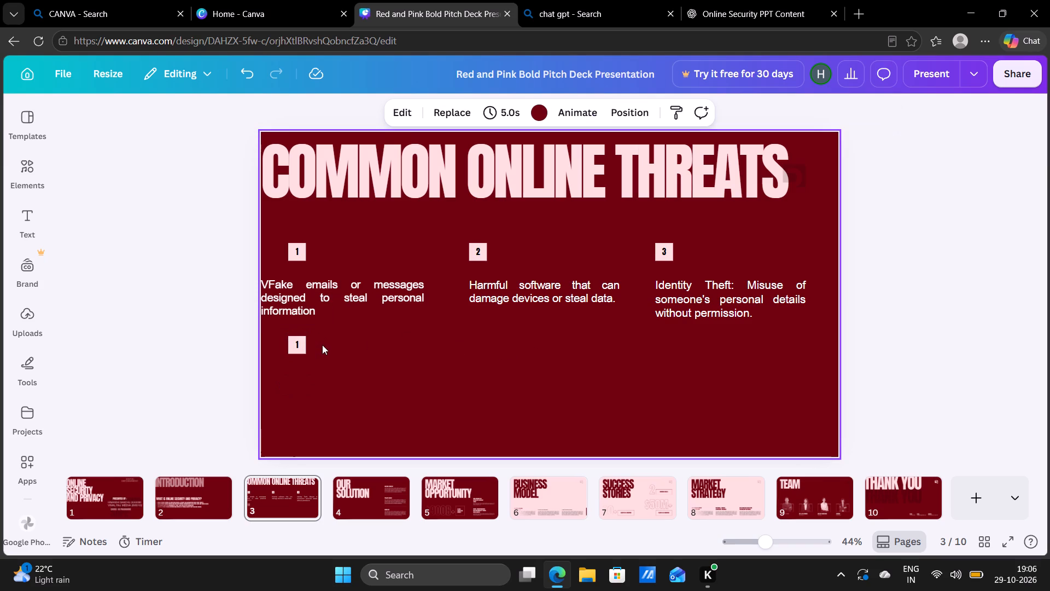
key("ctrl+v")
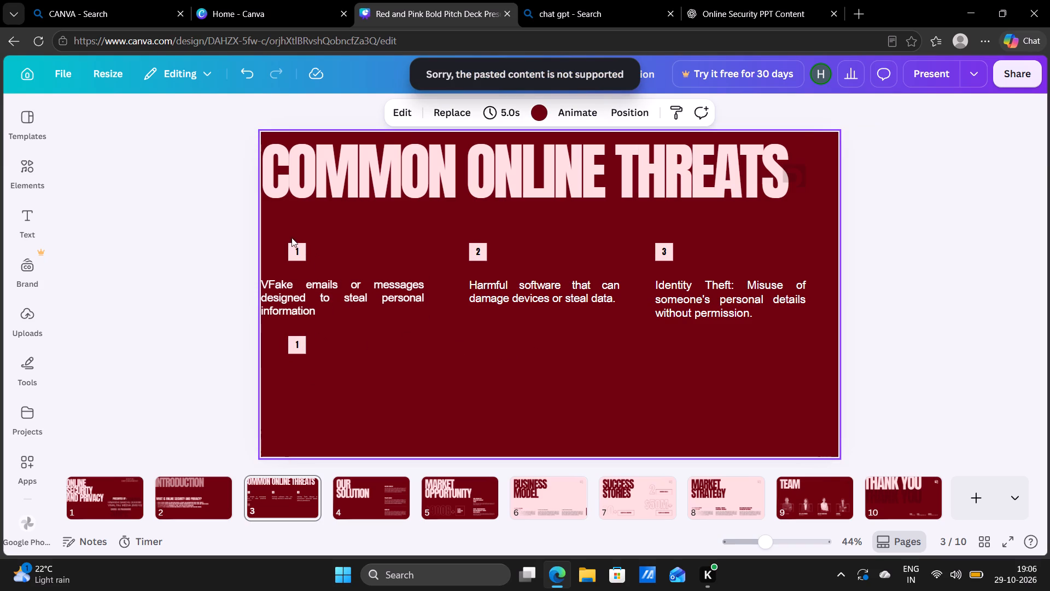
Copy the original number 1 box above the first column's text for another duplicate in the second row.
double_click(299, 256)
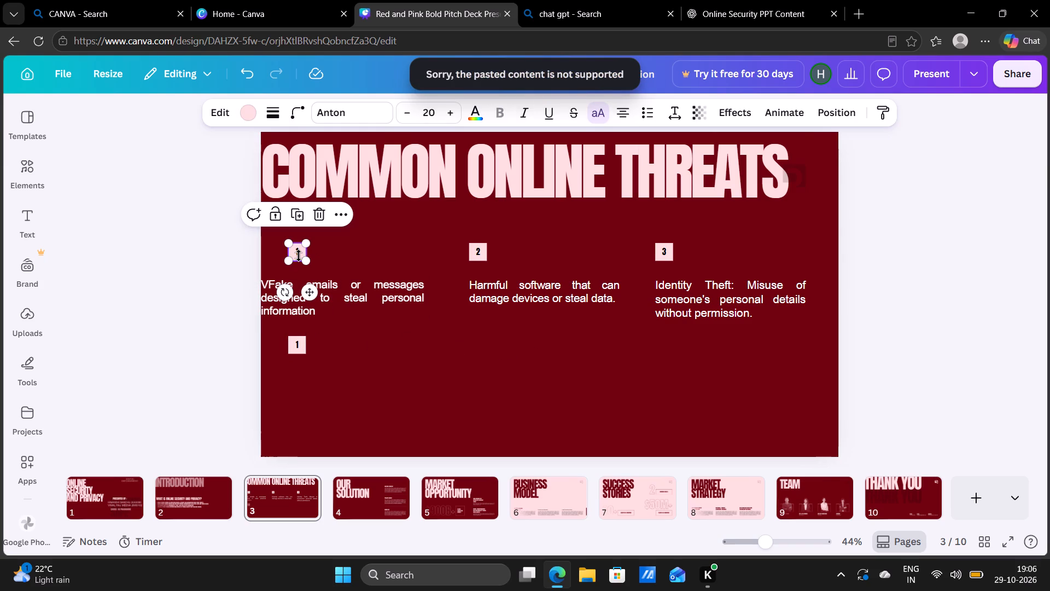
key("ctrl+c")
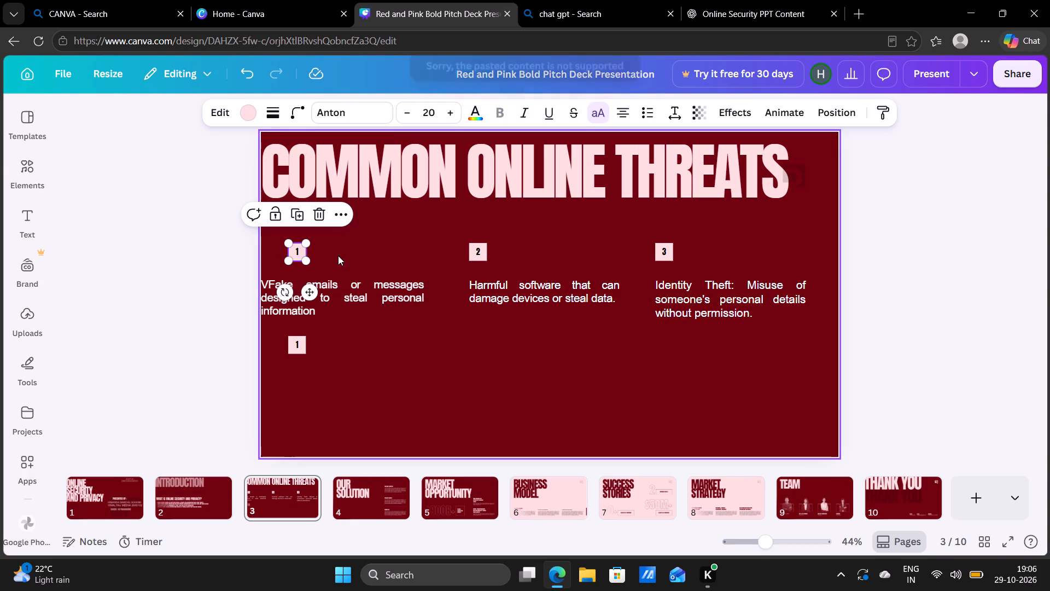
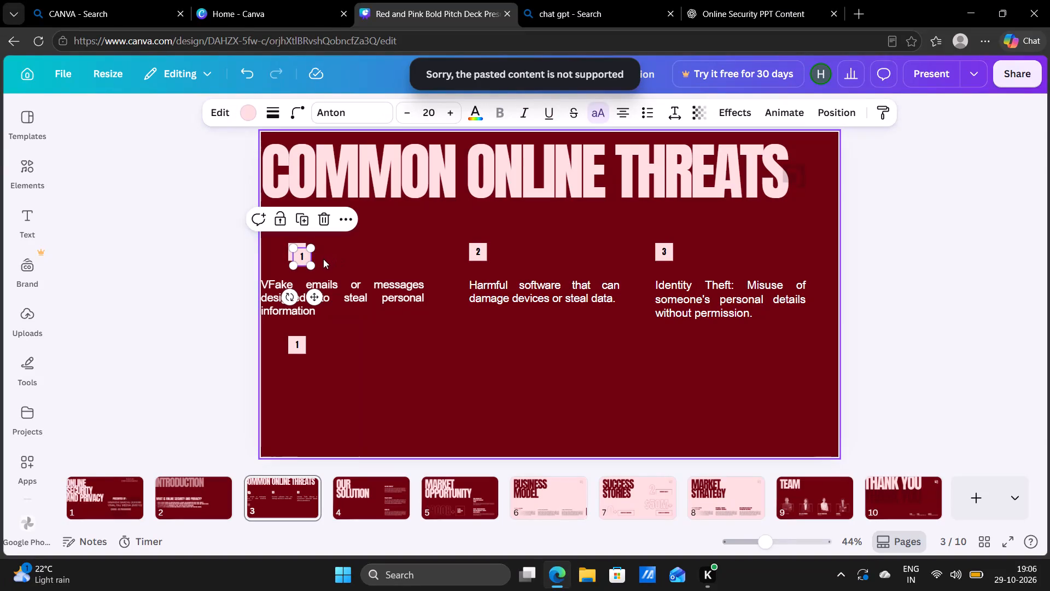
Paste another number 1 box and place it below the second column's text, aligned under the number 2 box.
key("ctrl+v")
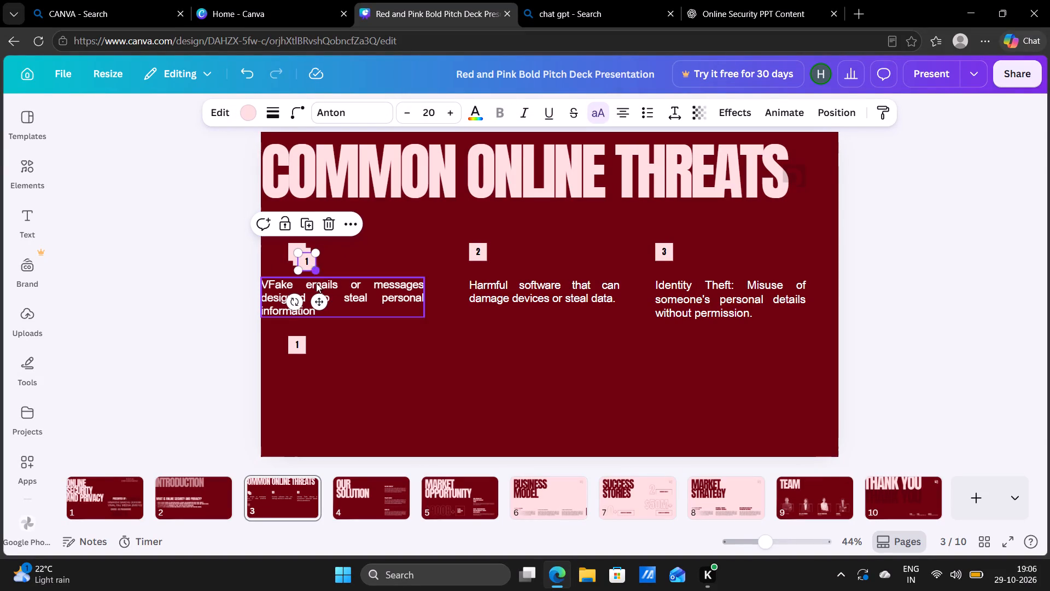
left_click(321, 300)
left_click_drag(321, 300, 504, 375)
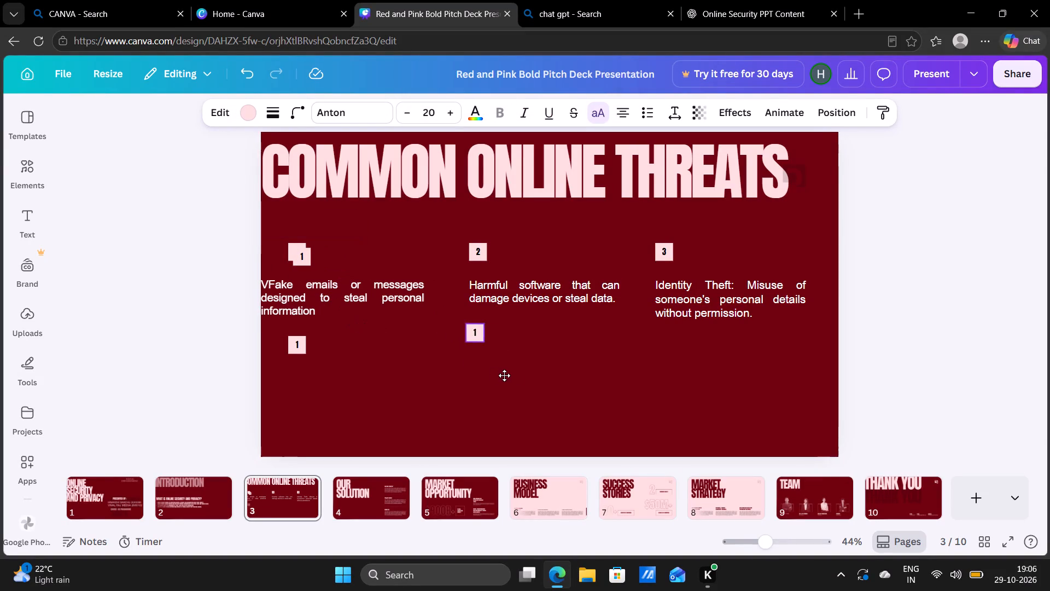
left_click_drag(504, 375, 492, 391)
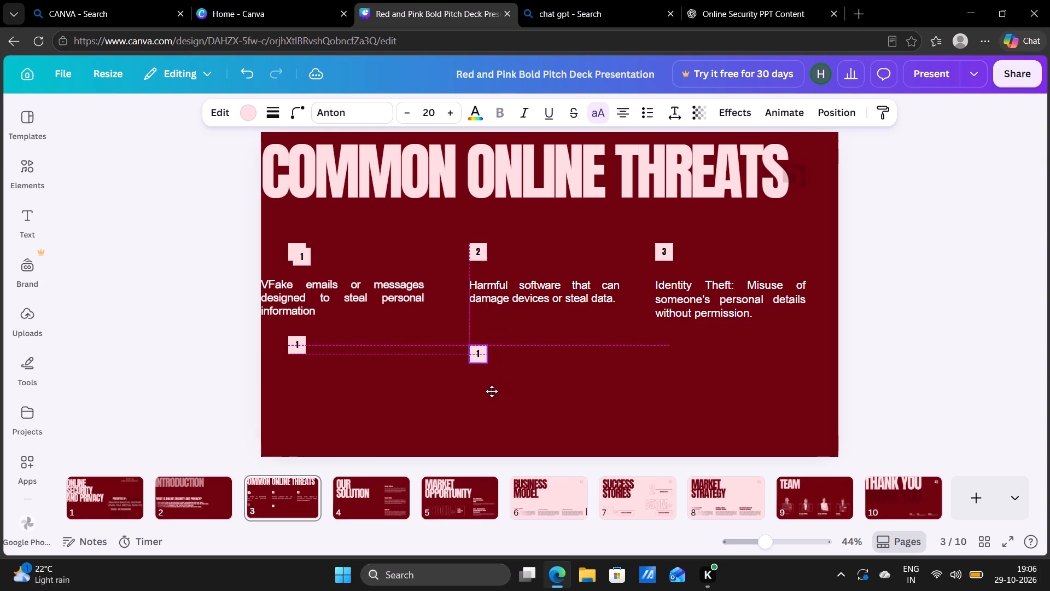
left_click_drag(492, 391, 491, 383)
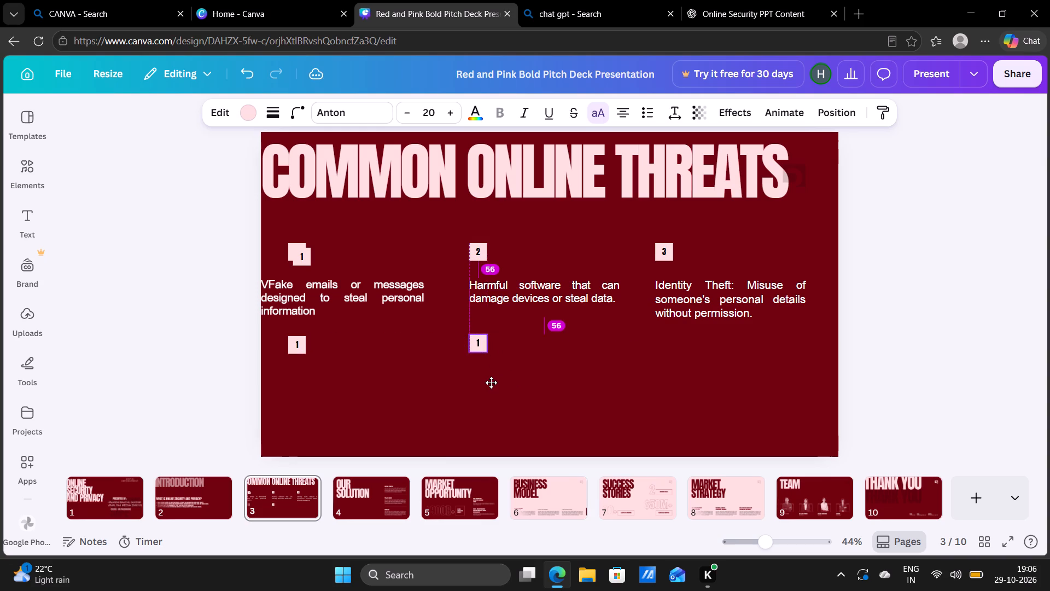
left_click_drag(491, 383, 491, 382)
Move the extra number 1 duplicate from the first column to below the Identity Theft text, aligned under the number 3 box.
left_click(298, 255)
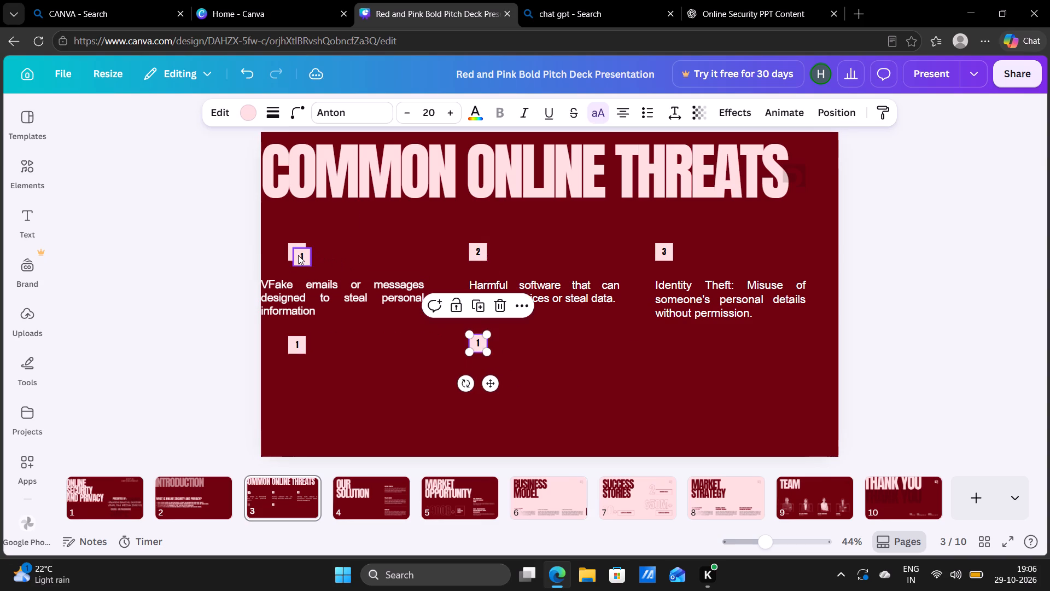
left_click_drag(298, 255, 292, 273)
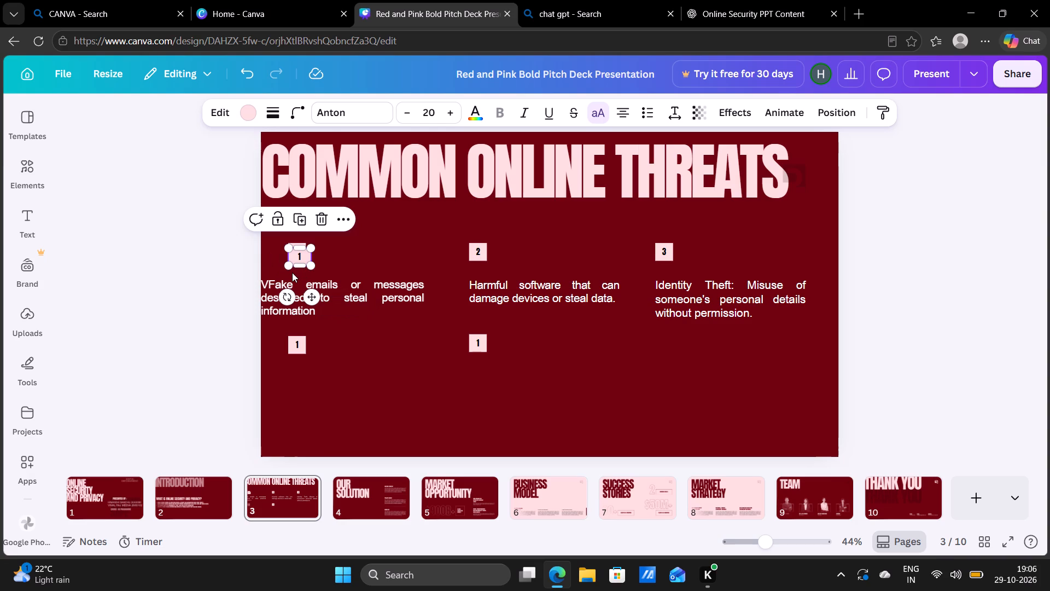
left_click(244, 65)
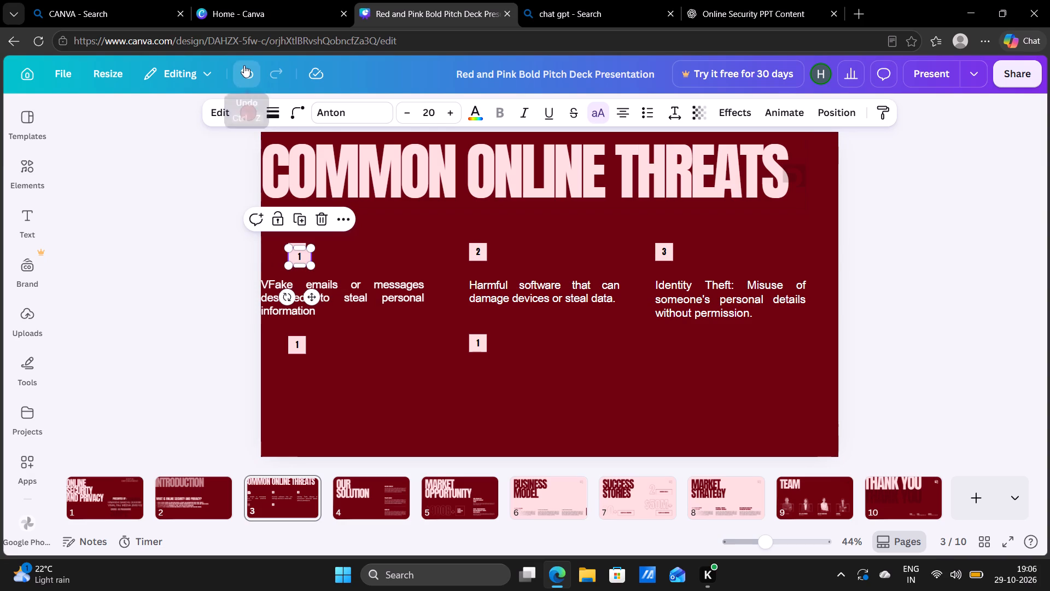
double_click(312, 300)
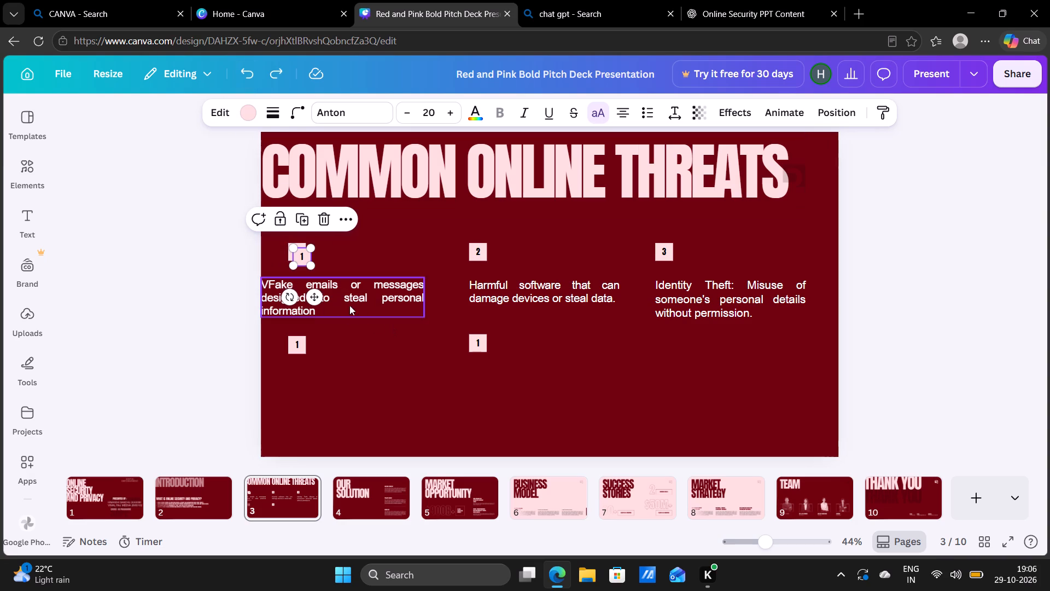
left_click(318, 296)
left_click_drag(318, 296, 514, 344)
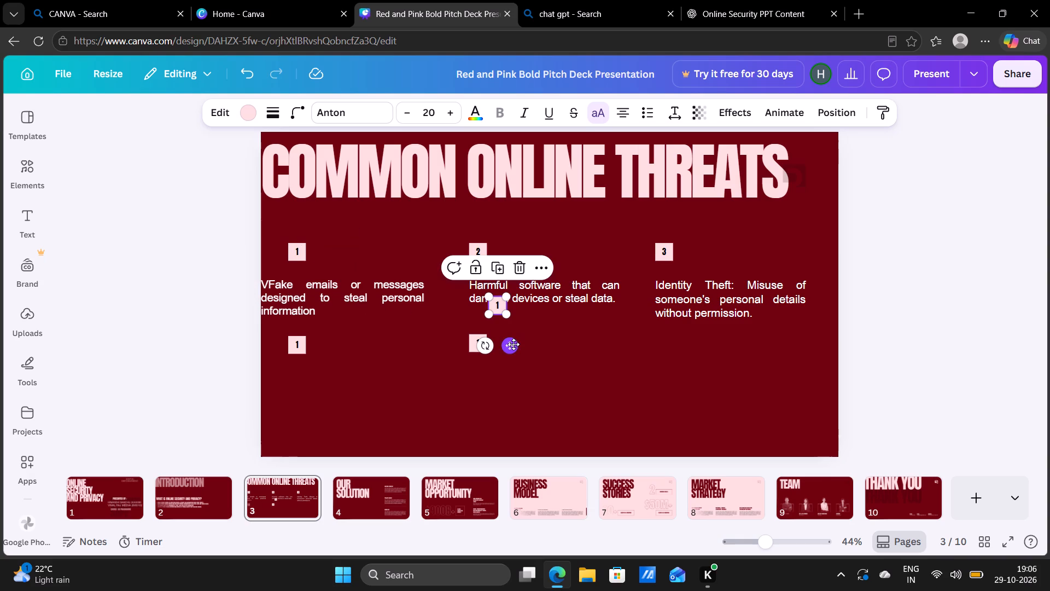
left_click(508, 343)
left_click_drag(508, 343, 608, 407)
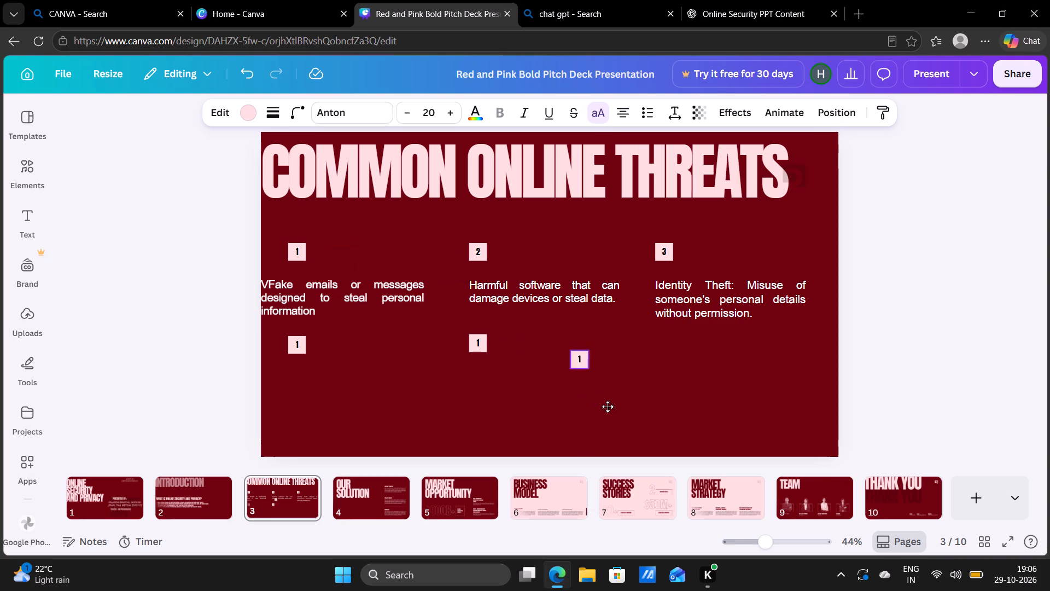
left_click_drag(608, 407, 672, 390)
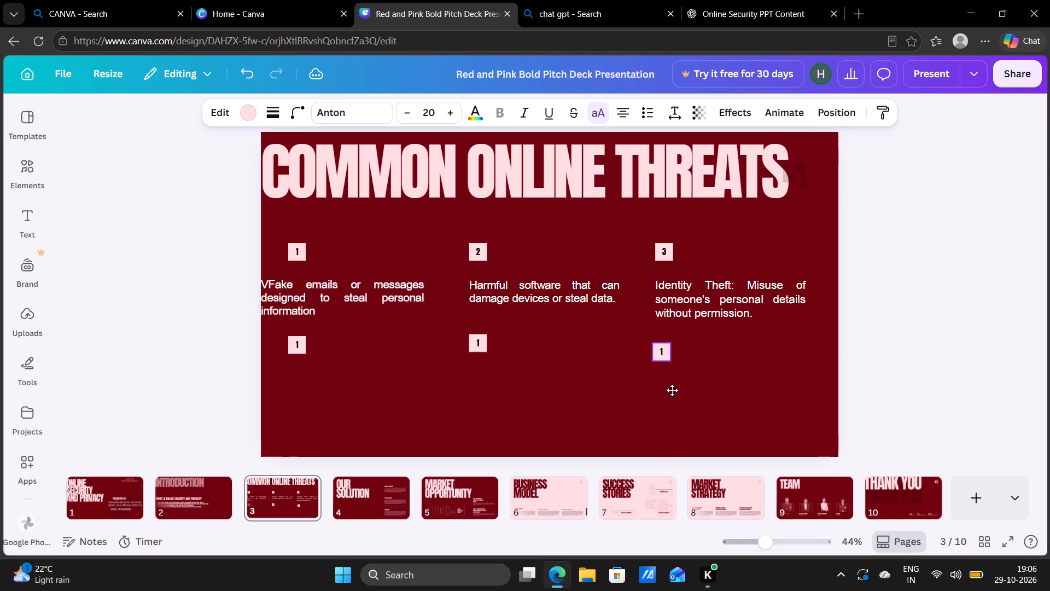
left_click_drag(672, 390, 675, 384)
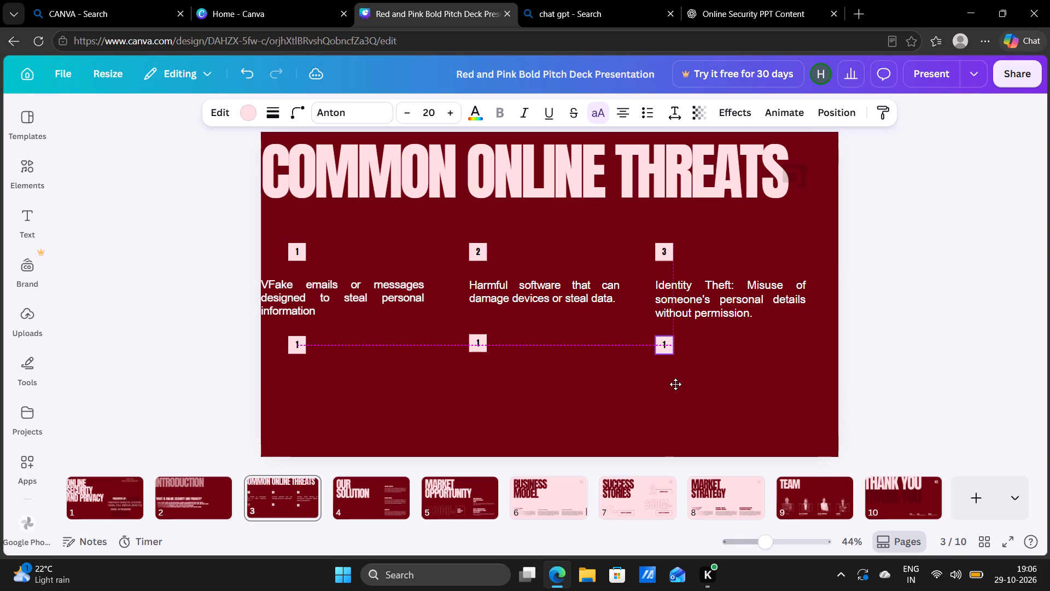
left_click_drag(675, 384, 676, 384)
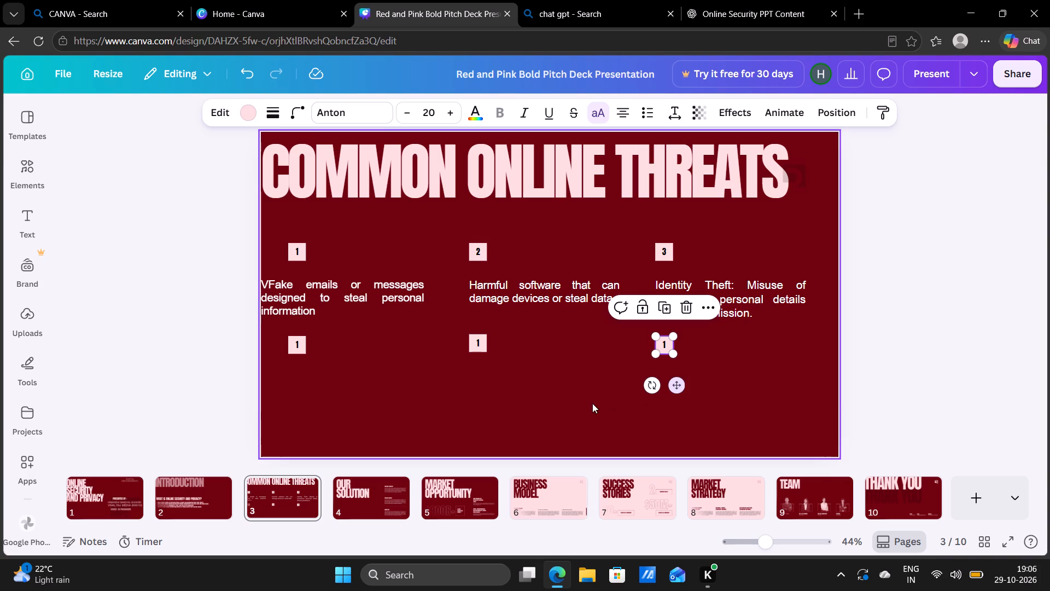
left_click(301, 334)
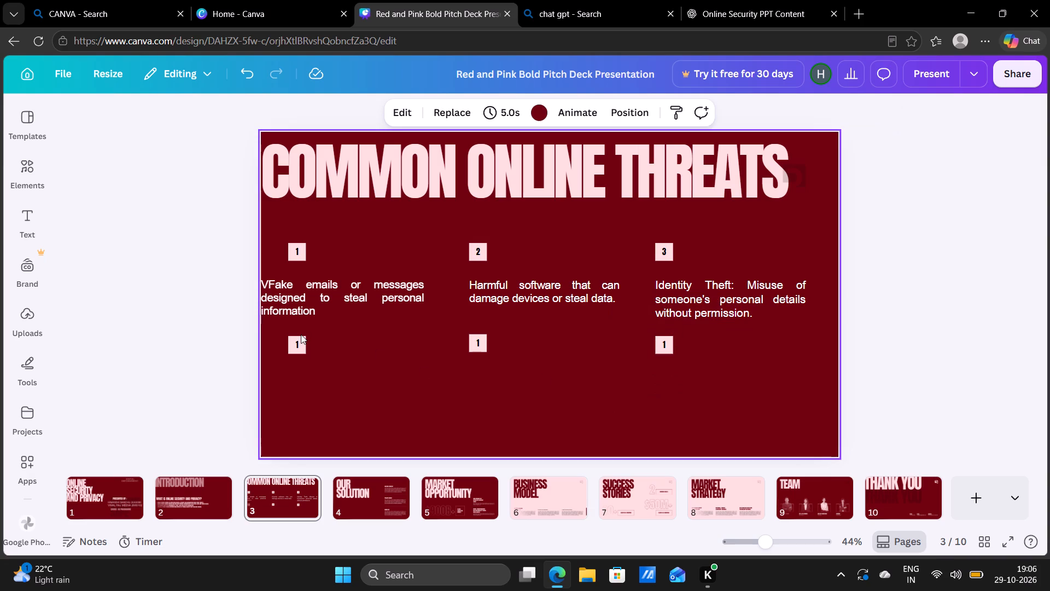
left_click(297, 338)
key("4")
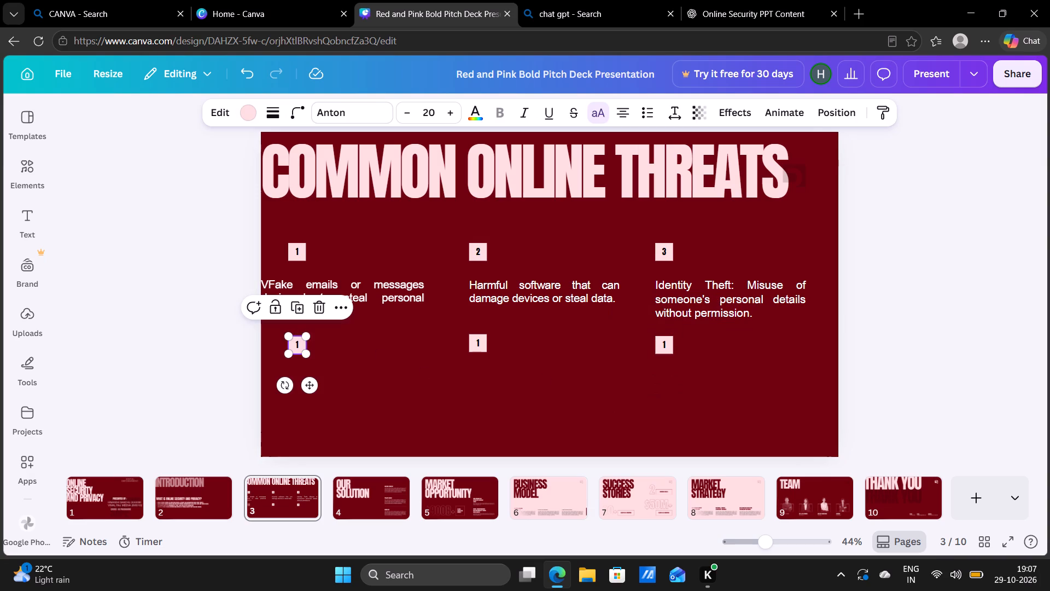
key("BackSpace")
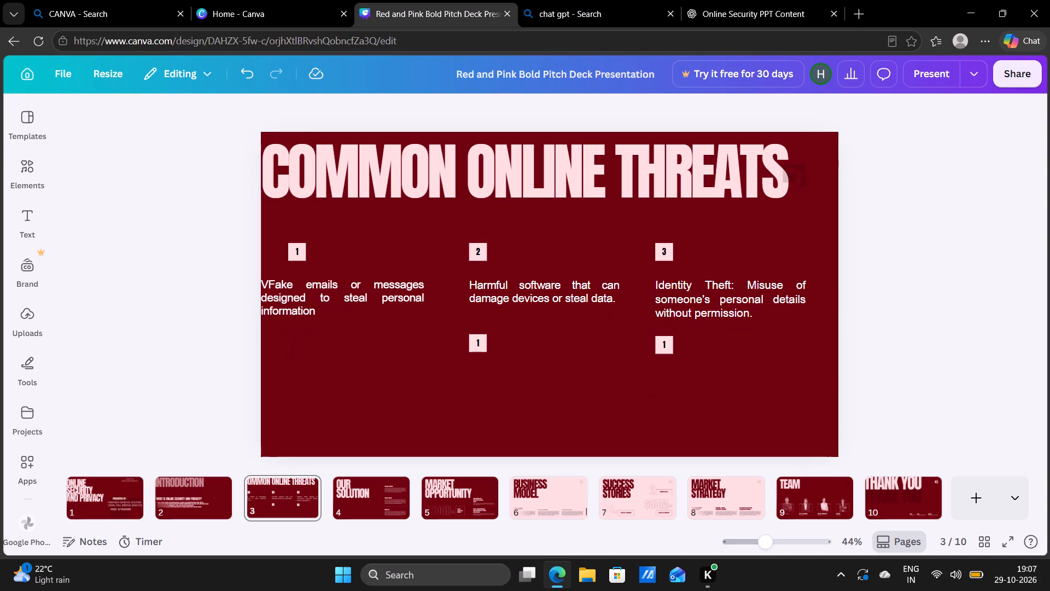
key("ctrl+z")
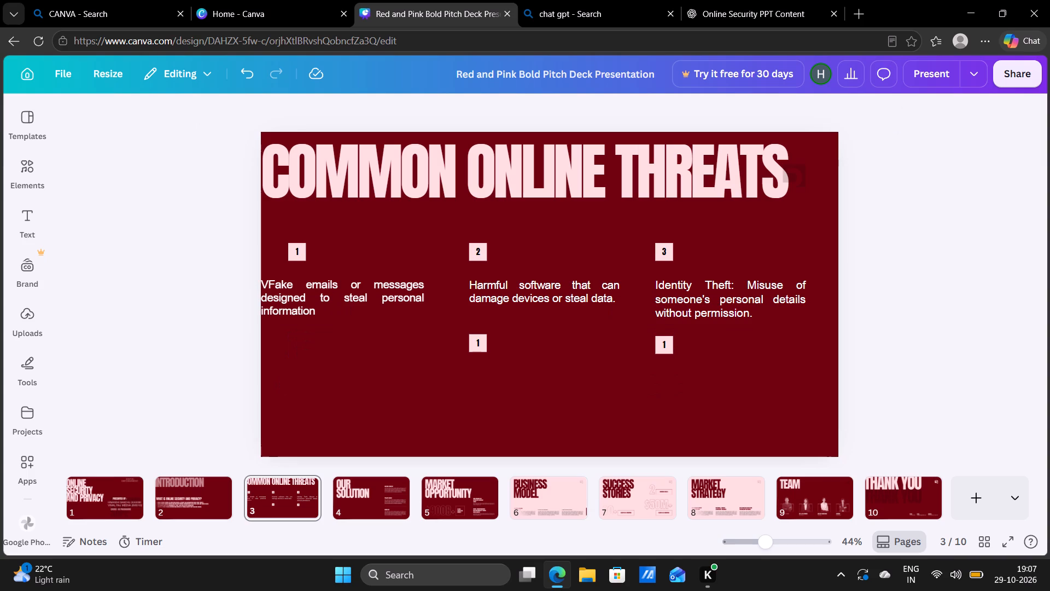
Change the number in the second-row box of the first column to 4.
left_click(296, 343)
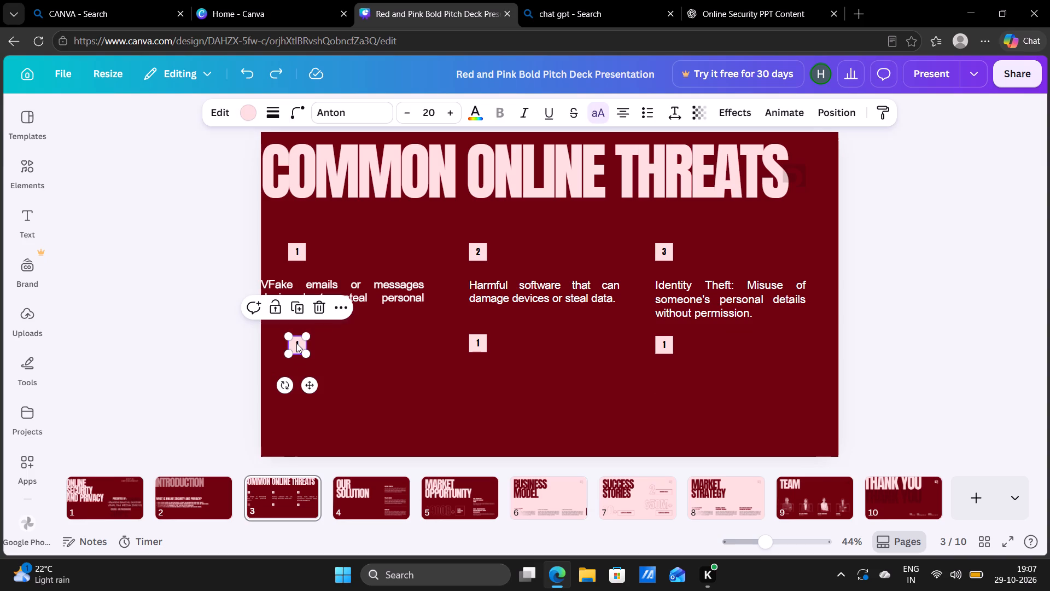
left_click(296, 343)
key("Right")
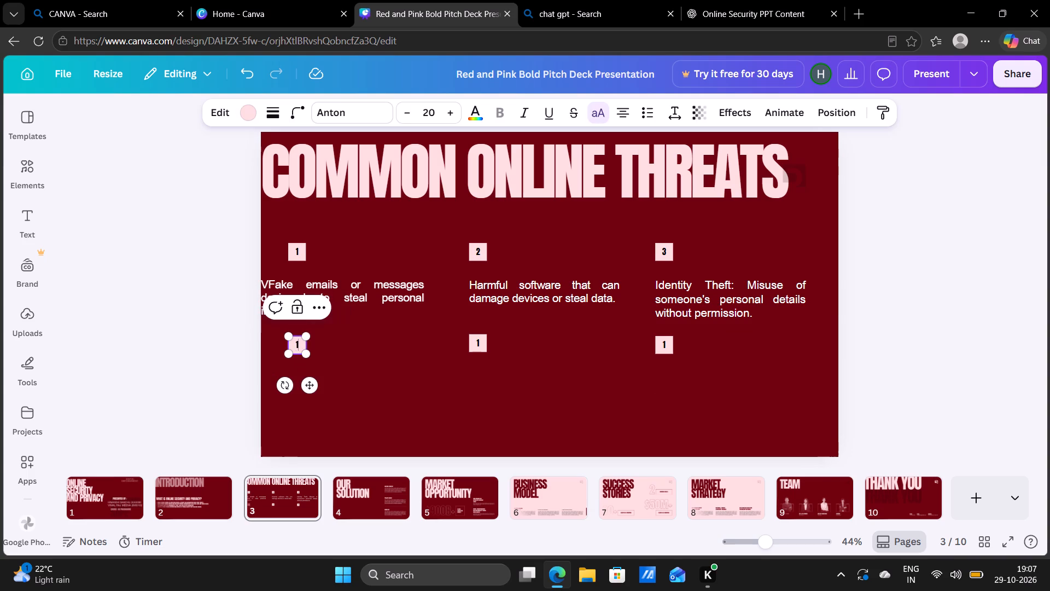
key("BackSpace")
key("4")
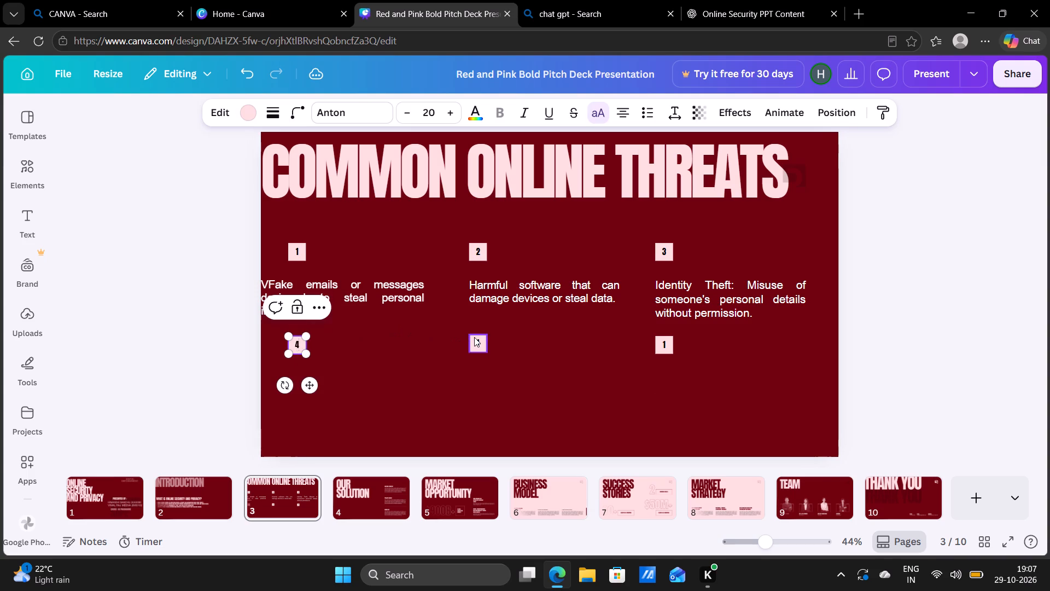
Change the number in the second-row box of the middle column to 5.
double_click(474, 337)
left_click(479, 347)
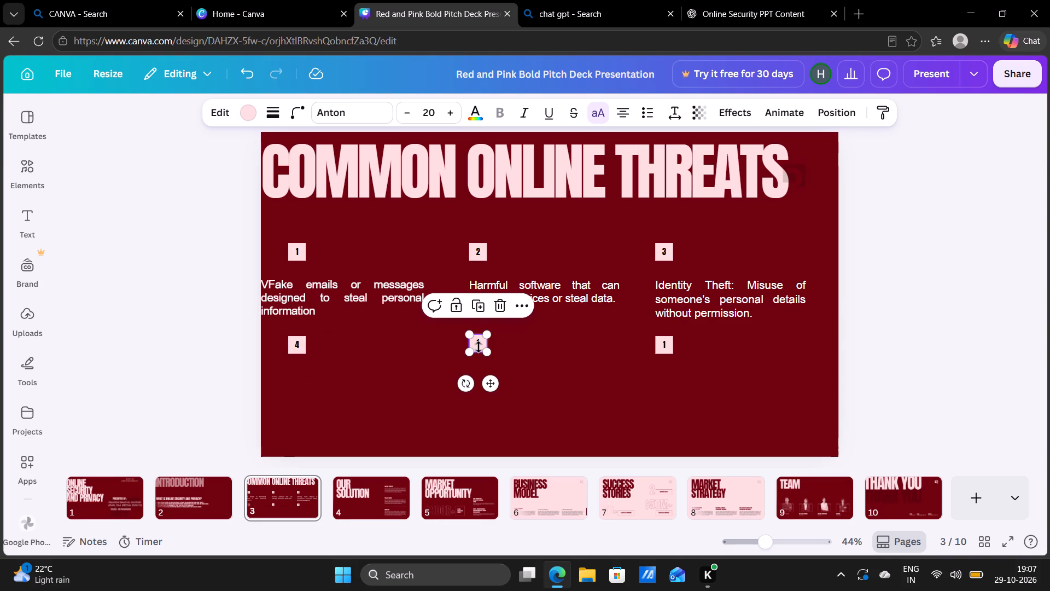
key("Right")
key("Left")
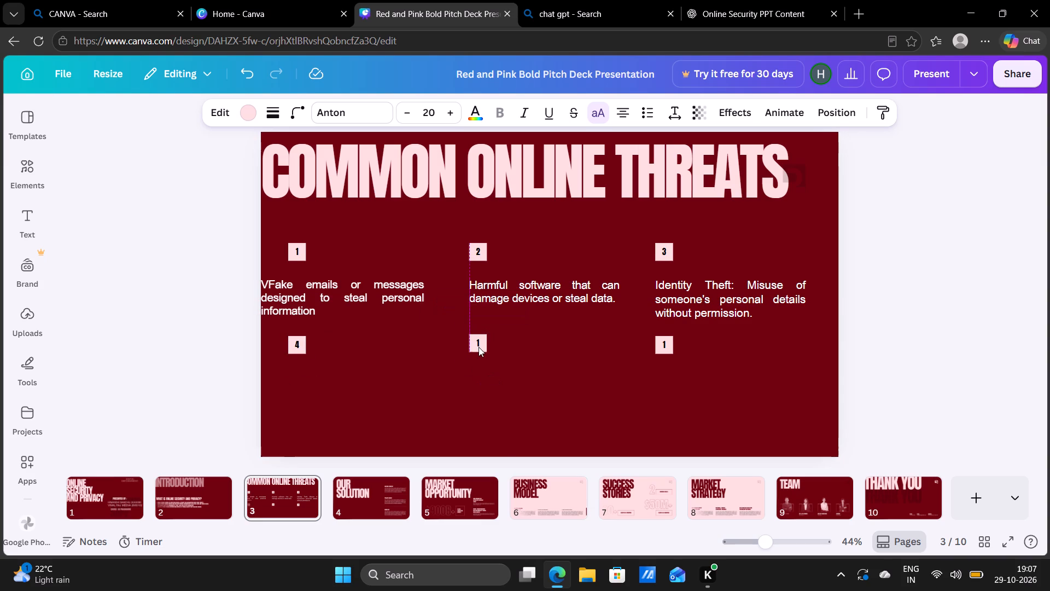
left_click(480, 343)
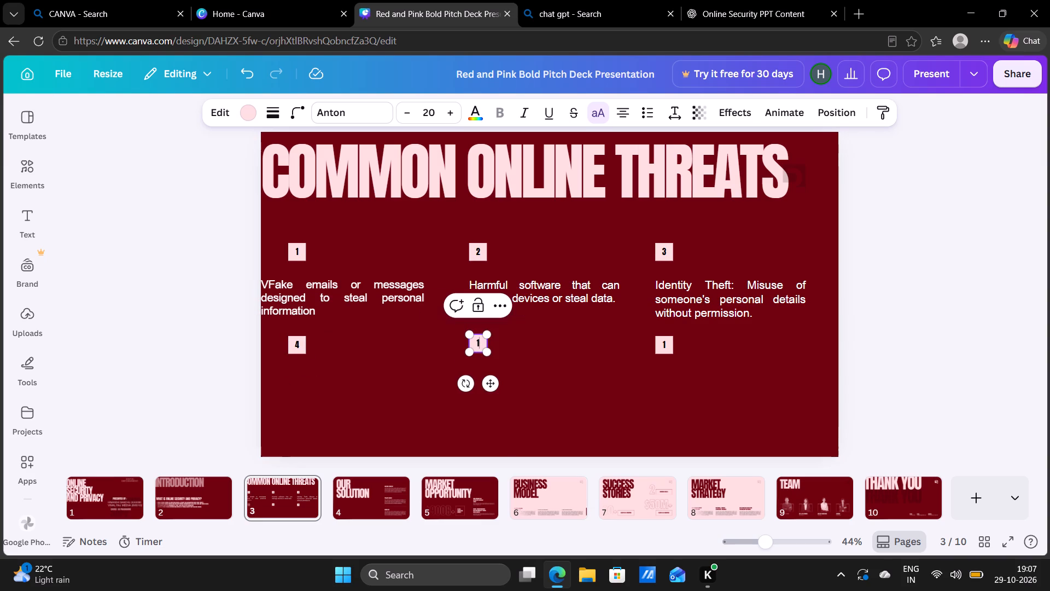
left_click(480, 343)
key("BackSpace")
key("5")
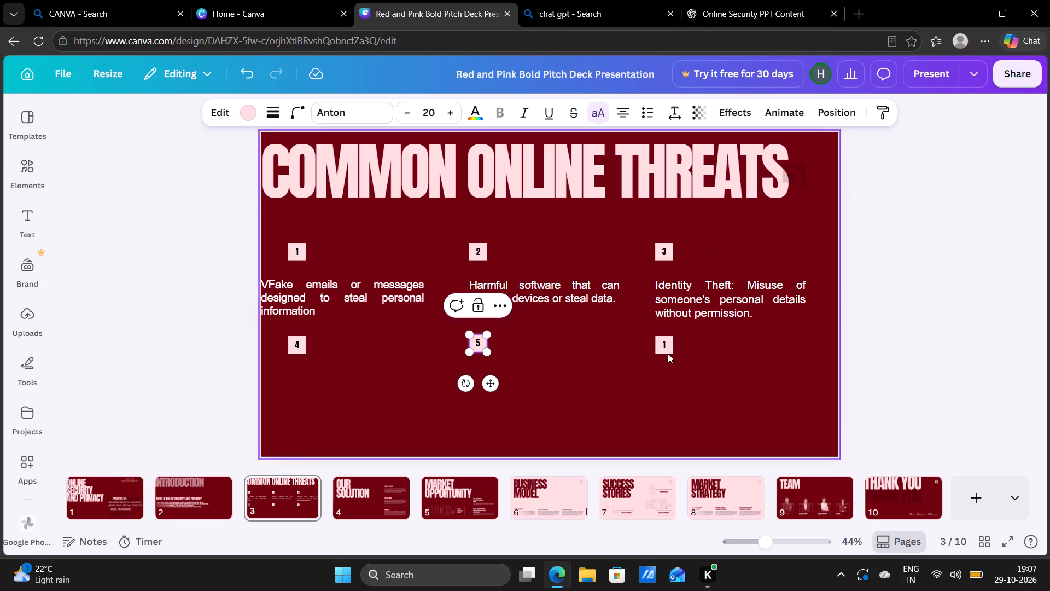
Change the number in the second-row box below the Identity Theft text to 6.
left_click(660, 340)
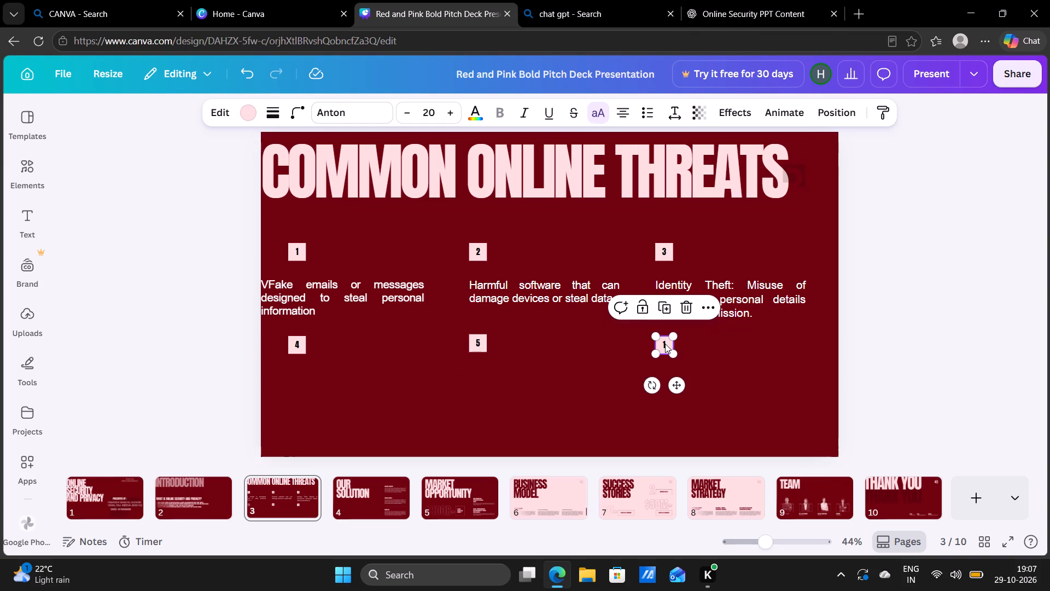
left_click(665, 344)
key("BackSpace")
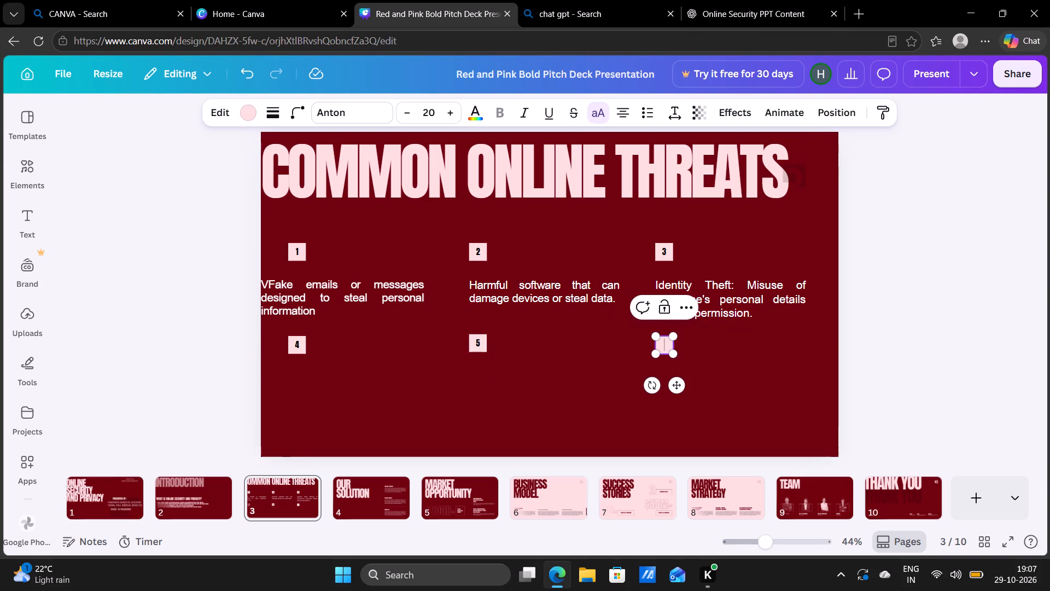
key("6")
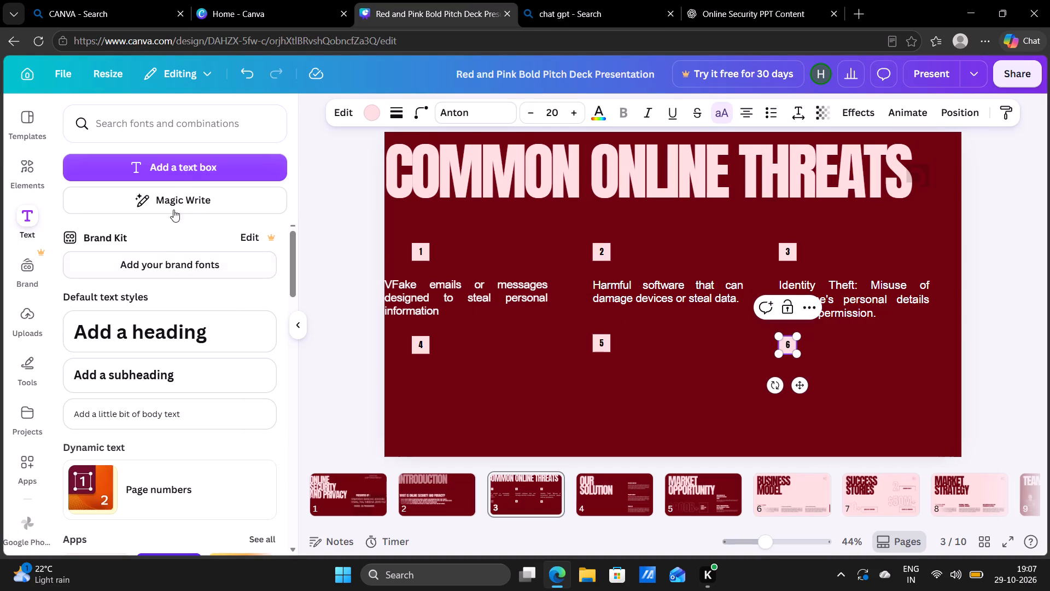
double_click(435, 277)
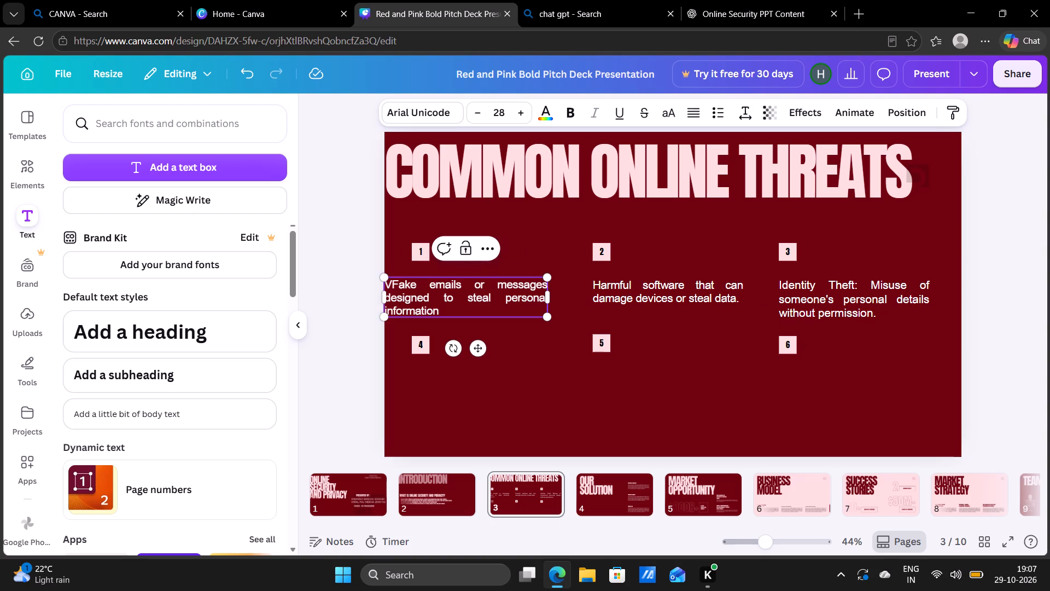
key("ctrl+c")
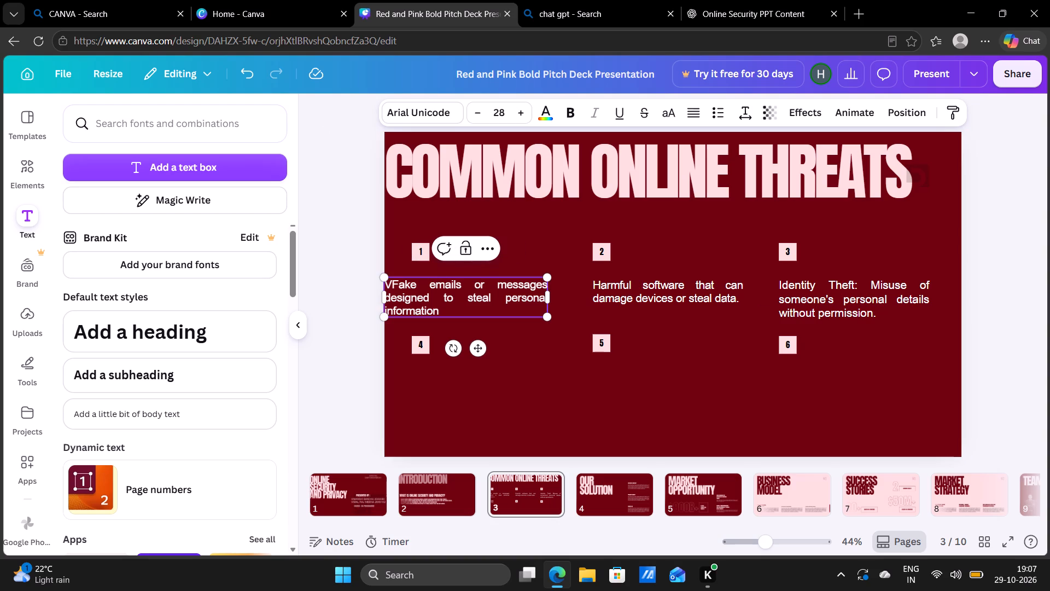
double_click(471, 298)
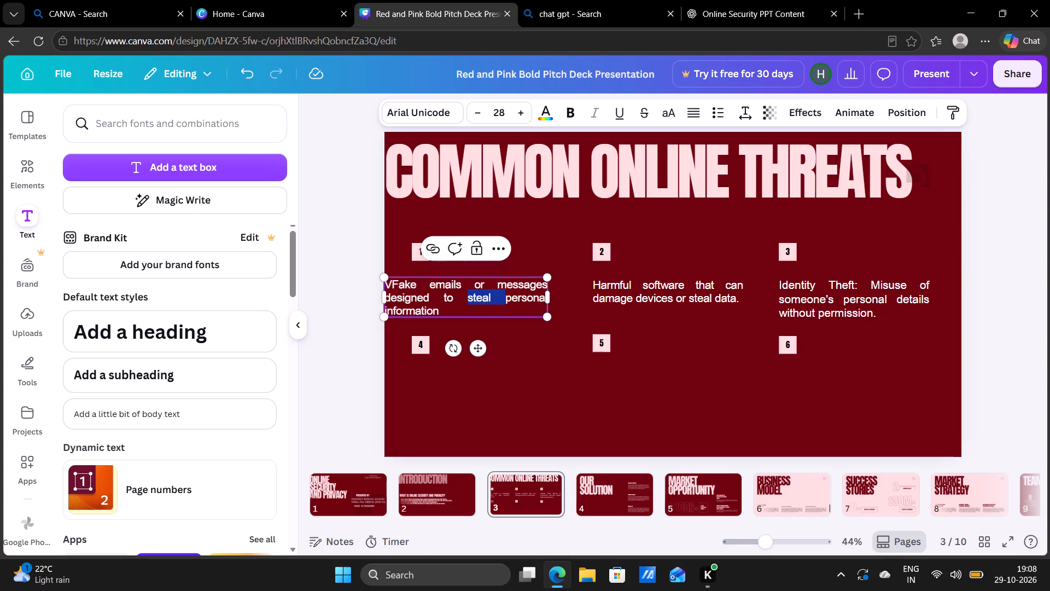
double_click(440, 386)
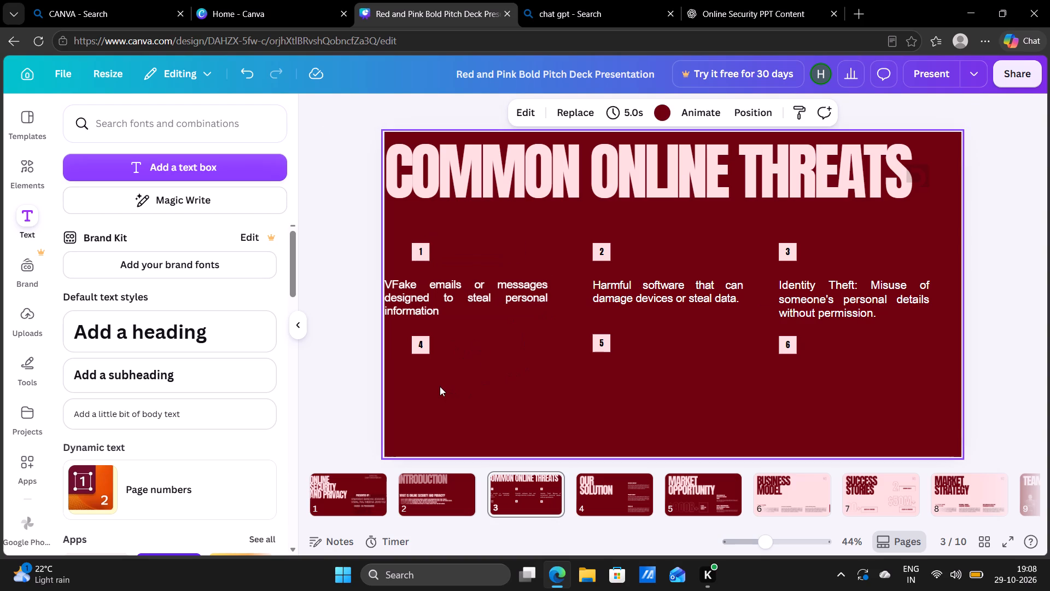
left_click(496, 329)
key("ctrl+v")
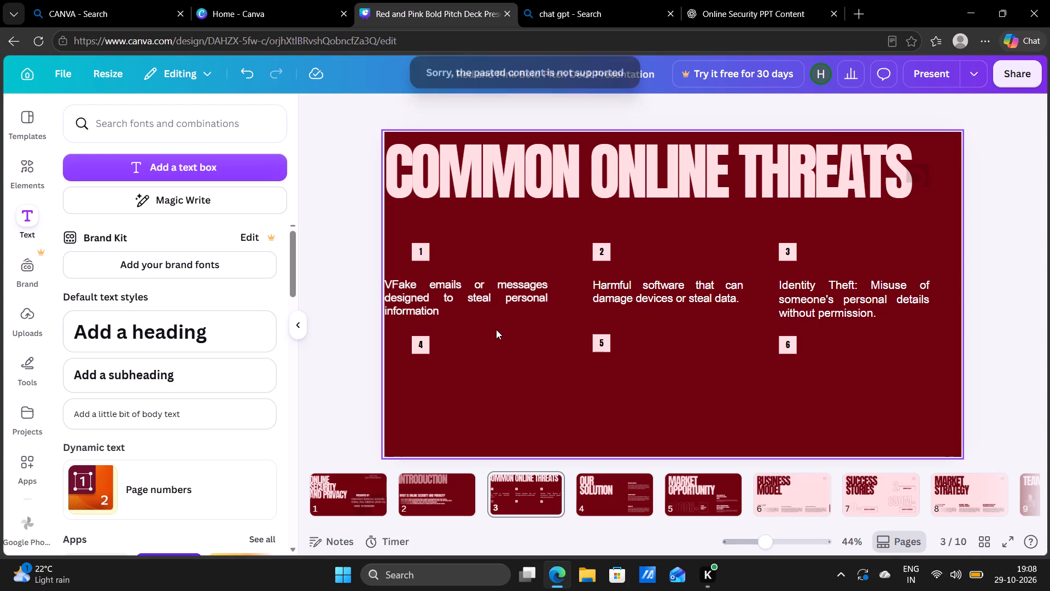
Duplicate the description under number 1 and place the copy below the number 4 box, aligned with the original's left edge.
triple_click(470, 289)
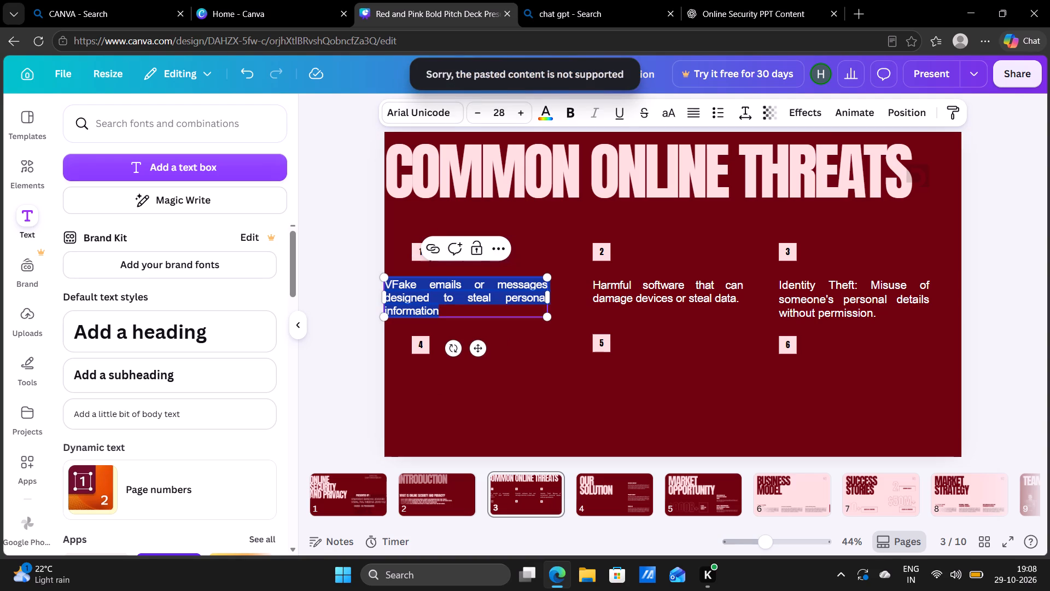
left_click(499, 254)
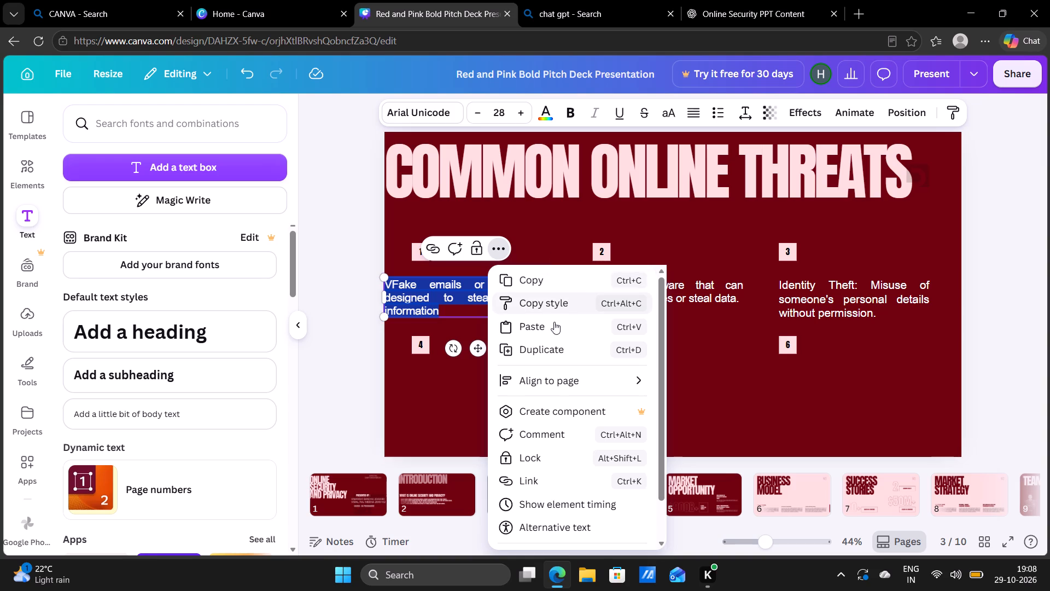
left_click(550, 351)
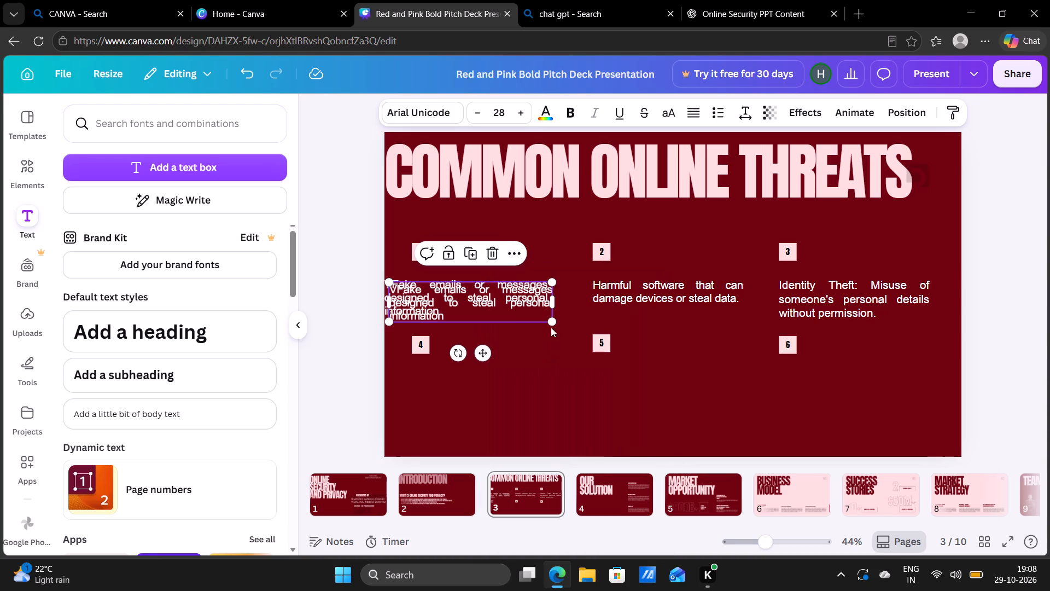
double_click(492, 306)
double_click(482, 362)
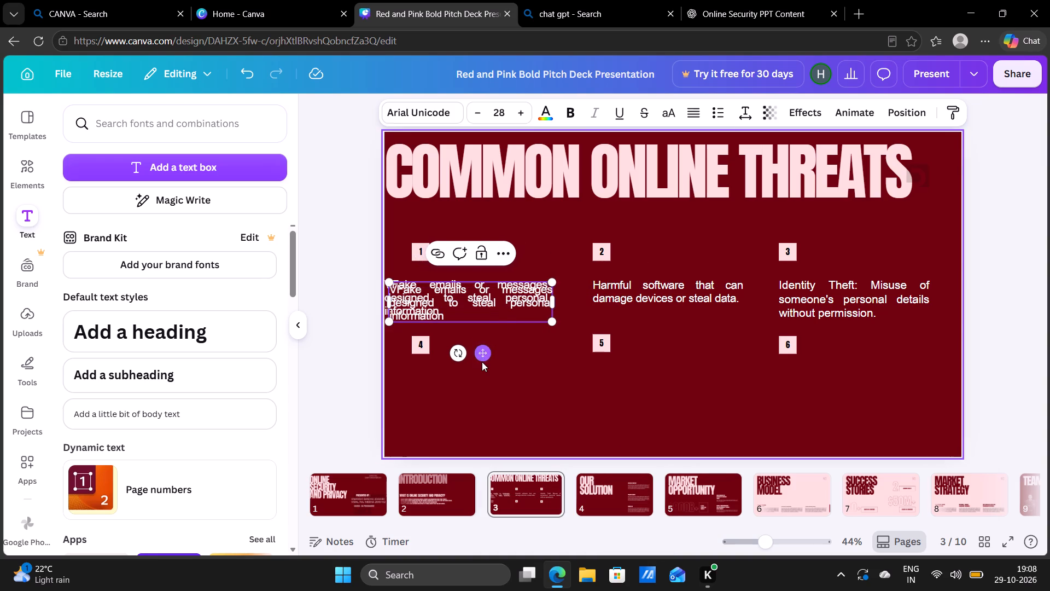
left_click(460, 296)
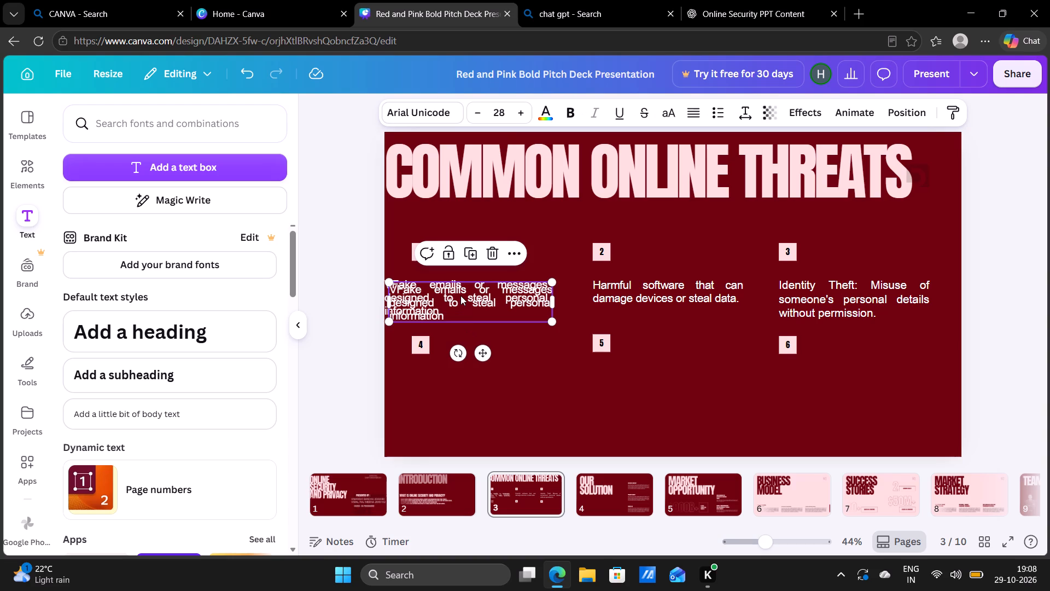
left_click(481, 346)
left_click_drag(481, 346, 481, 432)
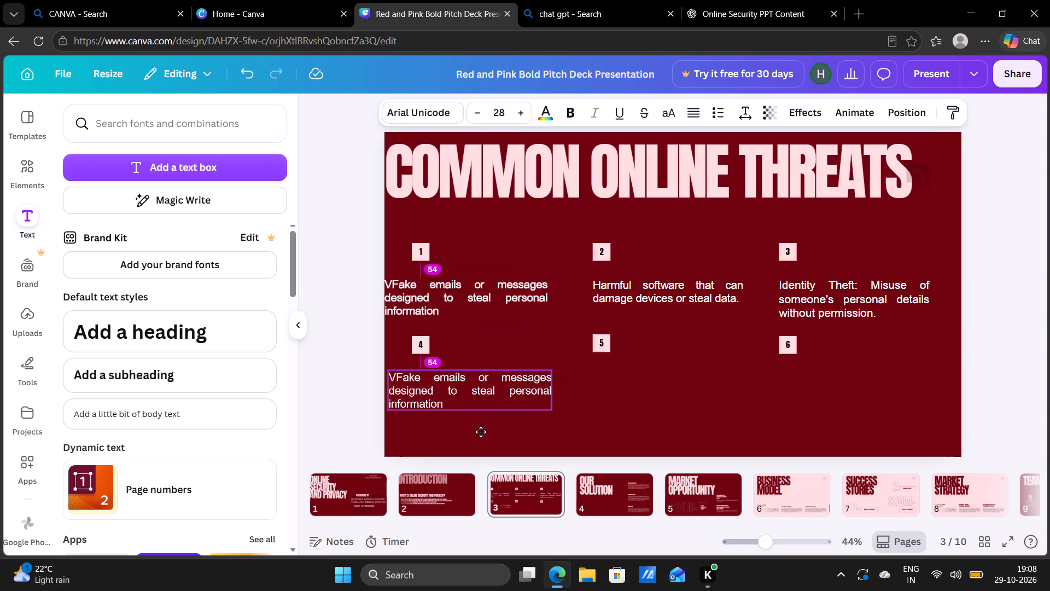
left_click_drag(481, 432, 481, 432)
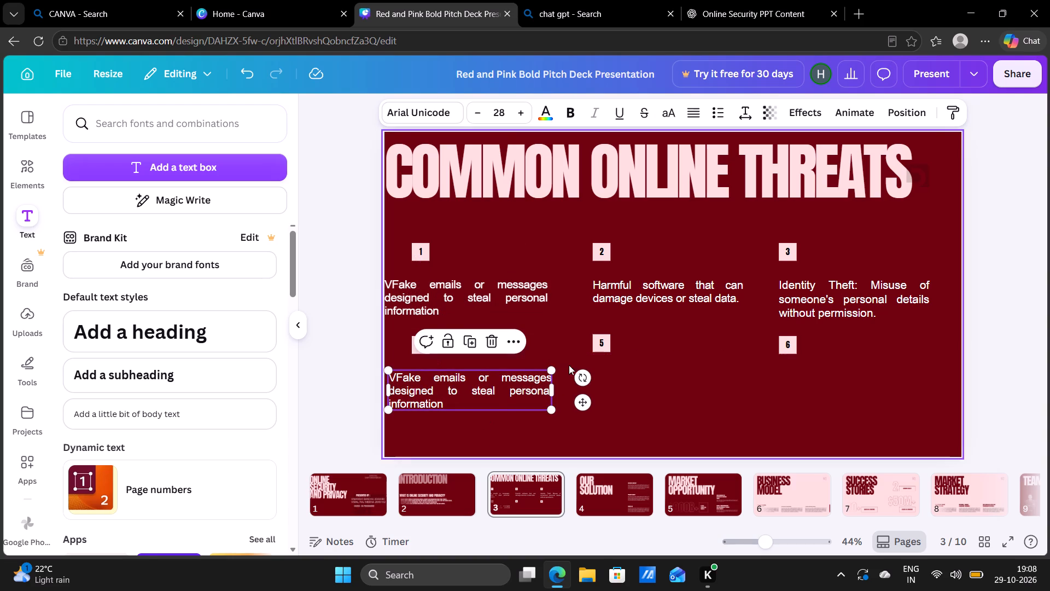
double_click(580, 401)
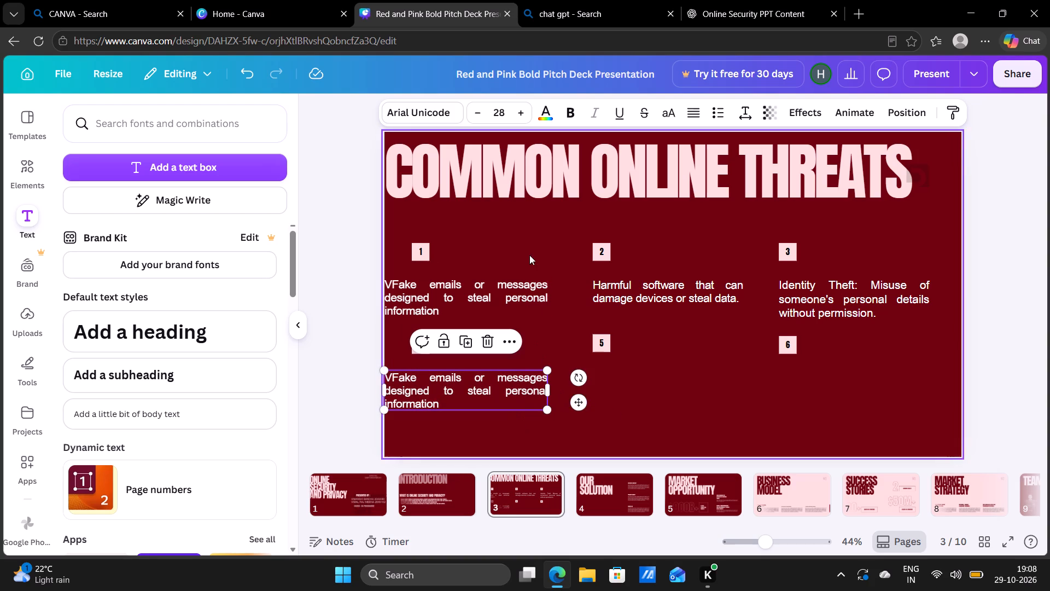
Duplicate the description under number 1 again and place a copy below the number 5 box, level with the text under number 4.
left_click(535, 306)
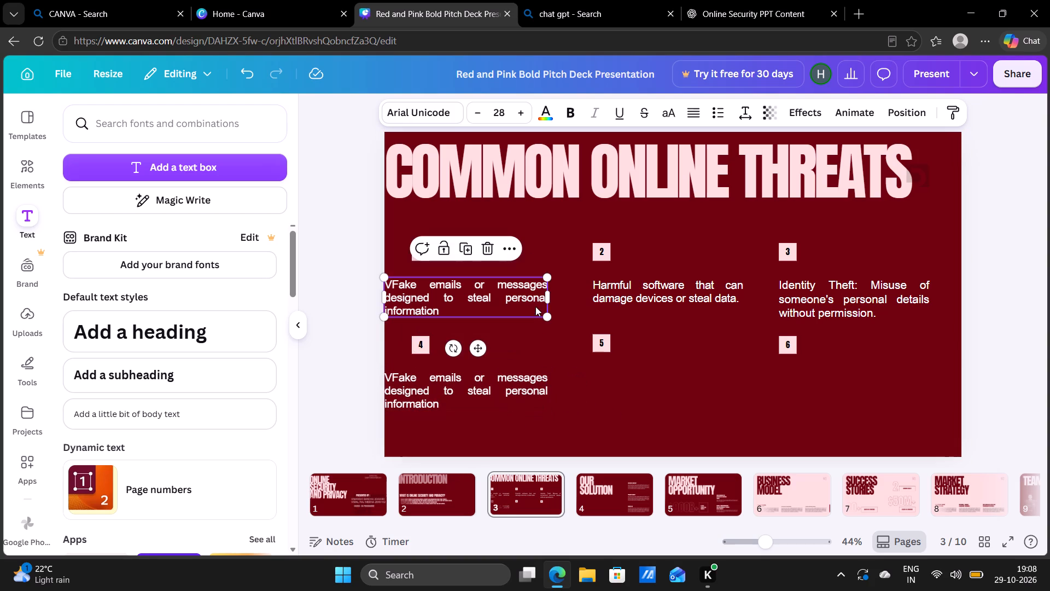
left_click(535, 306, "ctrl")
key("ctrl+d")
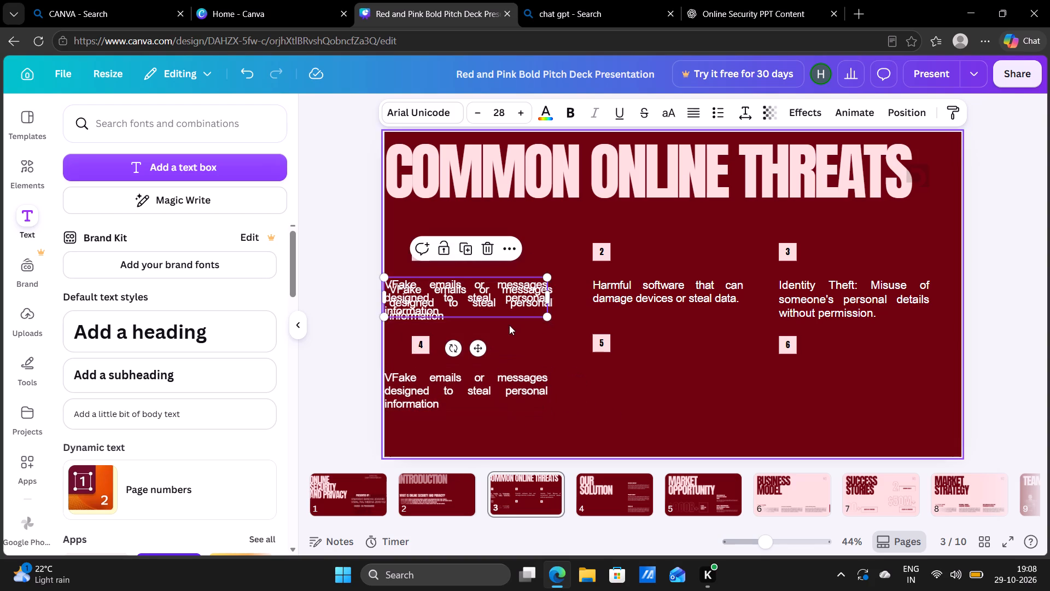
double_click(481, 356)
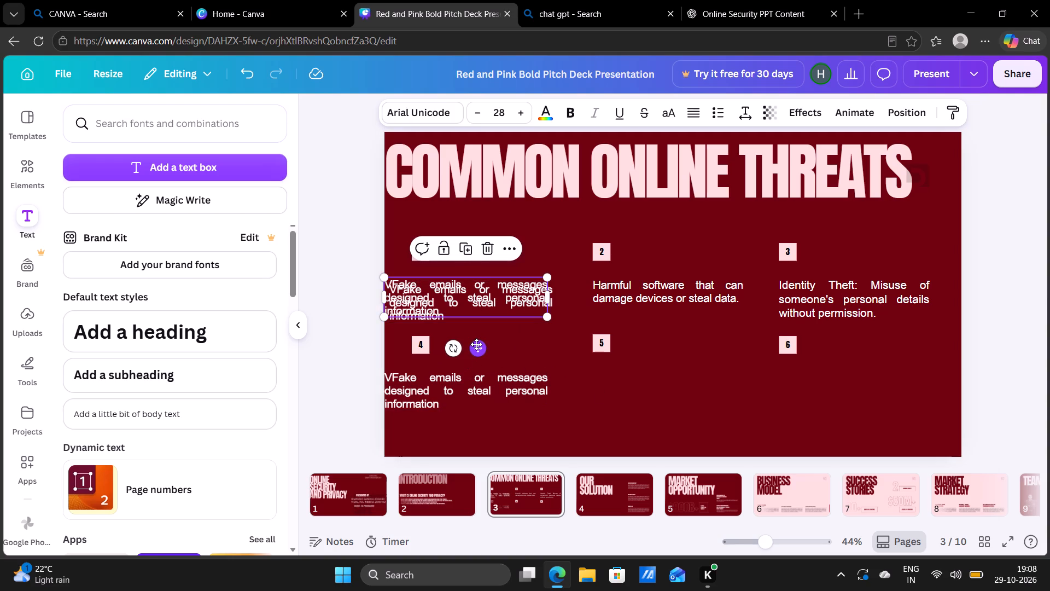
left_click(476, 345)
left_click_drag(476, 345, 683, 430)
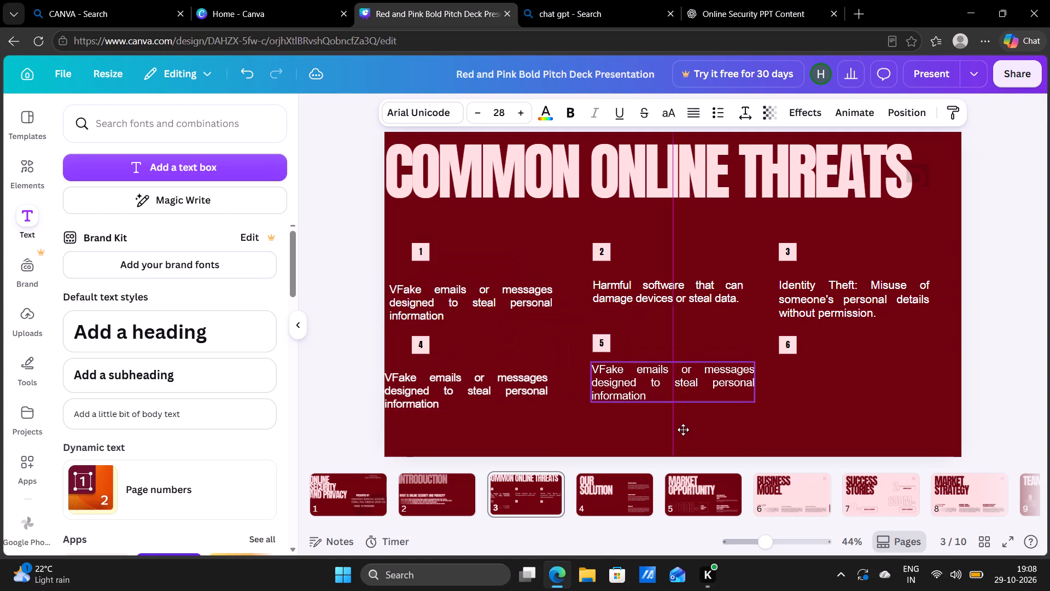
left_click_drag(683, 430, 684, 441)
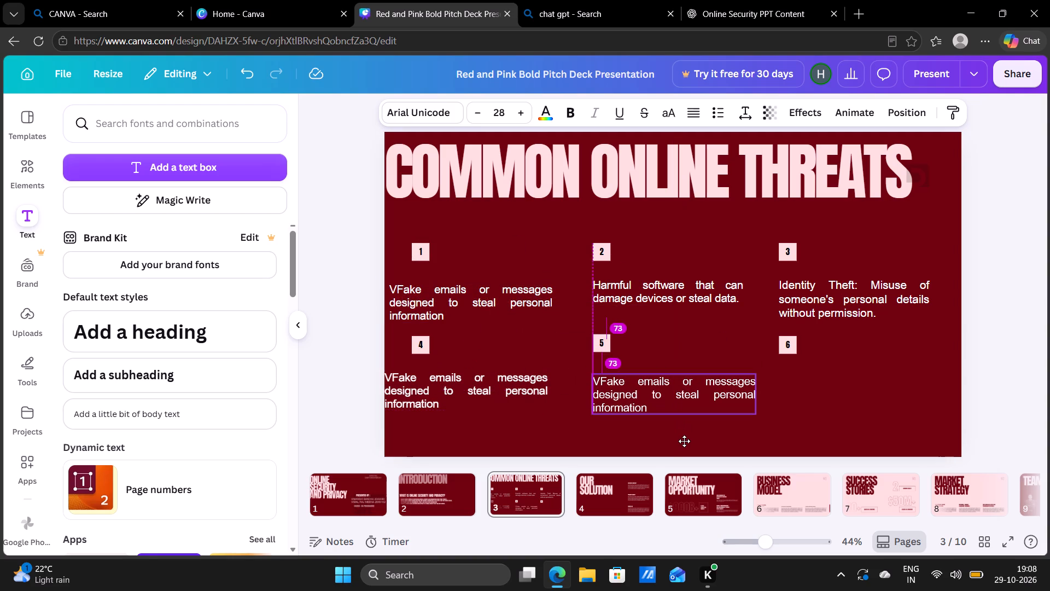
left_click_drag(684, 441, 684, 439)
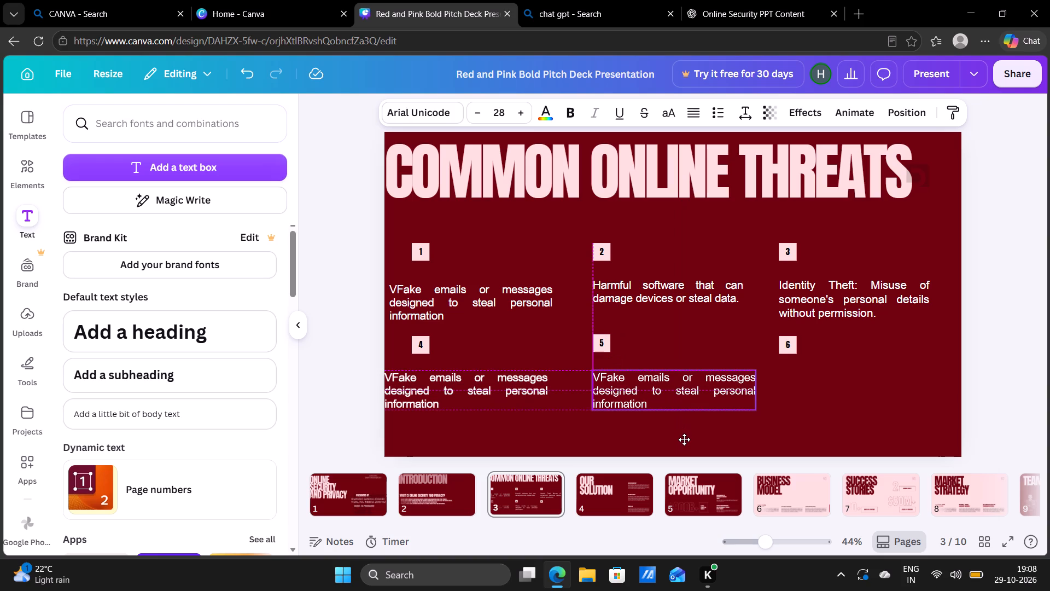
left_click_drag(684, 439, 684, 438)
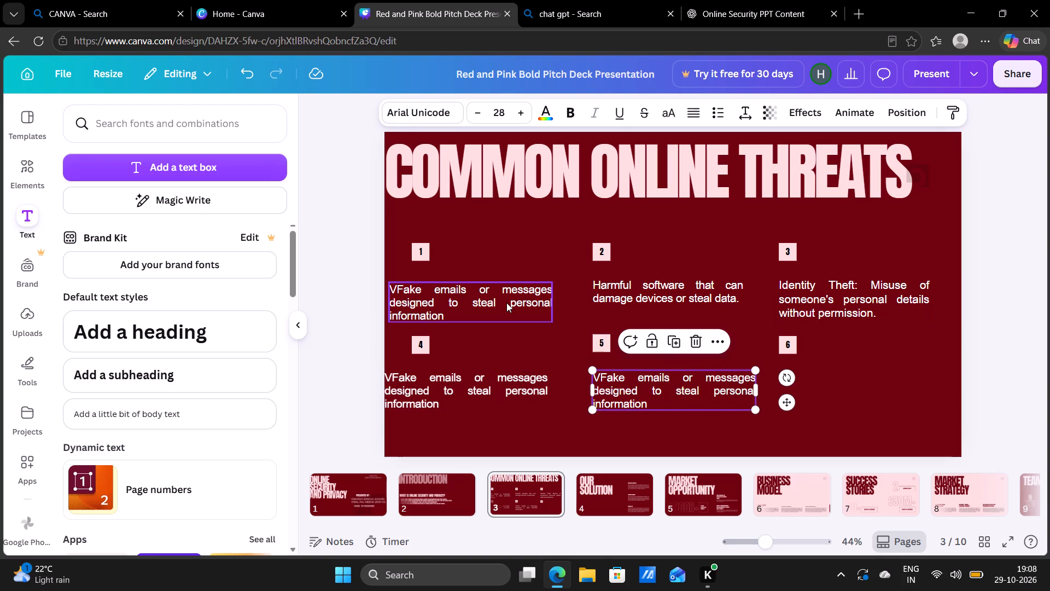
Duplicate the description under number 1 once more and place the copy just below the number 6 box, aligned with its left edge.
left_click(506, 303)
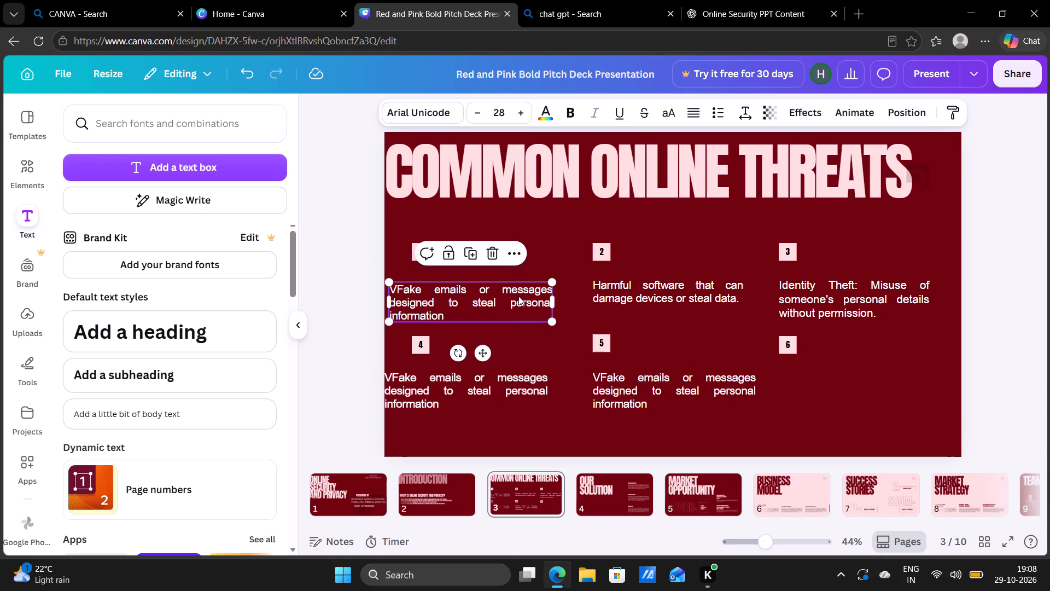
key("ctrl+d")
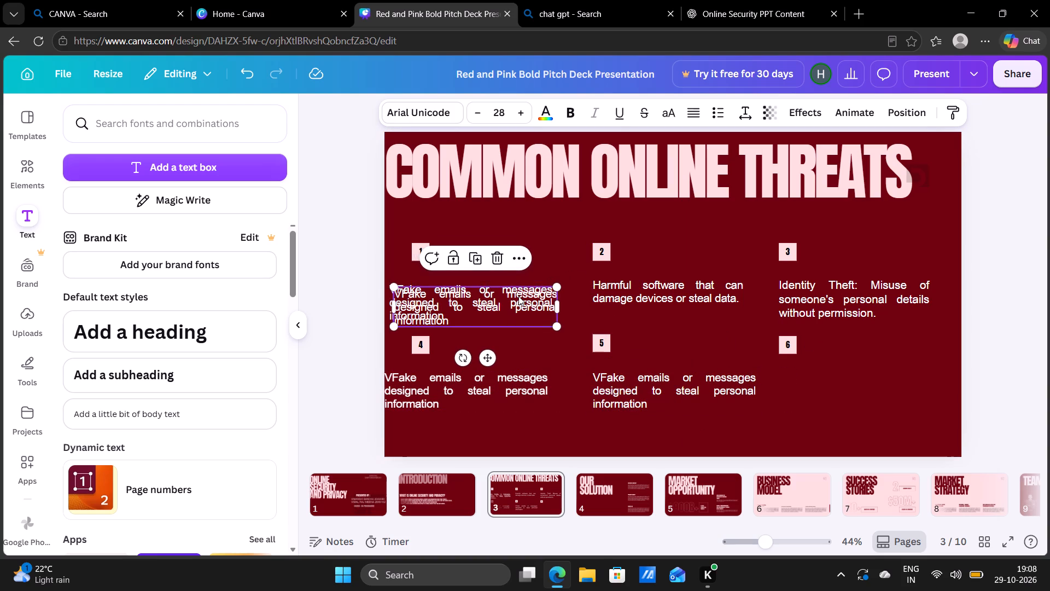
left_click(483, 357)
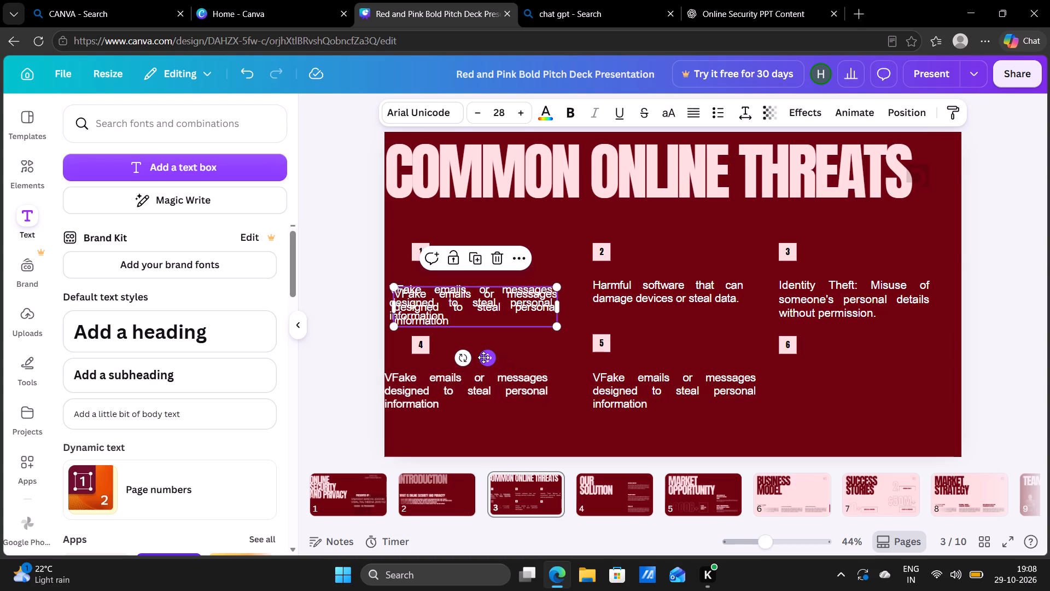
double_click(483, 357)
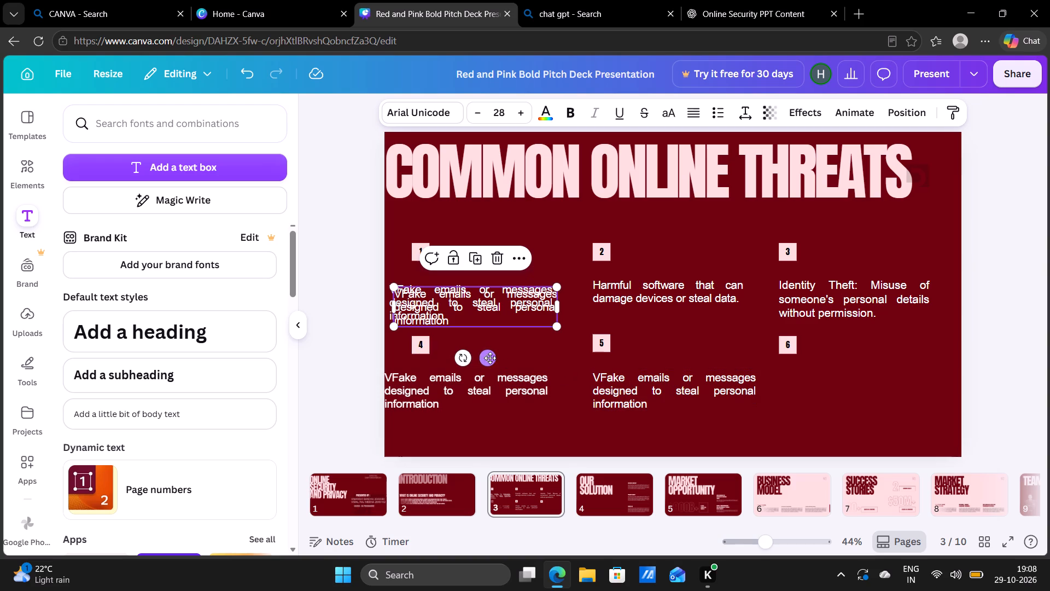
double_click(491, 358)
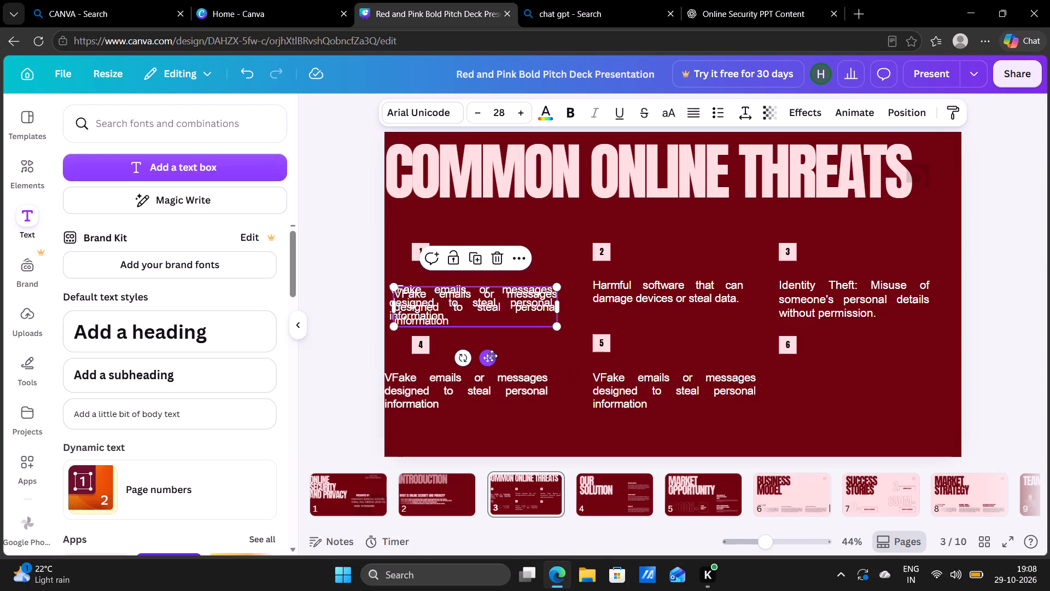
left_click(492, 356)
left_click_drag(492, 356, 927, 455)
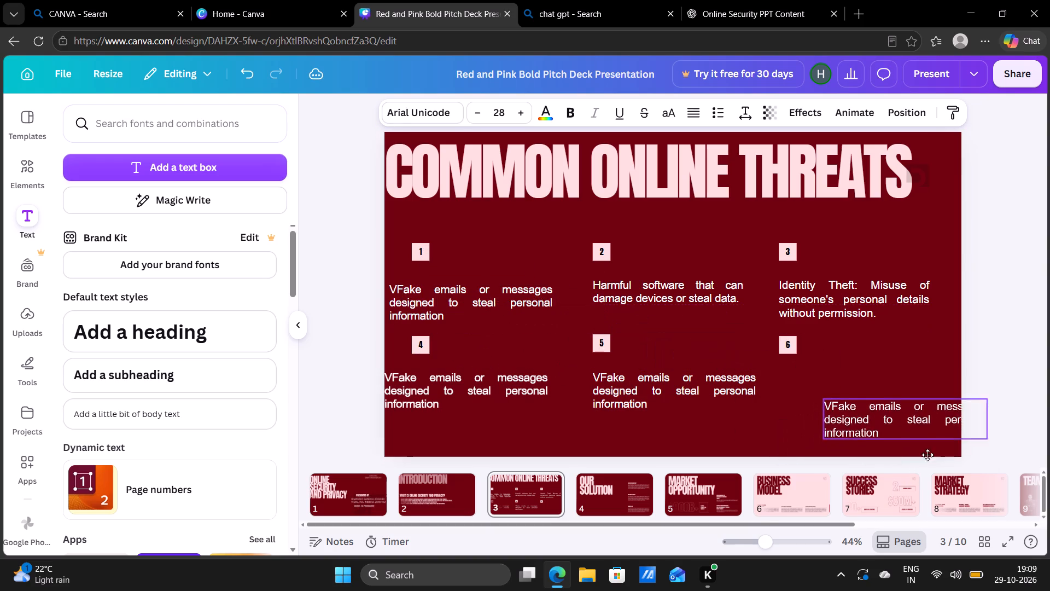
left_click_drag(927, 455, 877, 442)
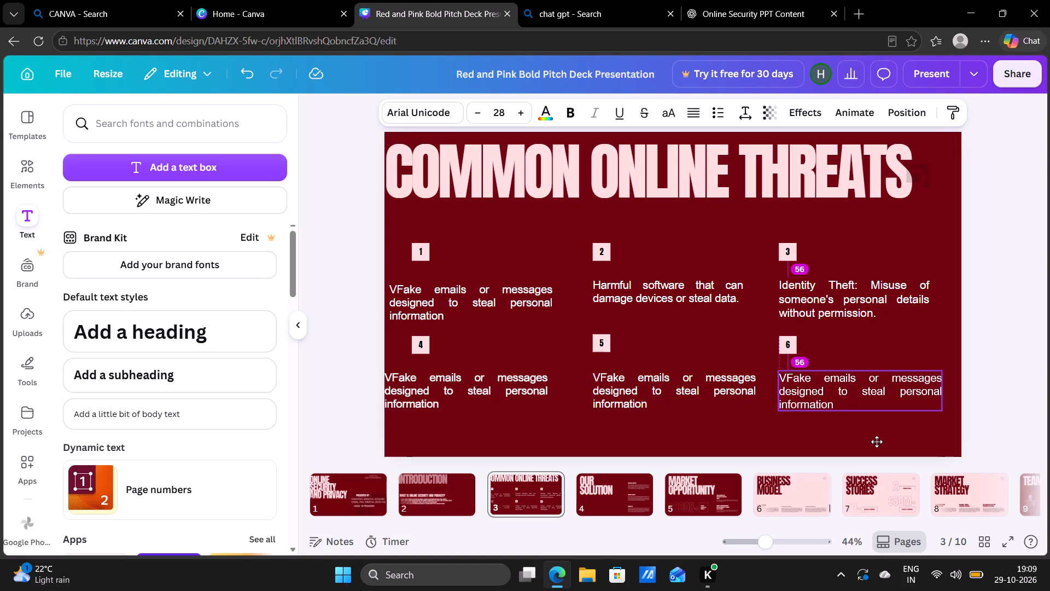
left_click_drag(877, 442, 876, 432)
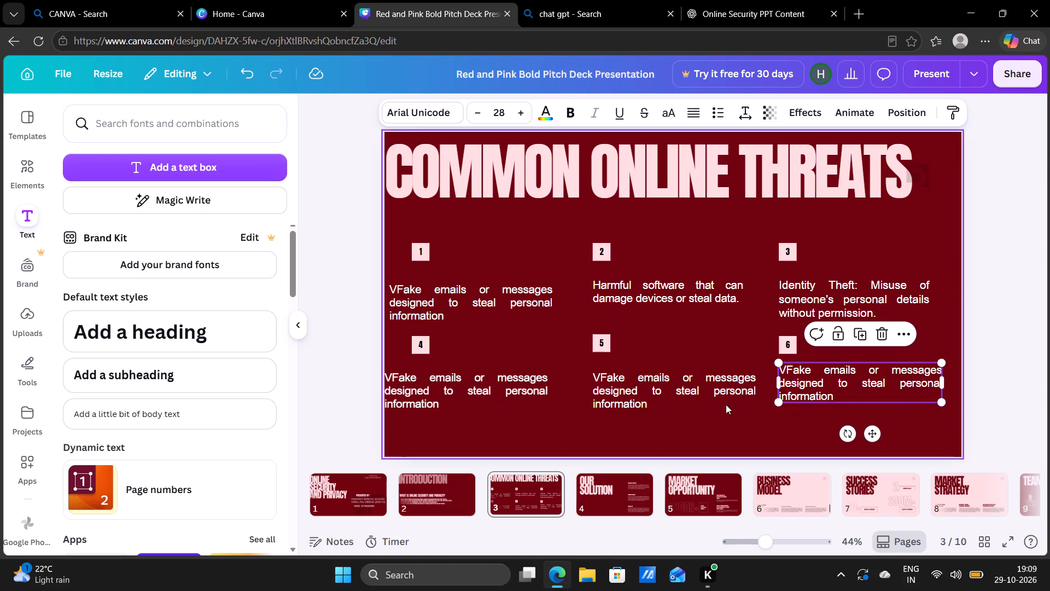
Shift the number 2 and number 5 boxes slightly left on the slide, keeping them vertically aligned with each other.
double_click(594, 256)
double_click(604, 247)
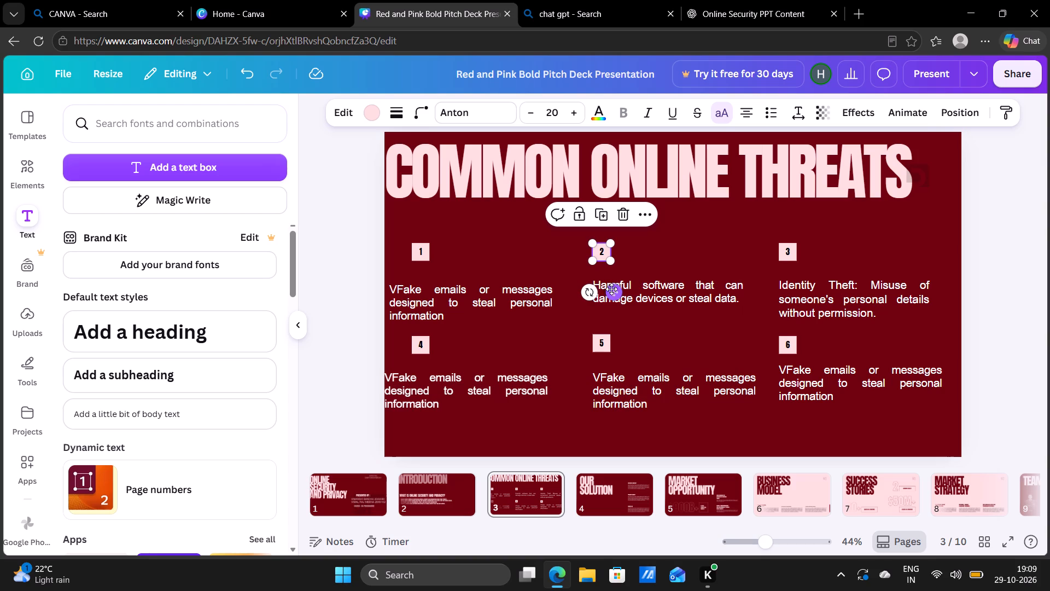
left_click_drag(614, 289, 602, 289)
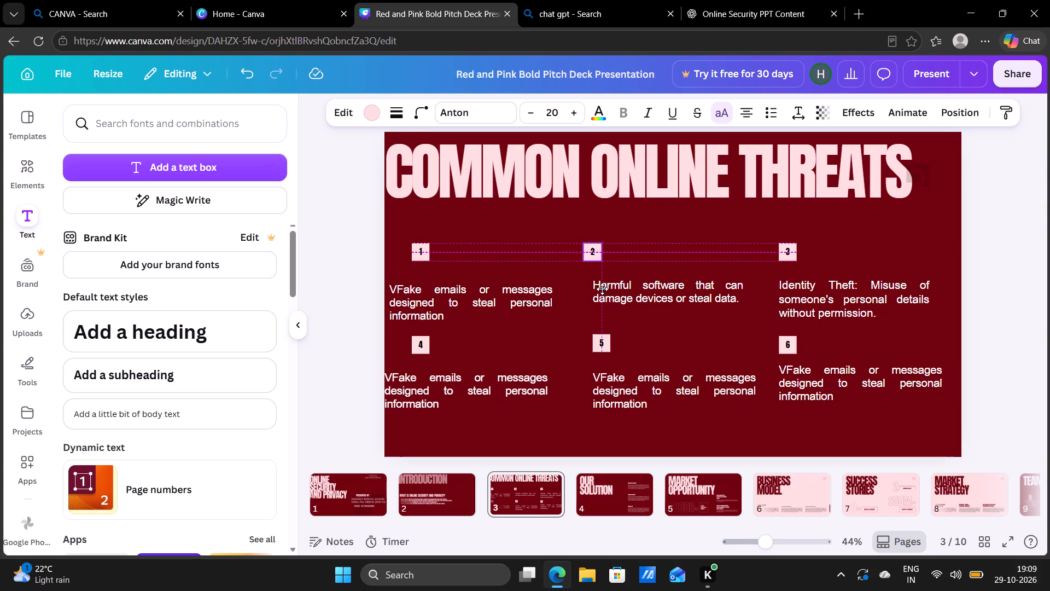
left_click_drag(602, 289, 604, 288)
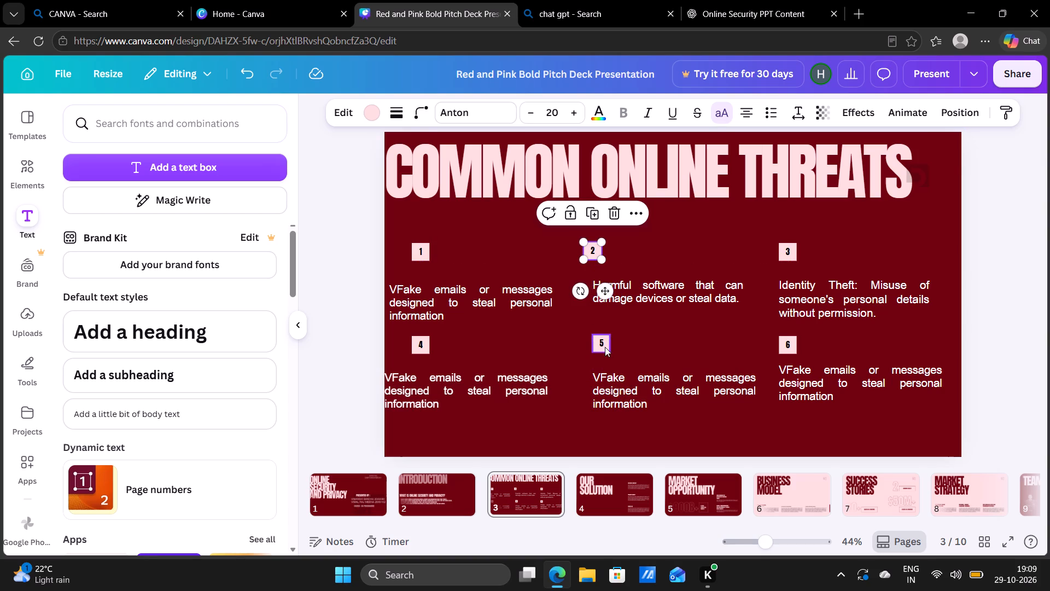
left_click(605, 347)
left_click(612, 382)
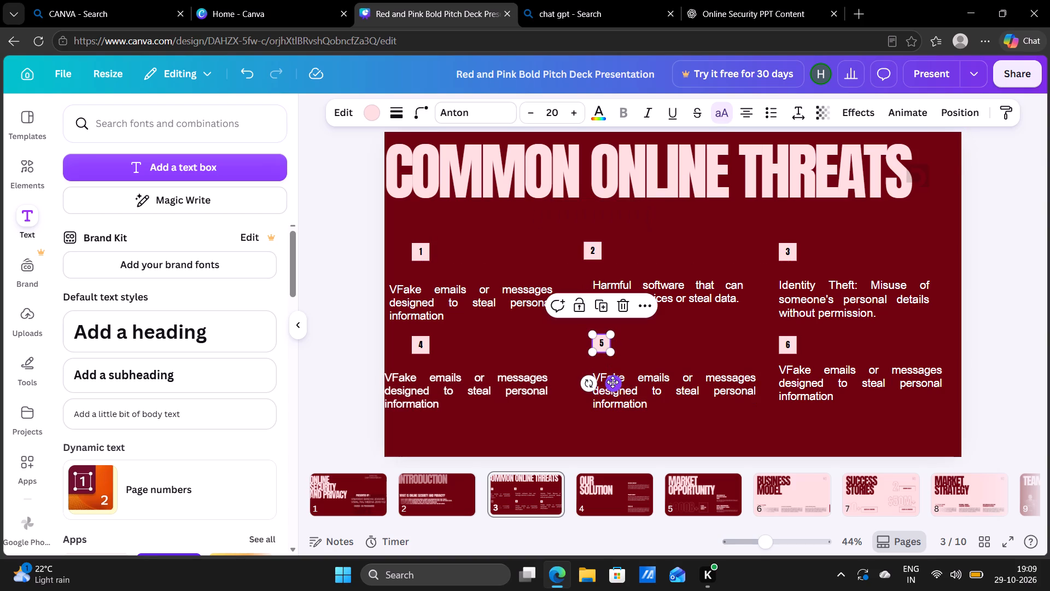
left_click_drag(612, 382, 606, 383)
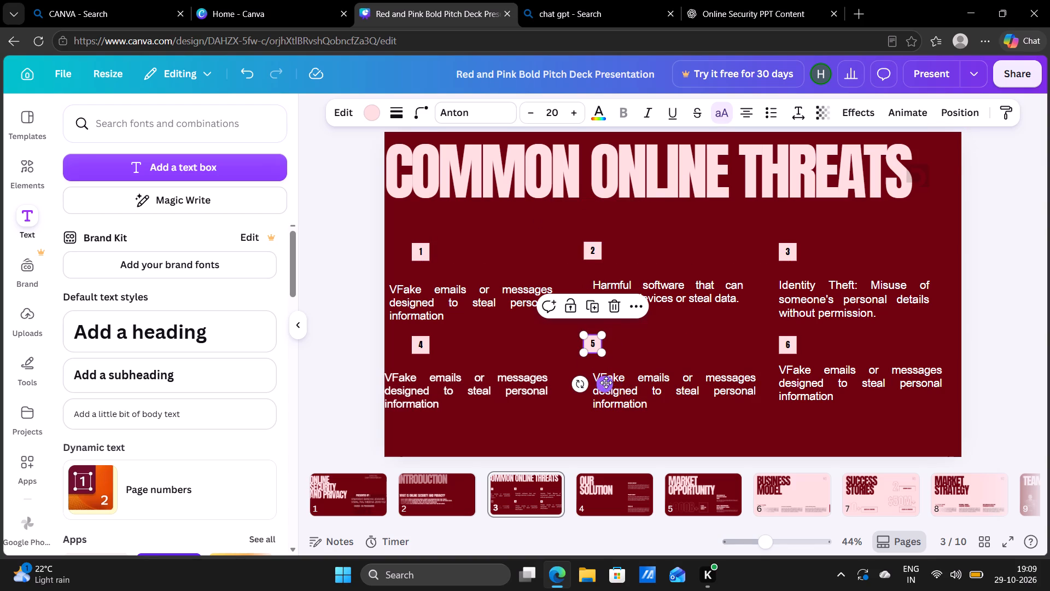
double_click(633, 395)
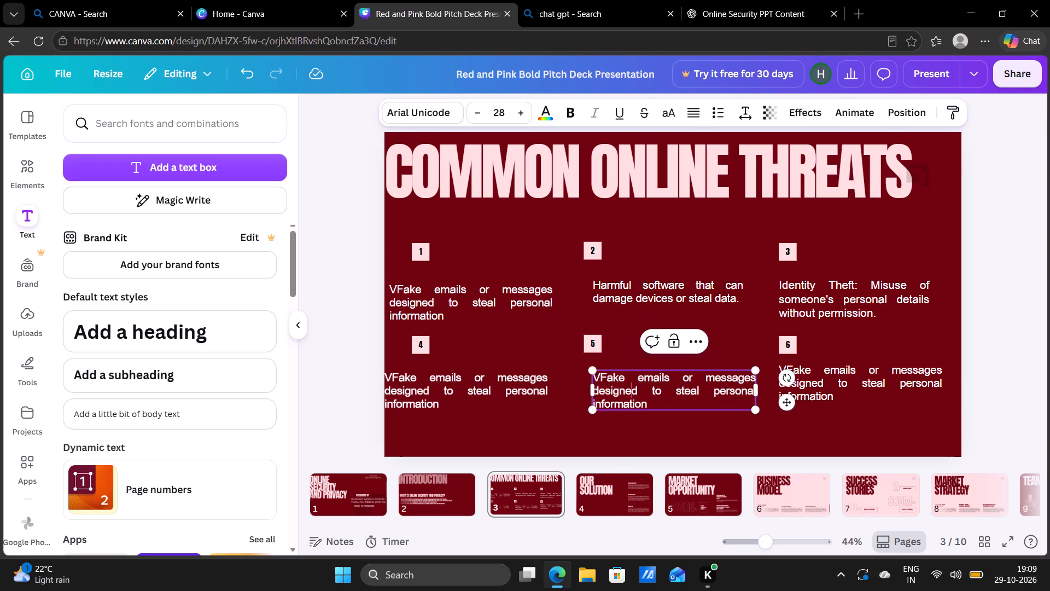
left_click_drag(783, 402, 774, 407)
left_click_drag(774, 407, 774, 402)
double_click(710, 276)
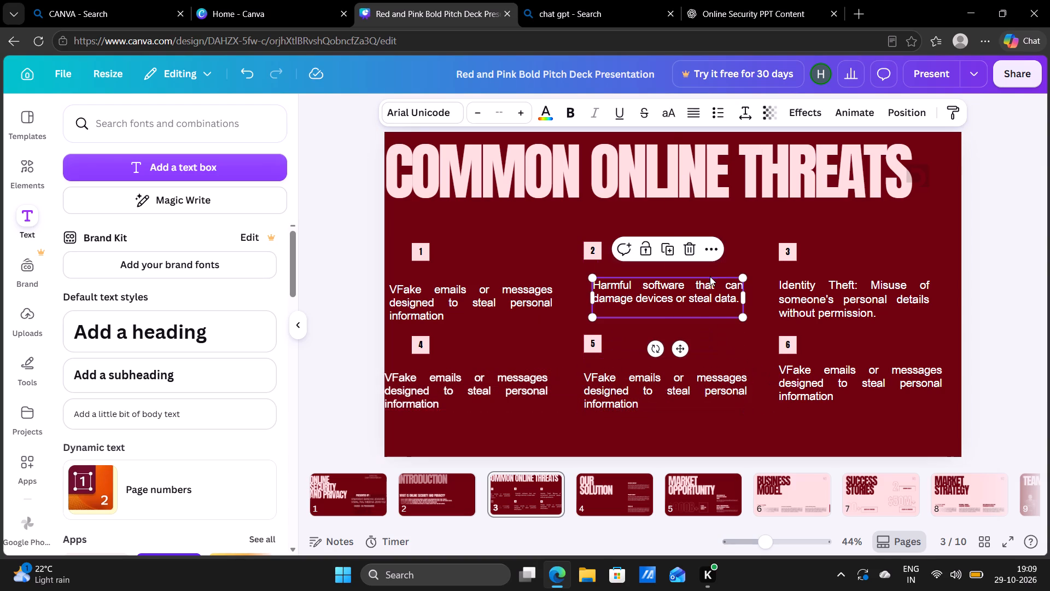
left_click(681, 347)
left_click_drag(681, 347, 669, 343)
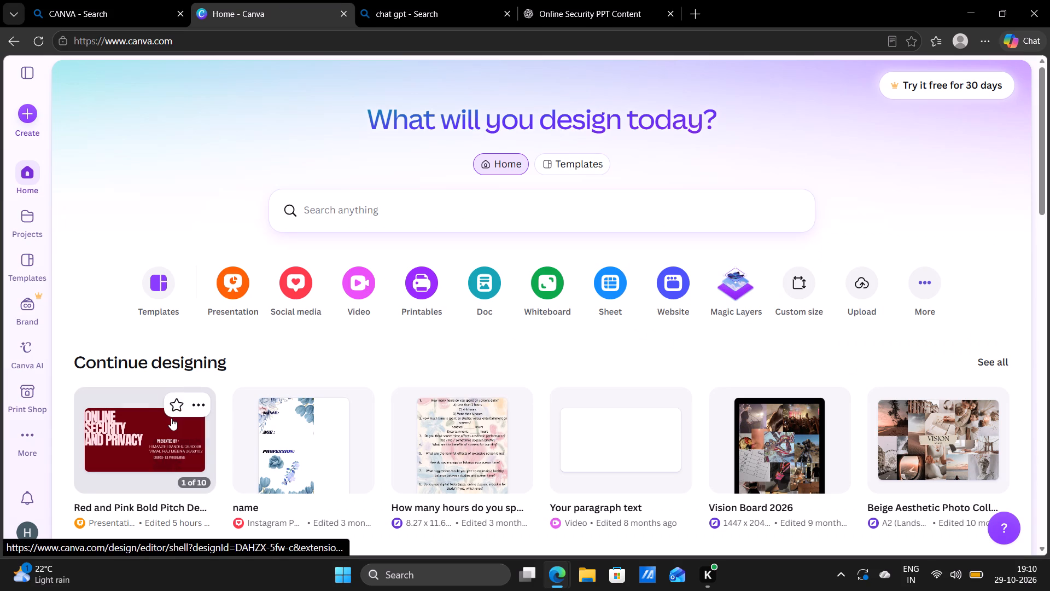
left_click(171, 418)
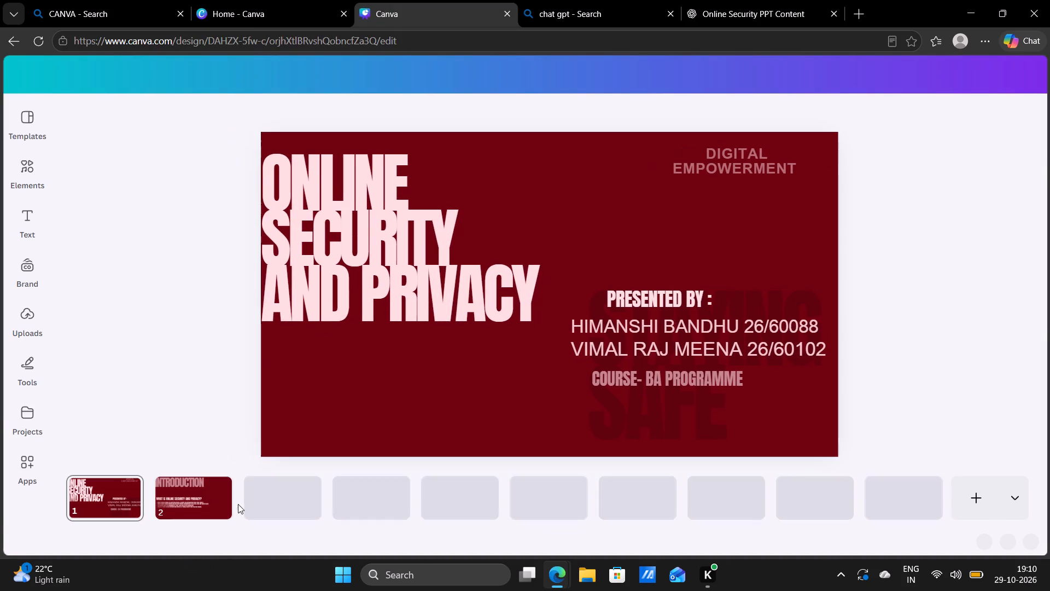
left_click(297, 499)
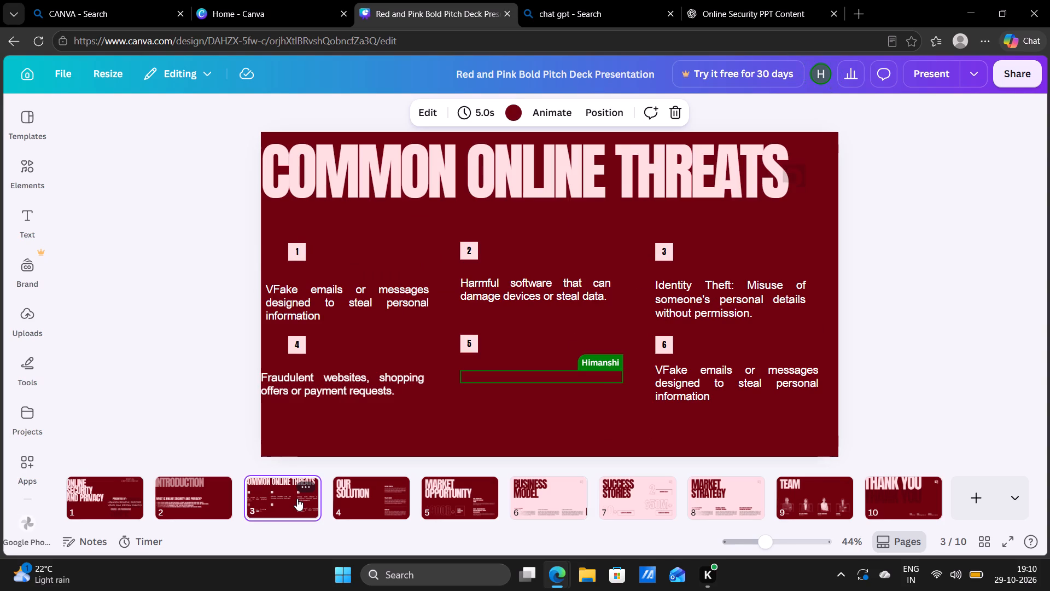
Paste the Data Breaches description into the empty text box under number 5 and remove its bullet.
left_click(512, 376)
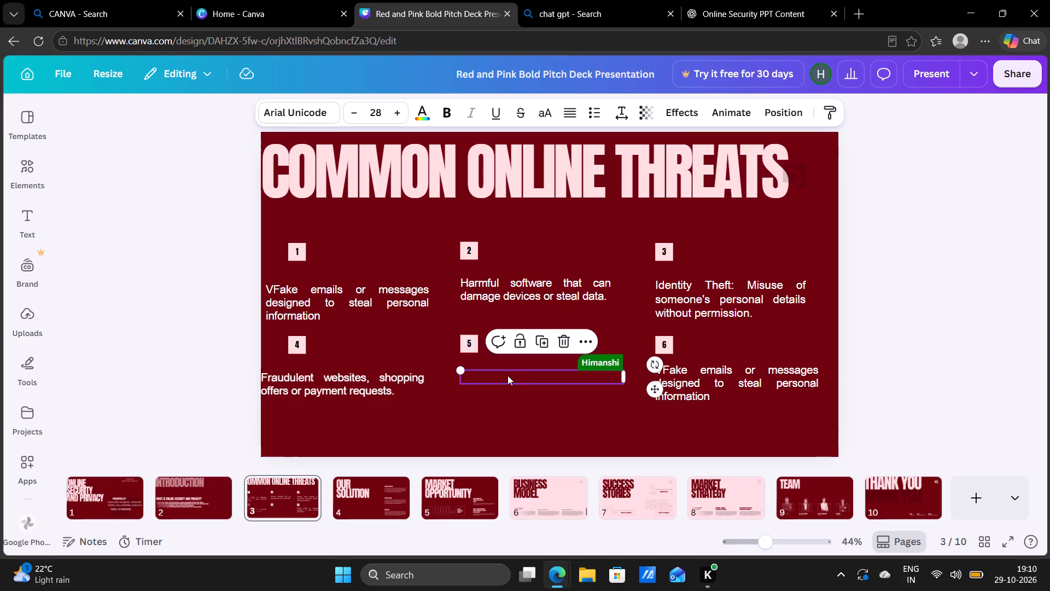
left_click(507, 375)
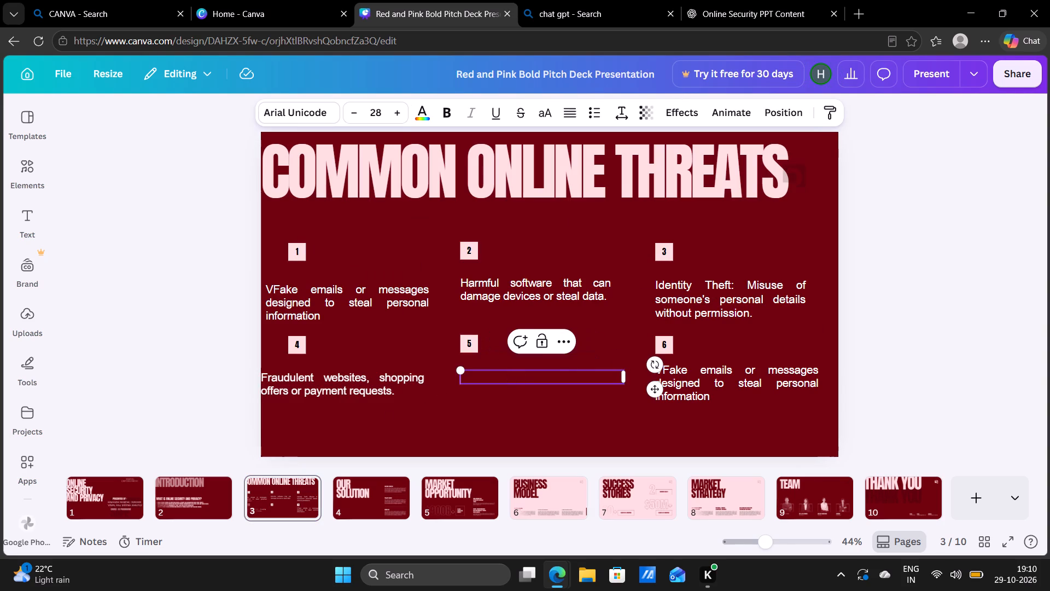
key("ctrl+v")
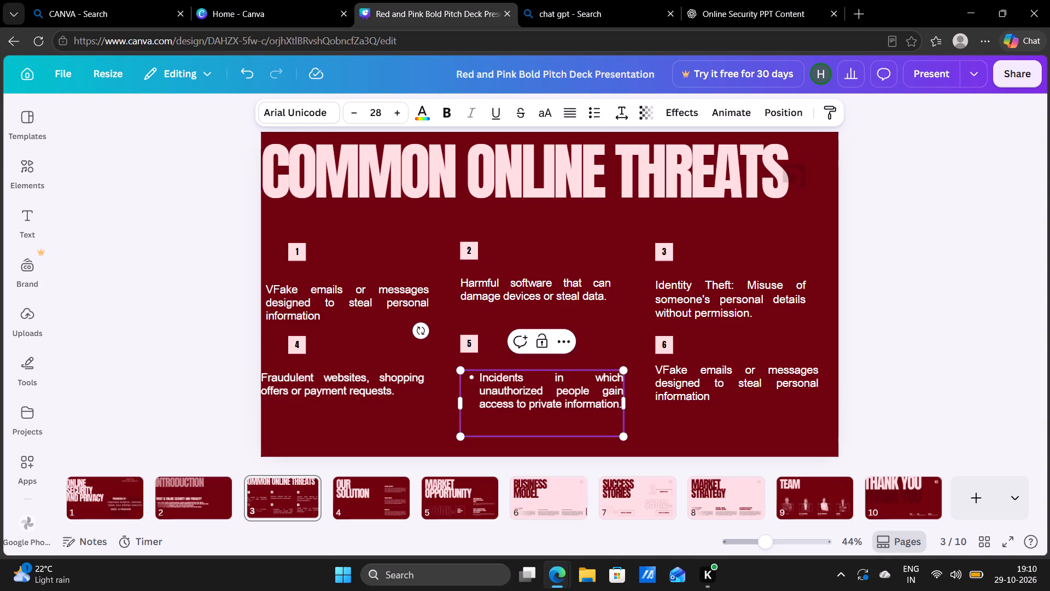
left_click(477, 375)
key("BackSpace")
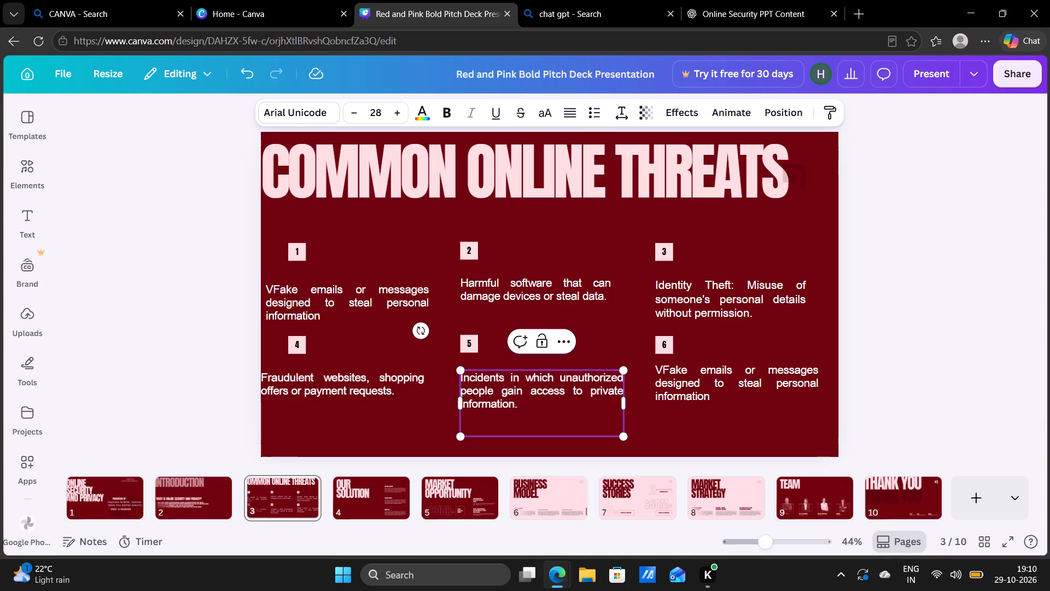
Delete the duplicated phishing description under number 6 together with the number 6 box.
left_click(692, 373)
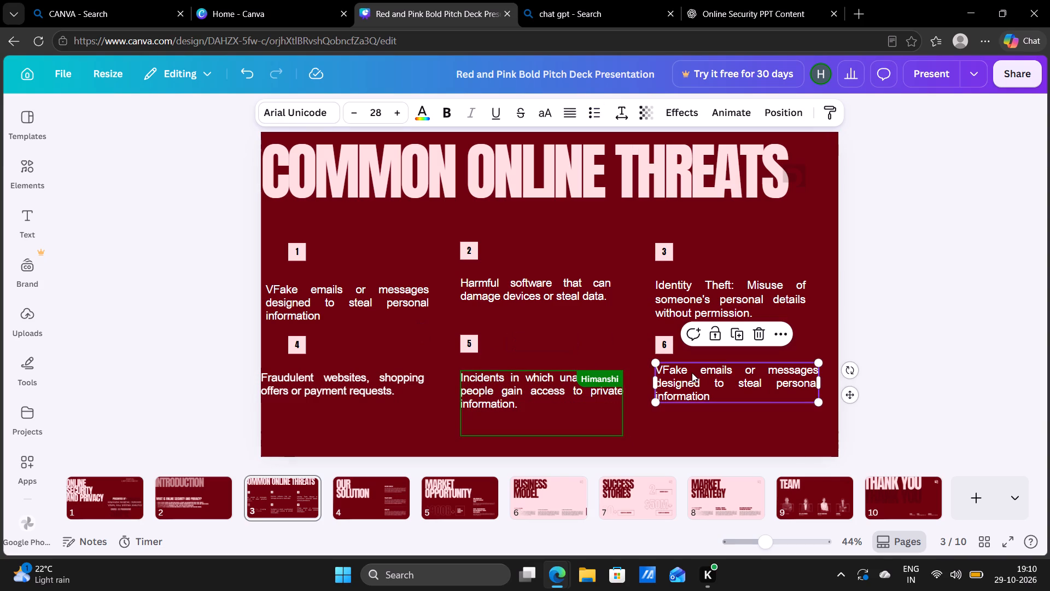
left_click(757, 333)
left_click(668, 344)
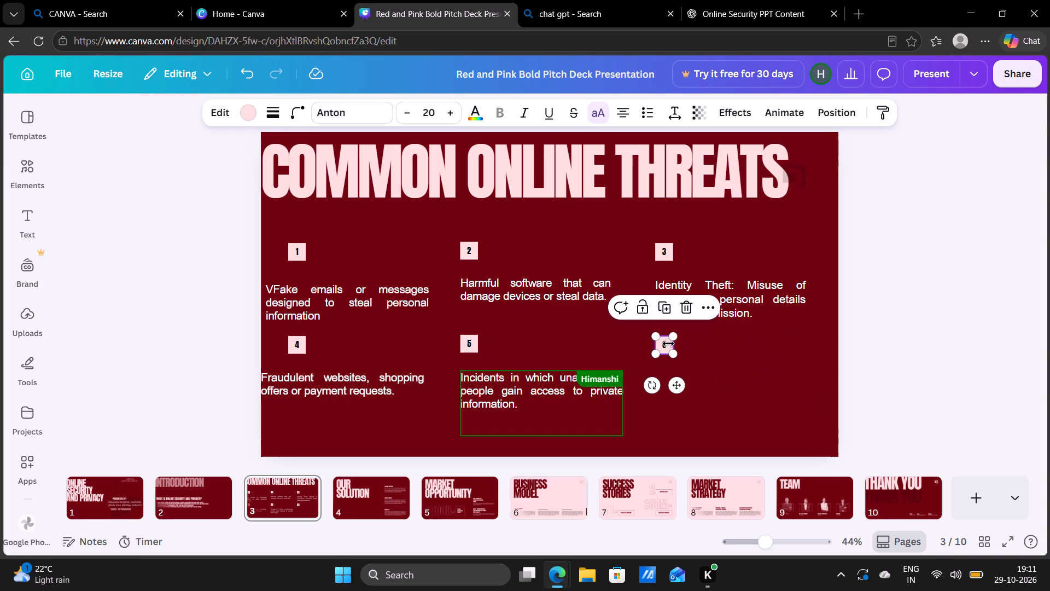
left_click(687, 308)
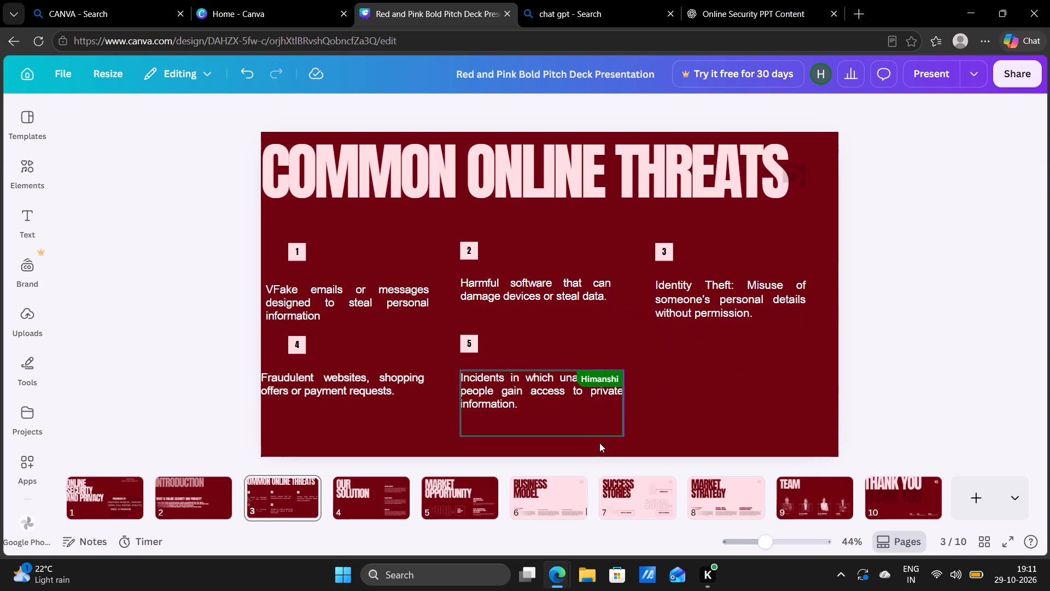
Delete the Data Breaches text box under number 5.
left_click(594, 416)
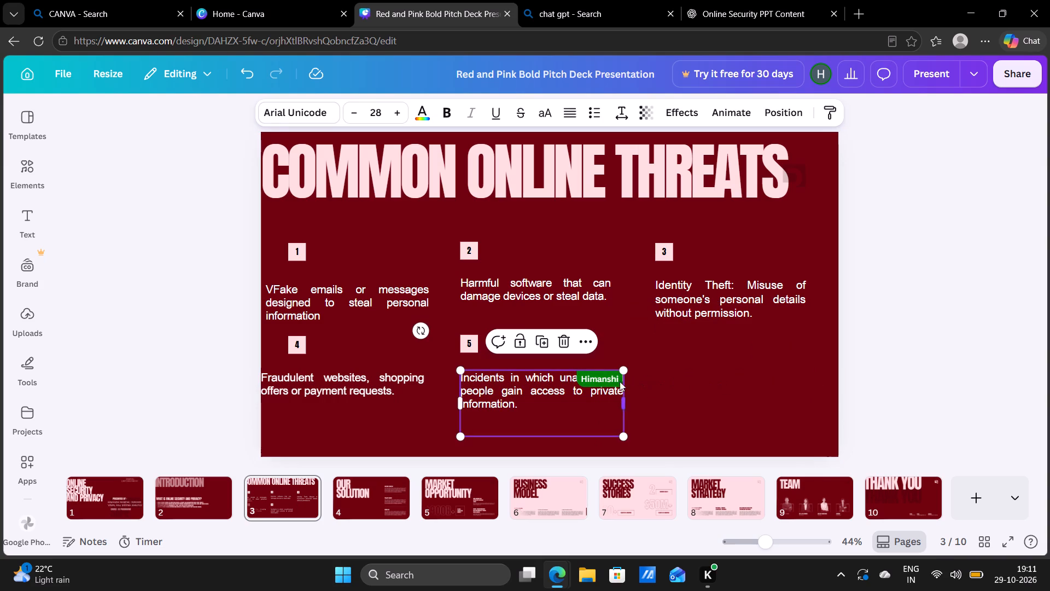
left_click(609, 378)
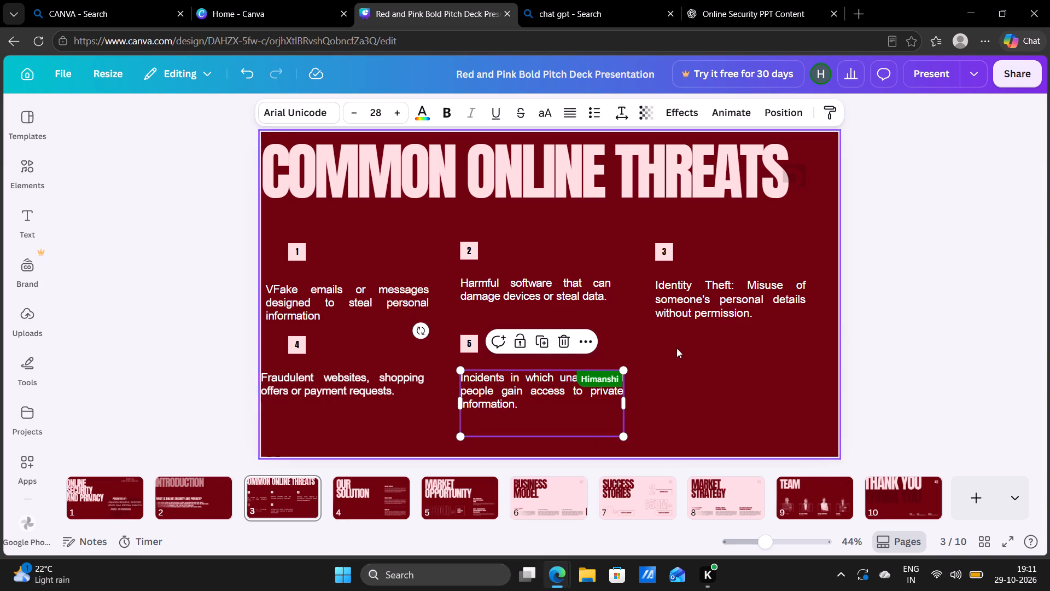
left_click(566, 339)
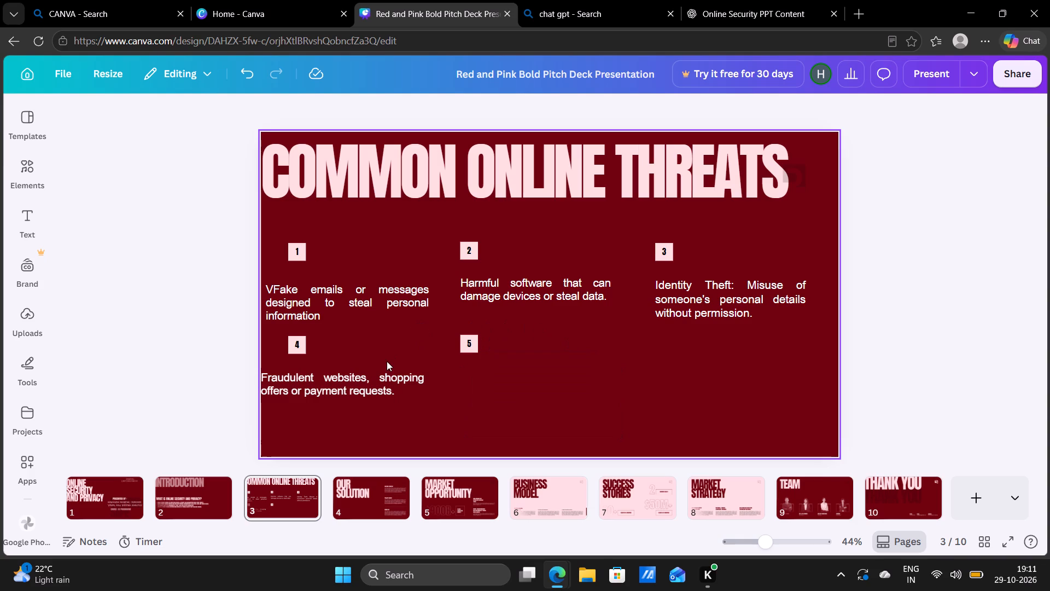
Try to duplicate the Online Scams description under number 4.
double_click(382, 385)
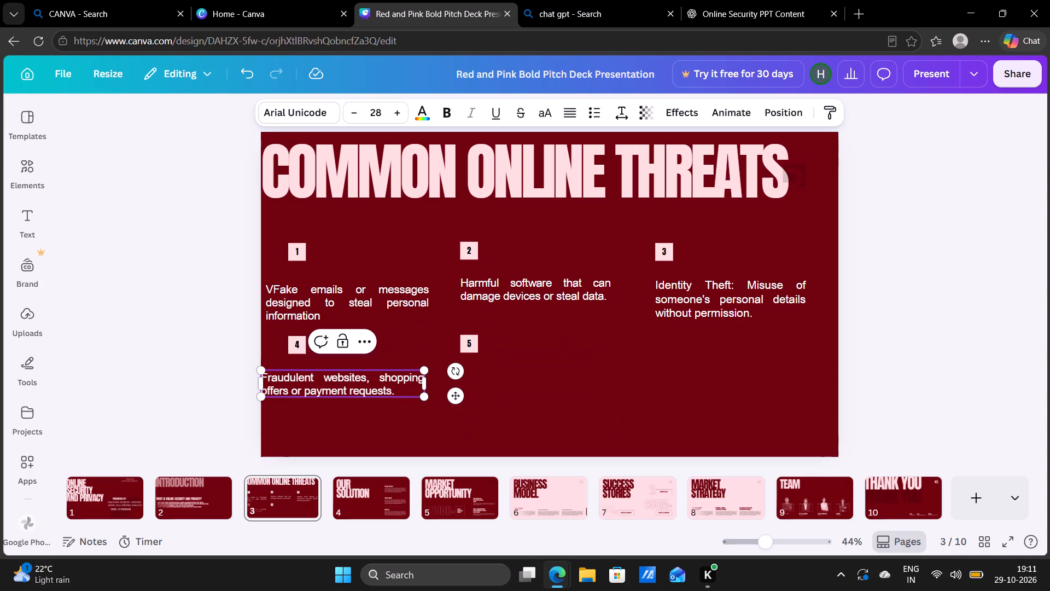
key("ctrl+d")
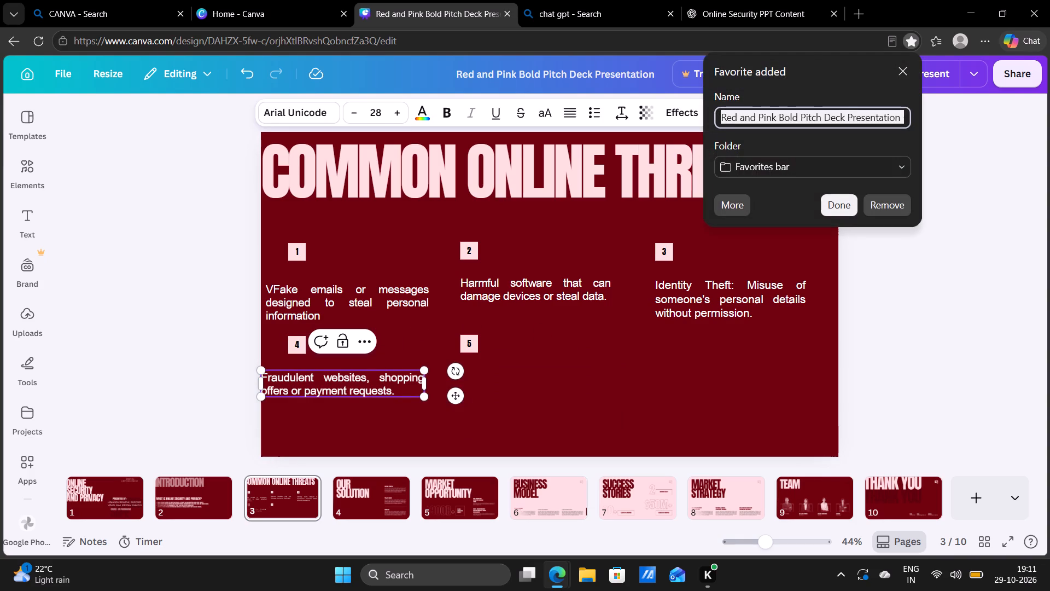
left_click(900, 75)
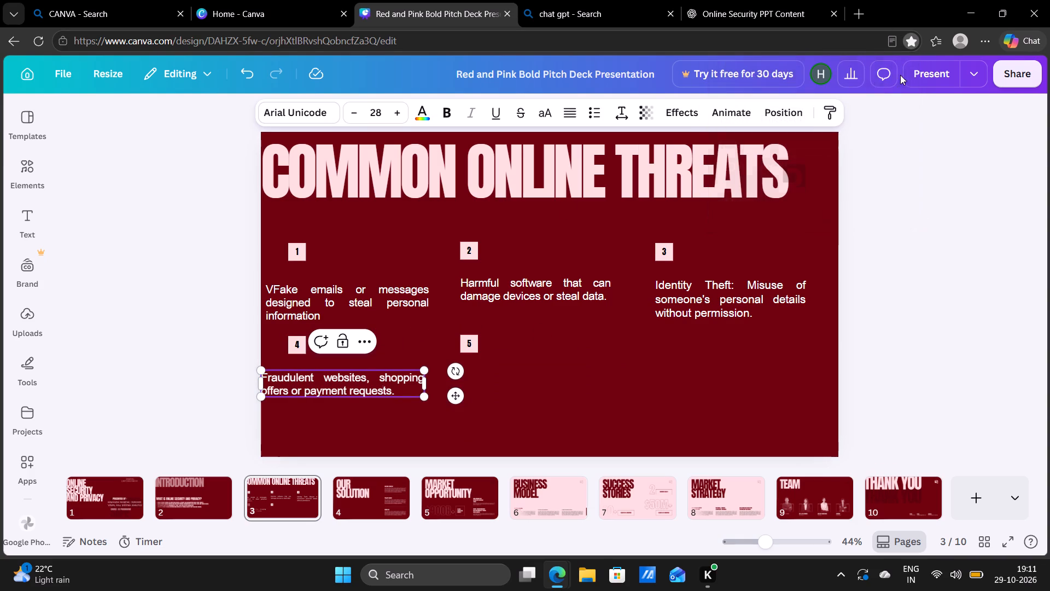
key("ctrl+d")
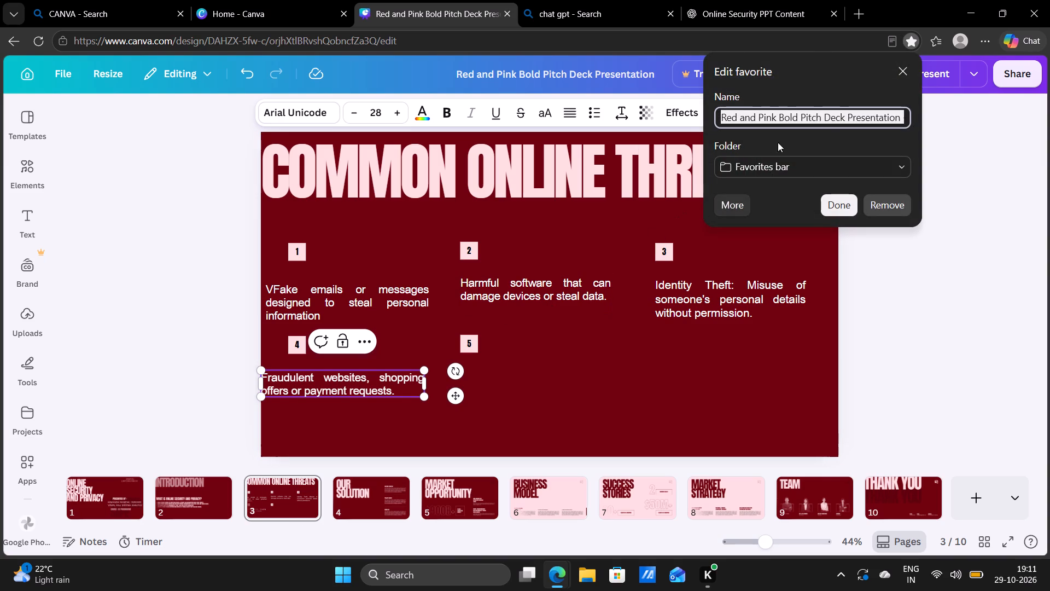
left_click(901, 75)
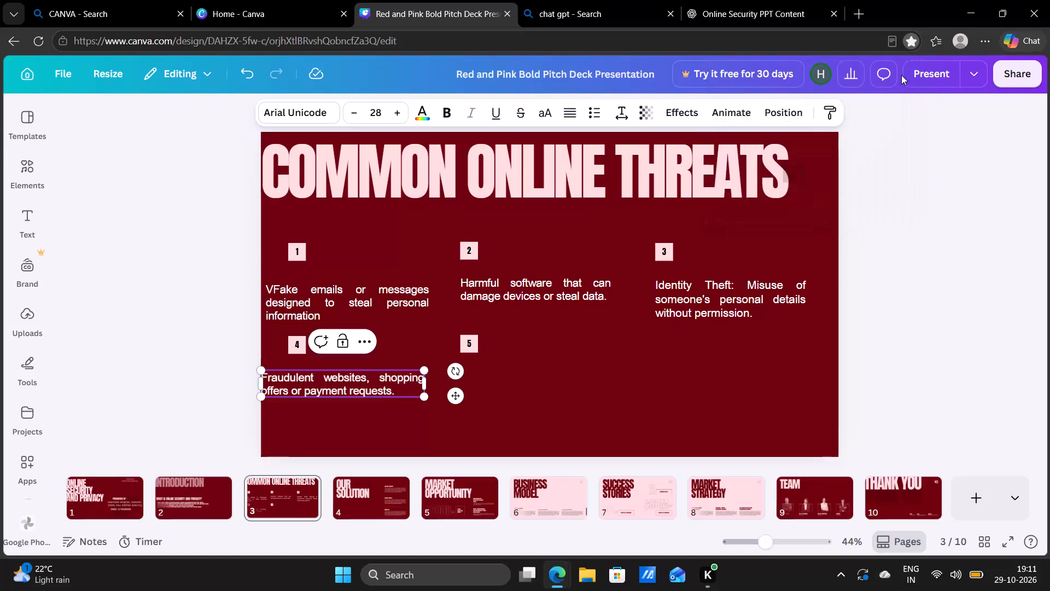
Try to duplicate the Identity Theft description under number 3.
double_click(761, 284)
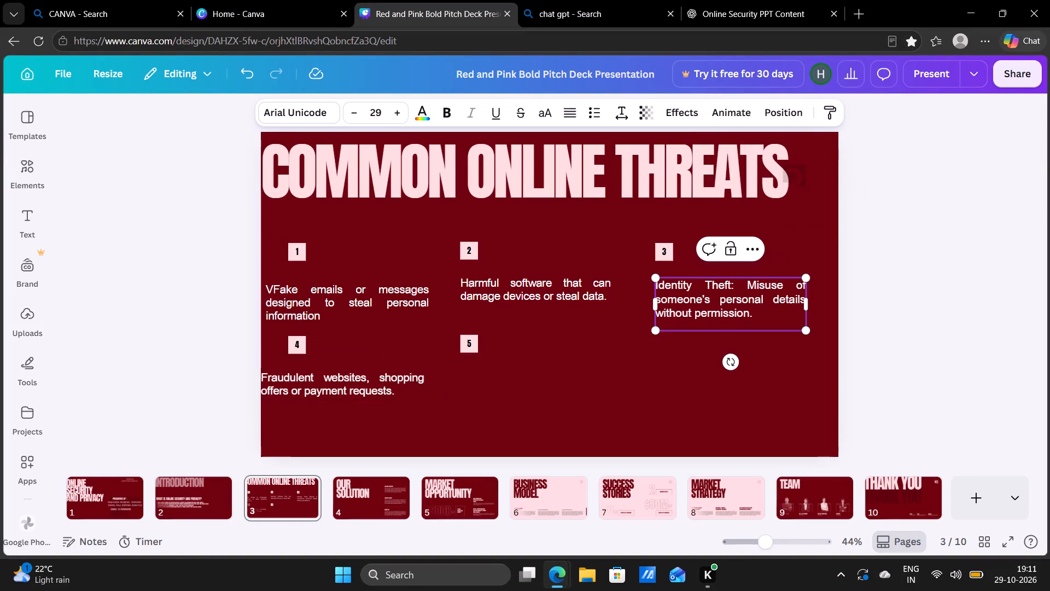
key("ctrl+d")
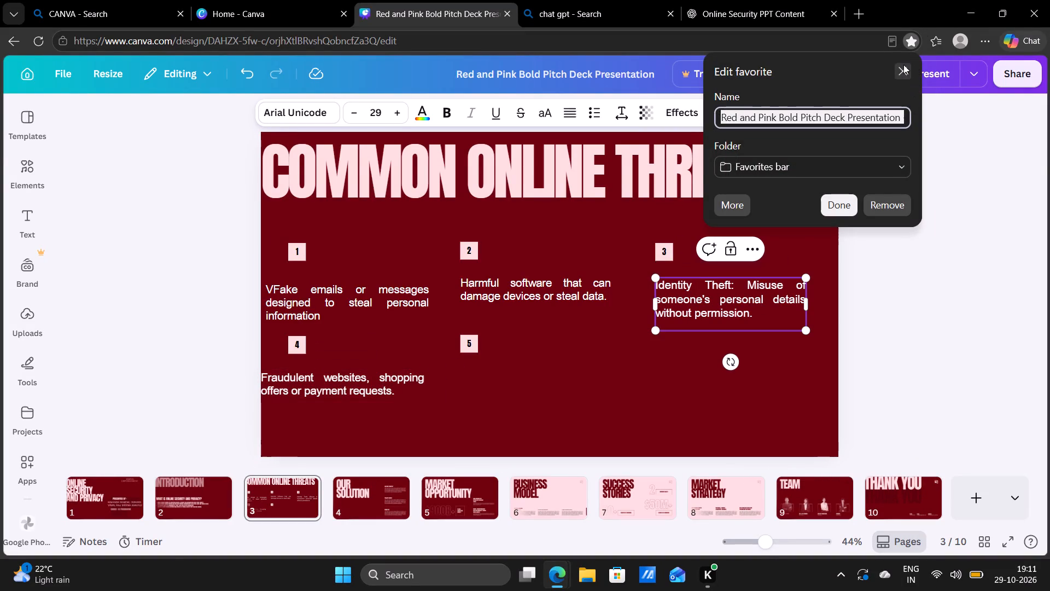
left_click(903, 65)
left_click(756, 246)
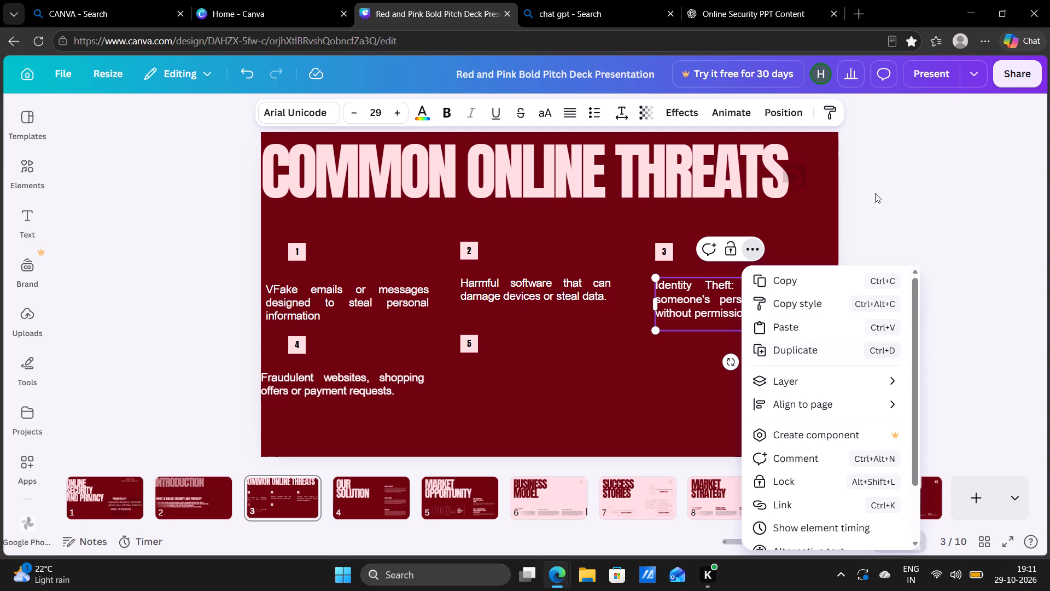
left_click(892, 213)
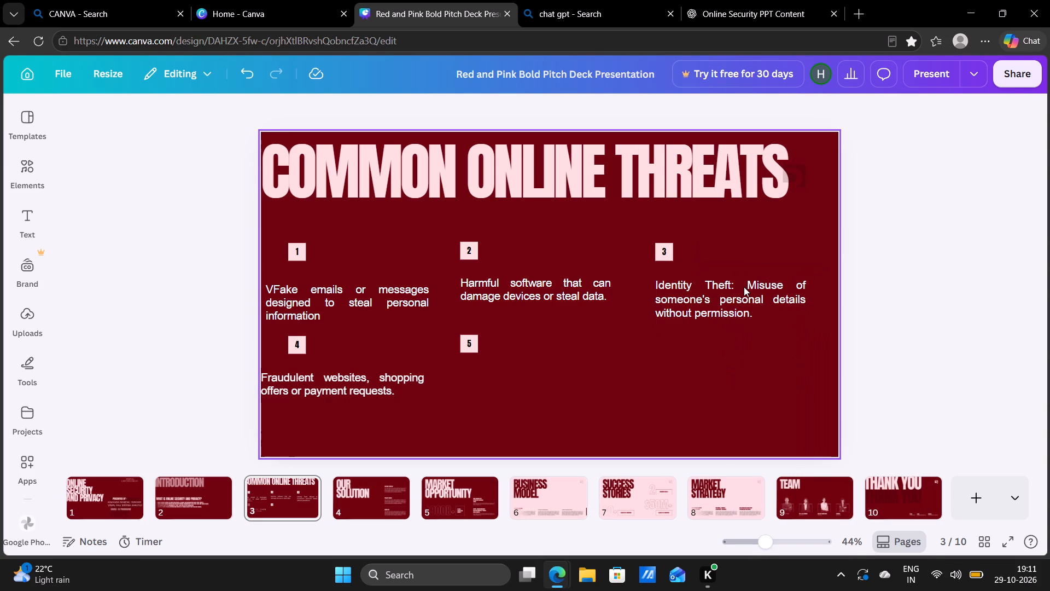
Duplicate the Identity Theft description text box under number 3.
double_click(744, 287)
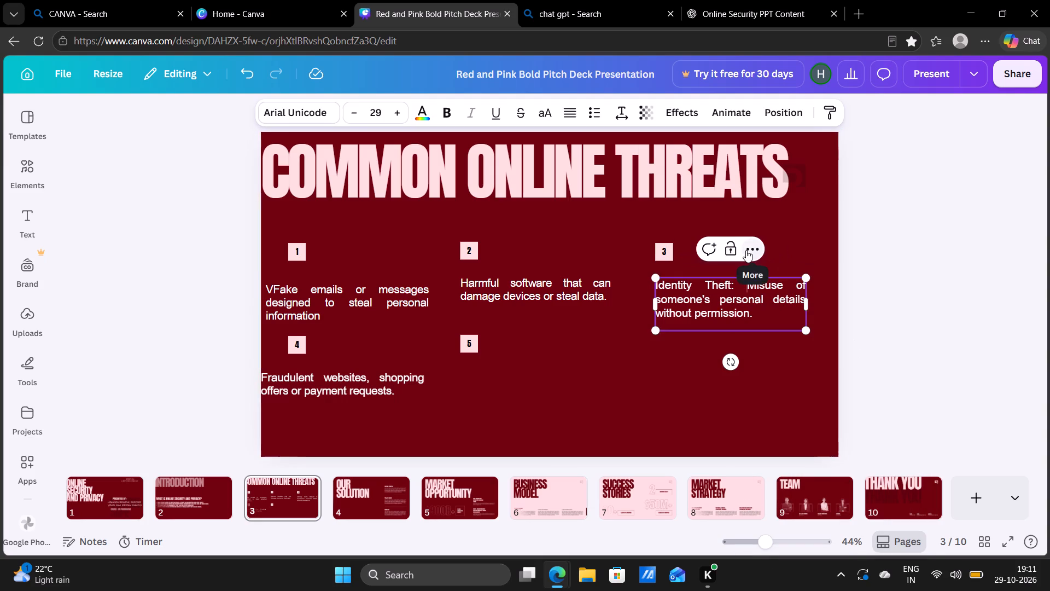
left_click(746, 250)
left_click(782, 355)
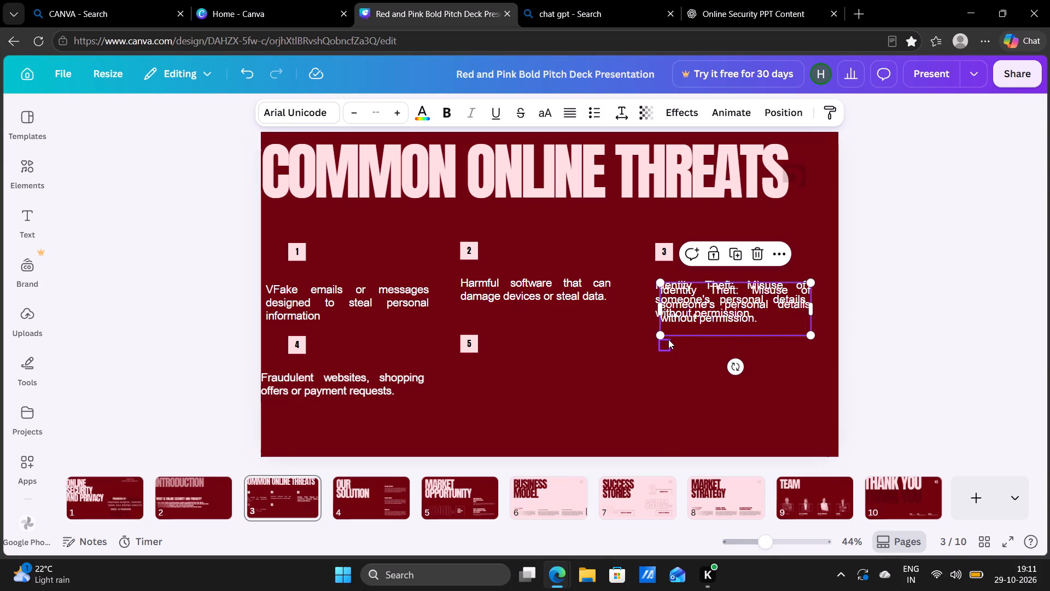
Scale down the duplicated Identity Theft text box and move it directly beneath number 5, flush with the number's edge.
left_click(802, 402)
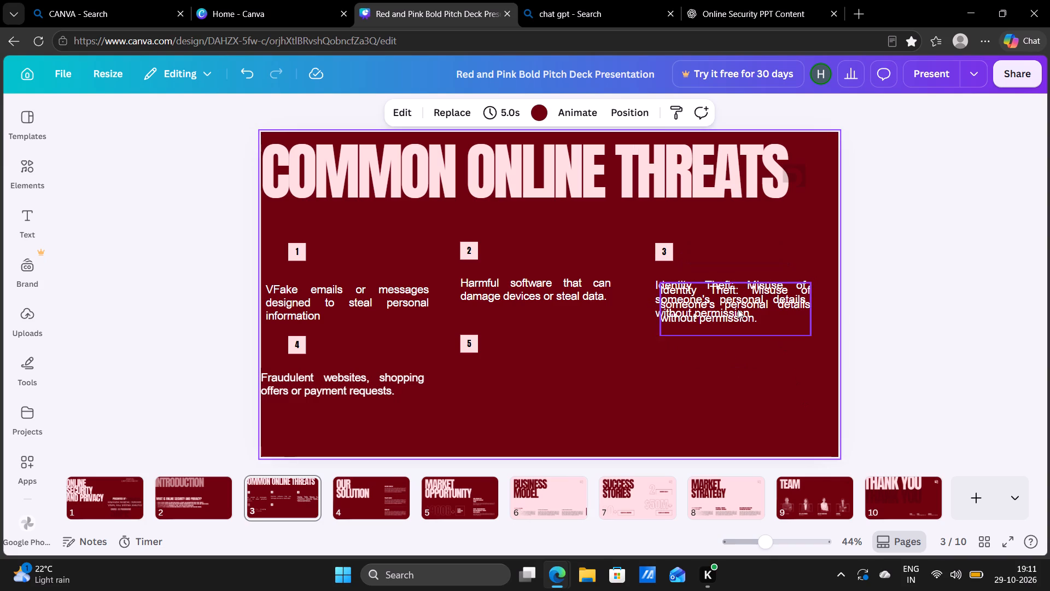
double_click(738, 309)
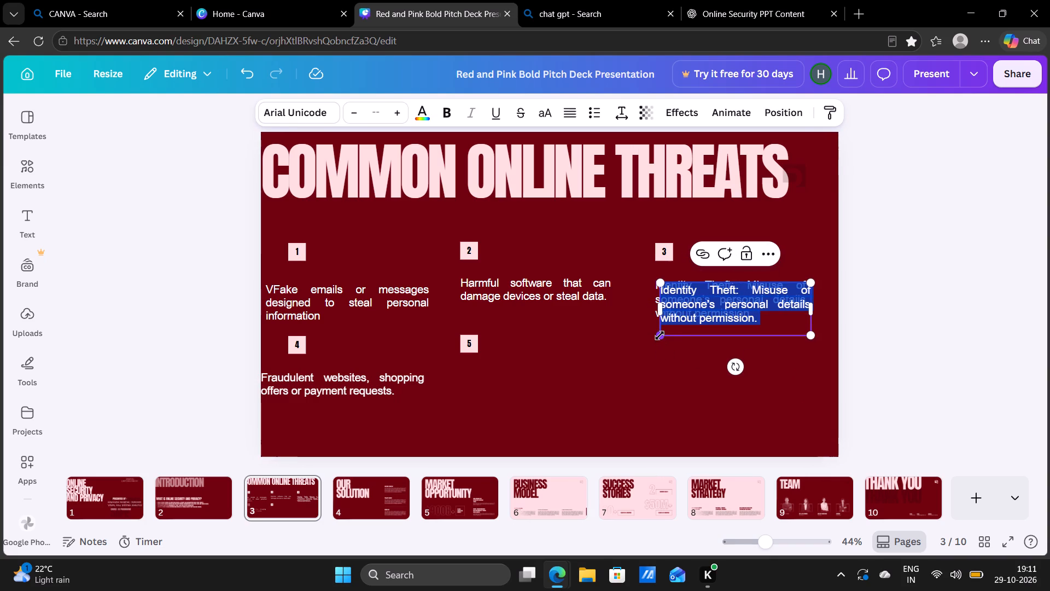
left_click_drag(660, 335, 510, 470)
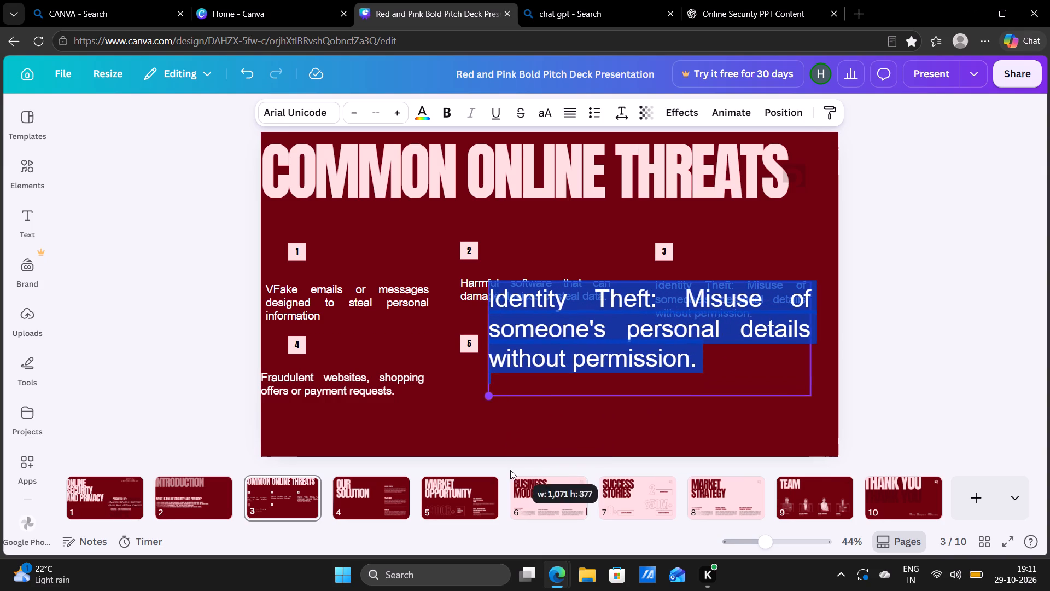
left_click_drag(510, 470, 512, 470)
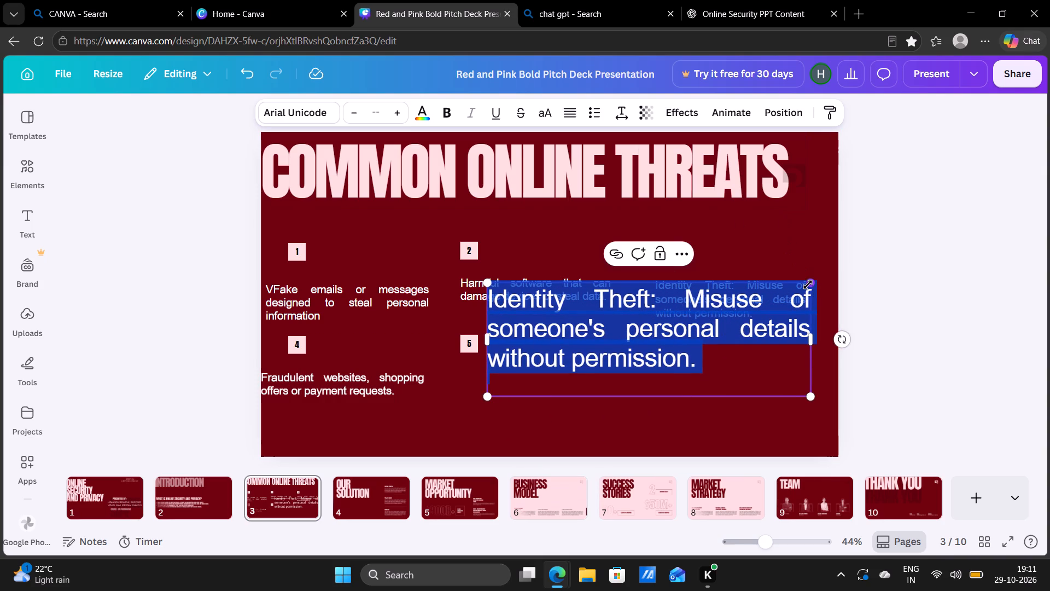
left_click(808, 285)
left_click_drag(808, 285, 598, 380)
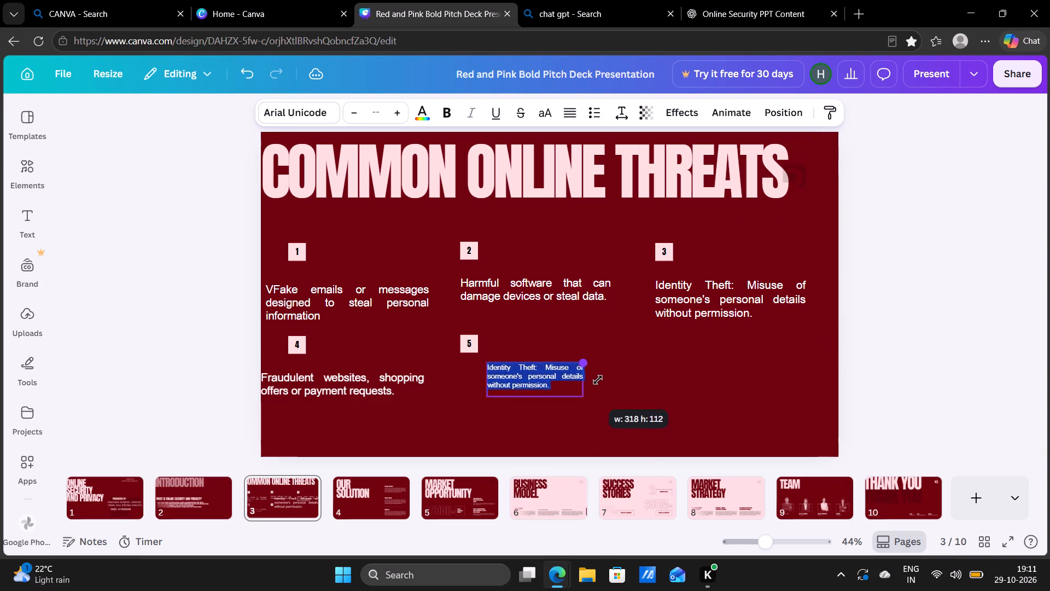
left_click_drag(598, 380, 606, 377)
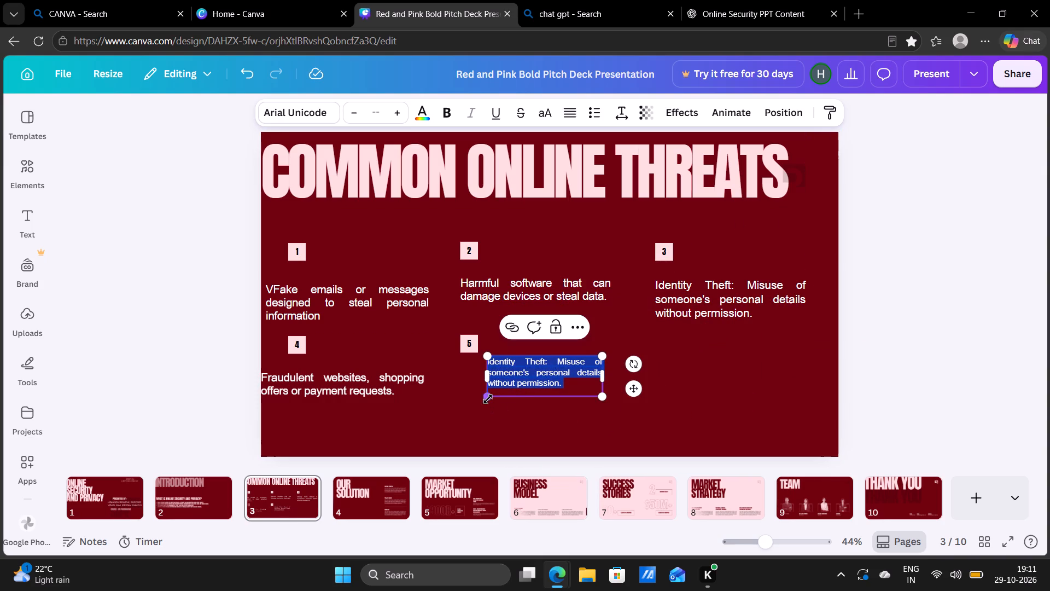
left_click(633, 390)
left_click_drag(633, 390, 624, 393)
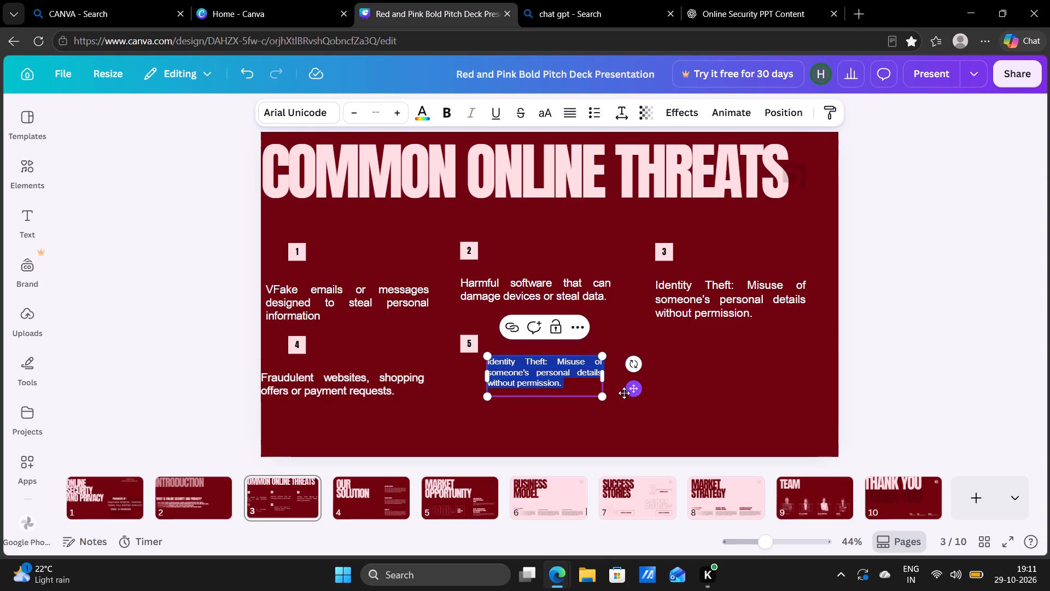
left_click_drag(624, 393, 606, 398)
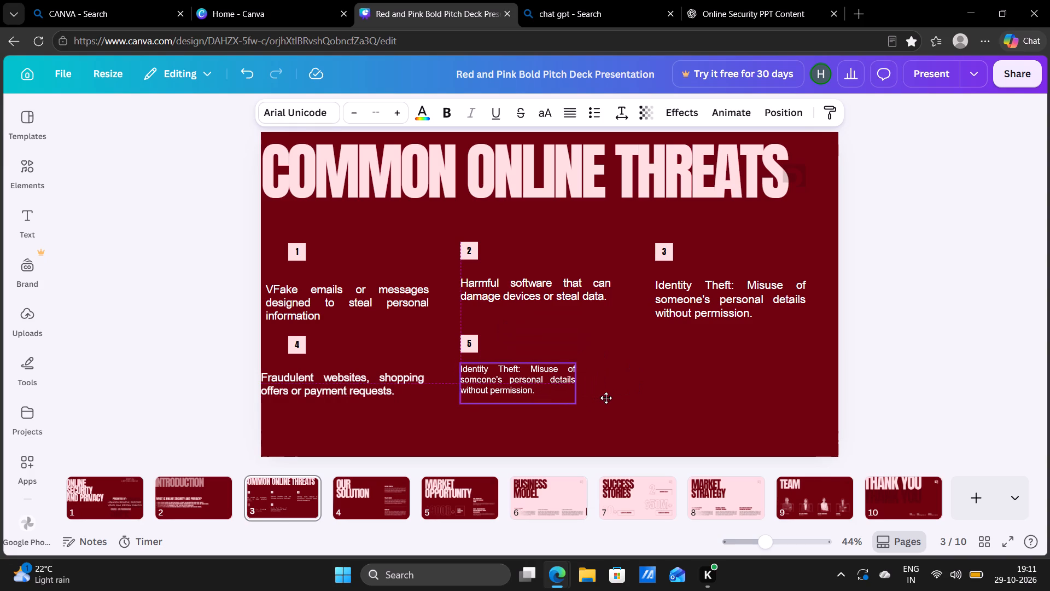
left_click_drag(606, 398, 606, 398)
left_click(537, 384)
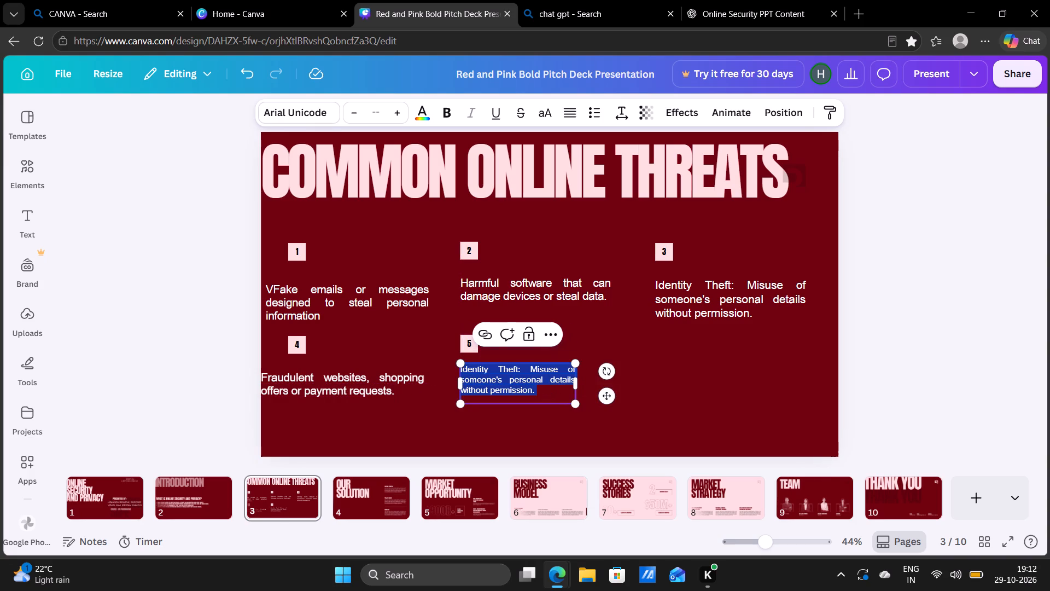
Increase the font size of the copied Identity Theft text under number 5 by several increments.
triple_click(402, 117)
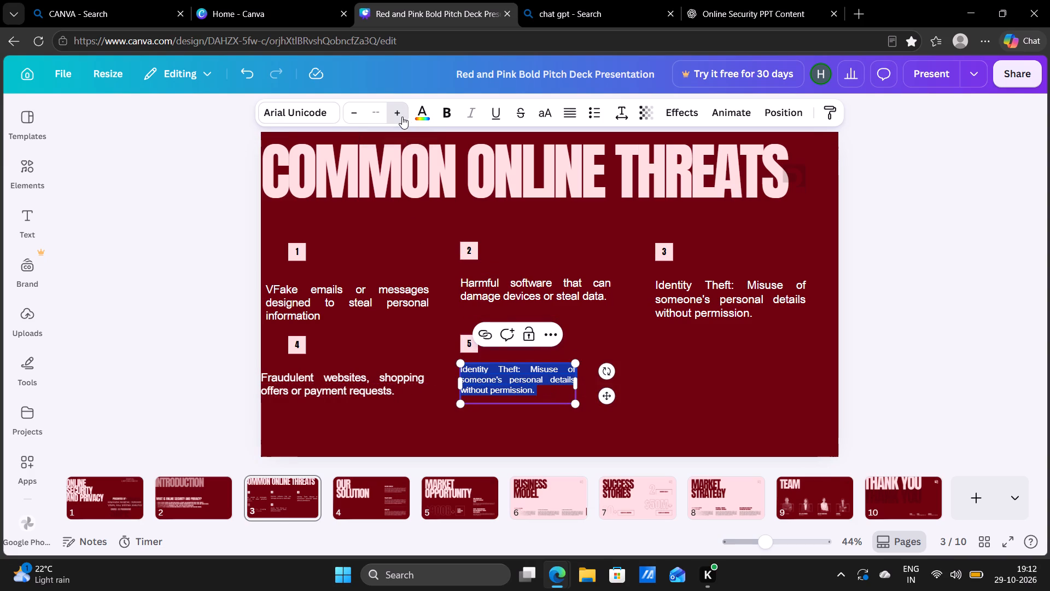
triple_click(402, 117)
left_click(402, 117)
triple_click(402, 117)
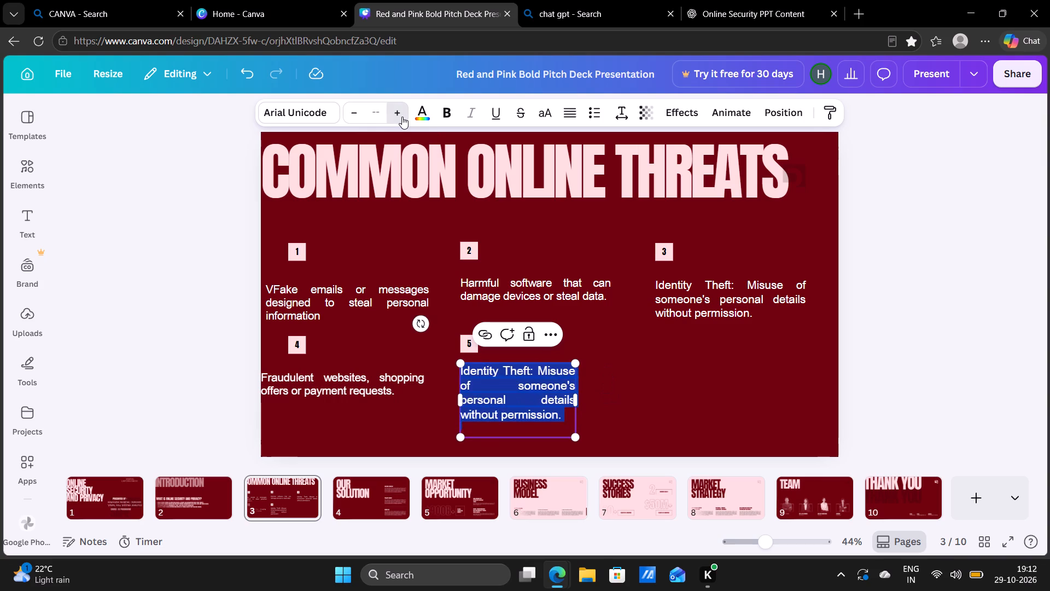
left_click(402, 117)
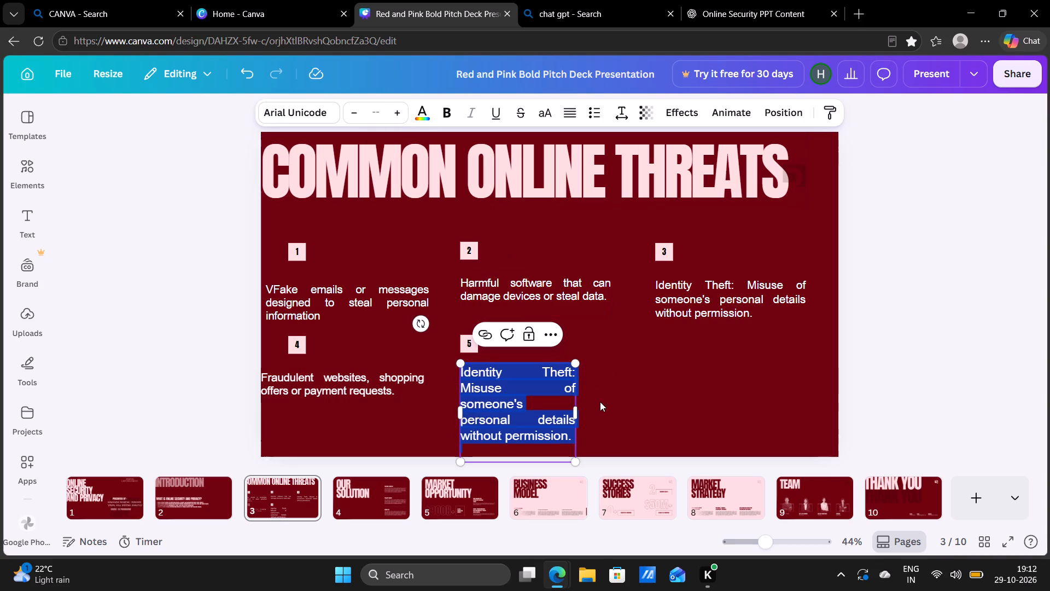
Scale down the number 5 text box and widen it to match the width of the number 2 description.
left_click(578, 409)
left_click_drag(578, 409, 591, 414)
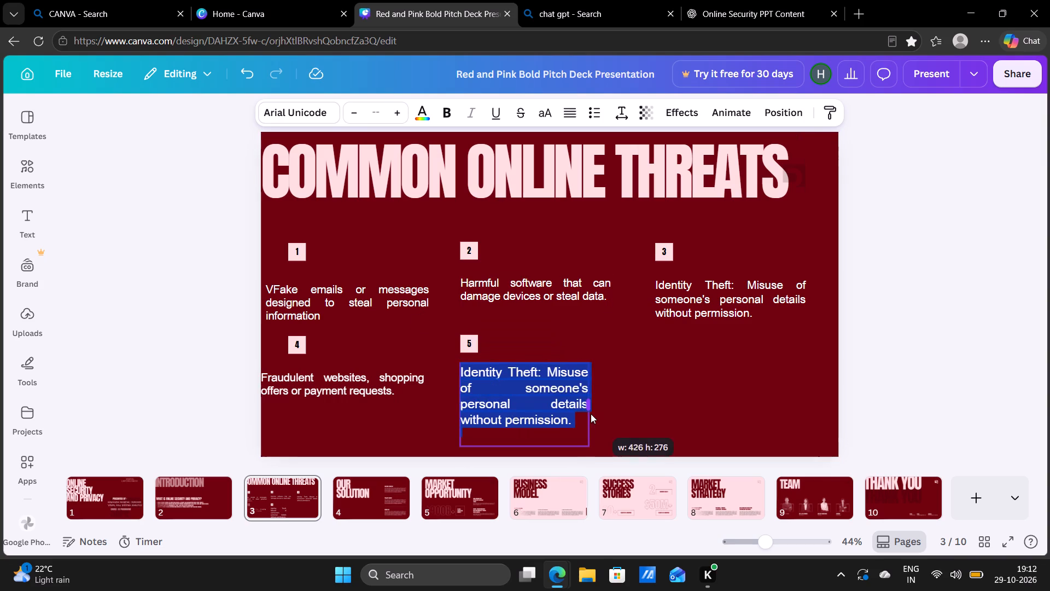
left_click_drag(591, 414, 613, 400)
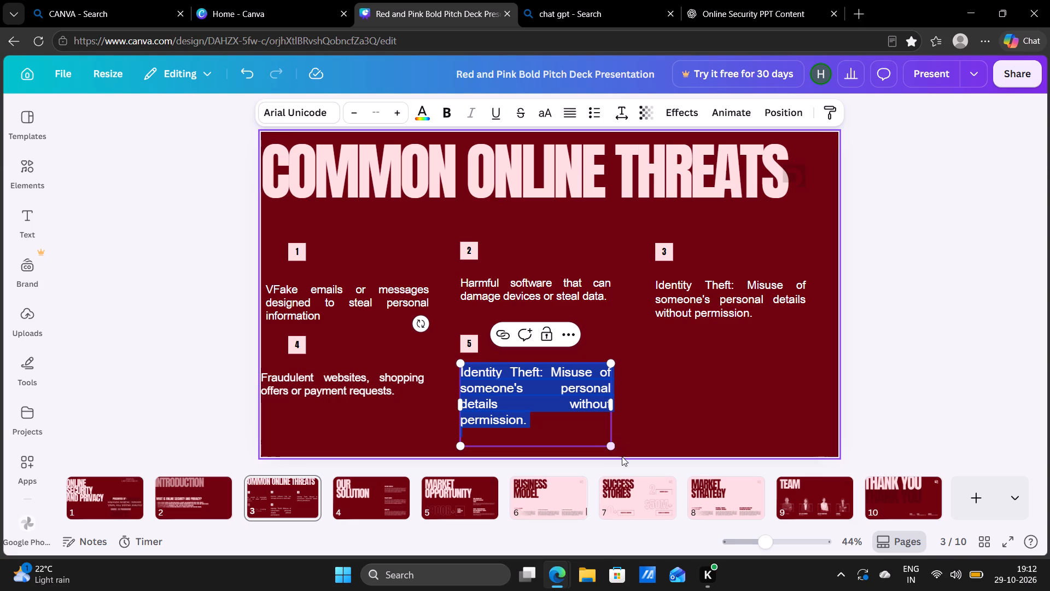
left_click(615, 450)
left_click_drag(615, 450, 606, 426)
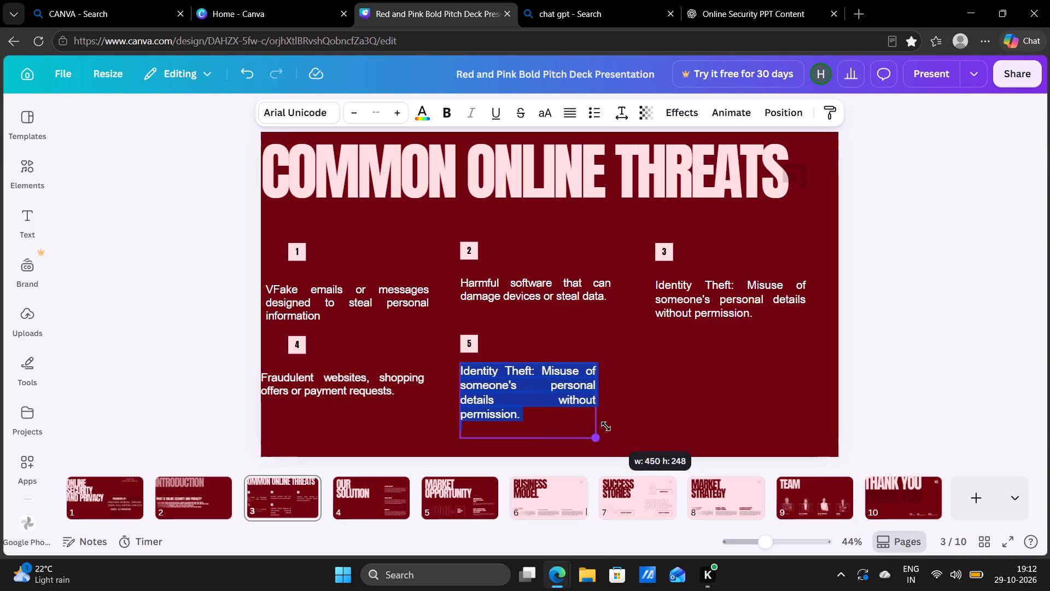
left_click_drag(606, 426, 591, 410)
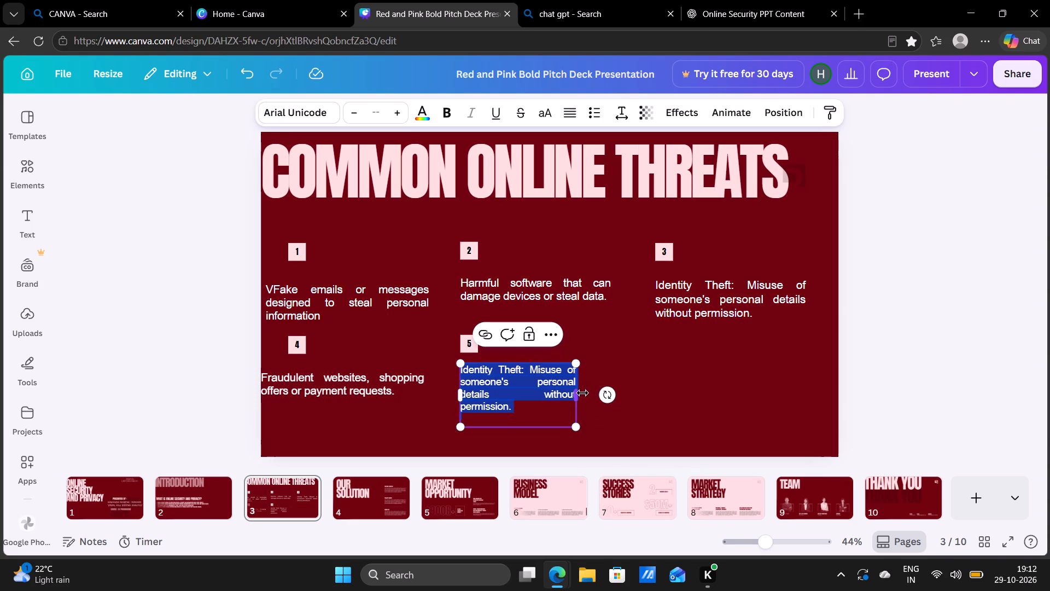
left_click(575, 393)
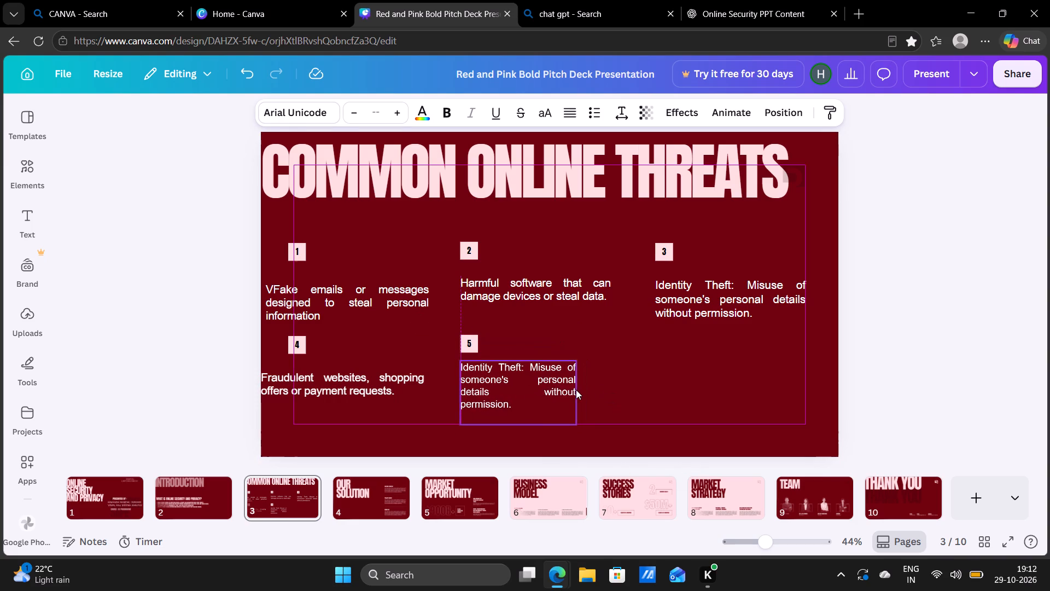
left_click(576, 391)
left_click_drag(576, 391, 590, 391)
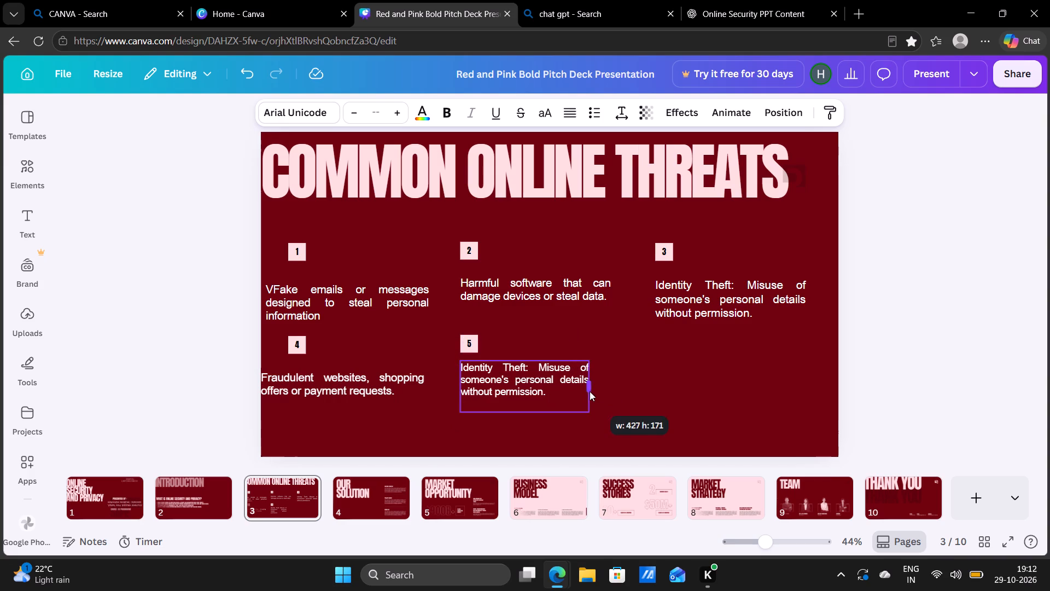
left_click_drag(590, 391, 612, 387)
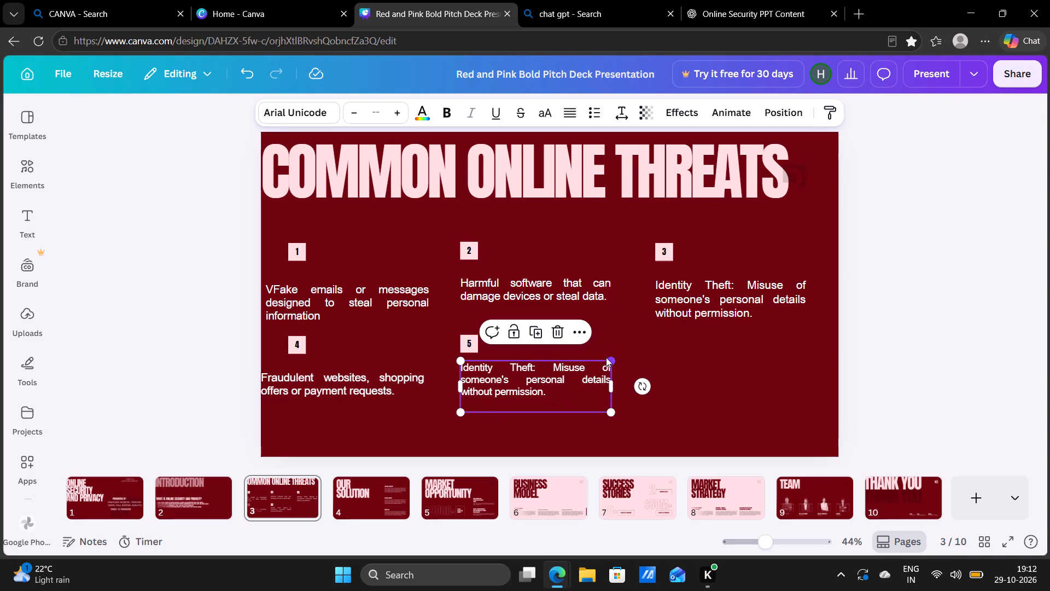
left_click(673, 331)
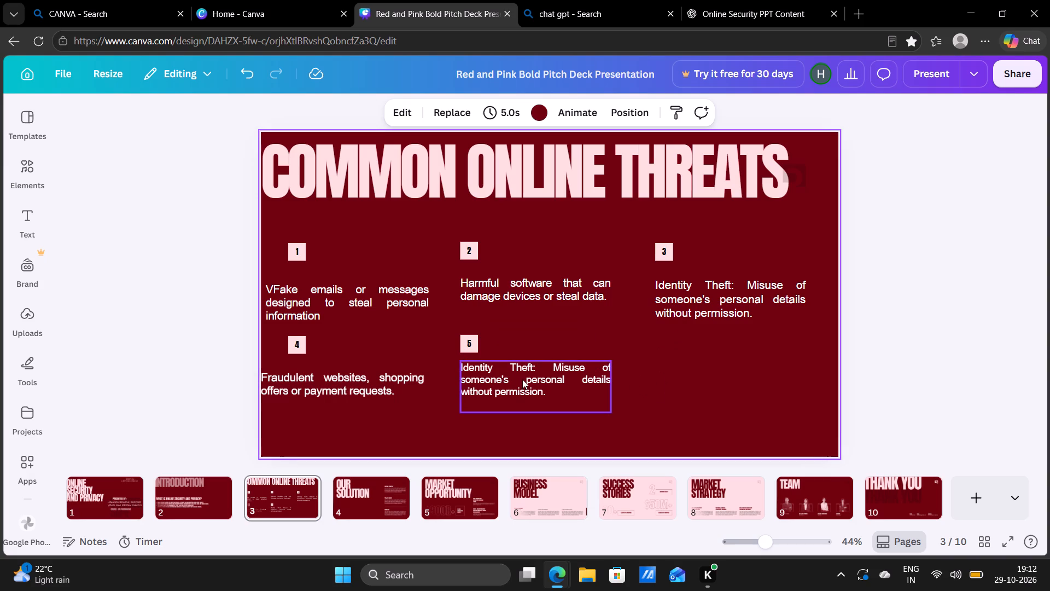
Remove the "Identity Theft:" label from the number 5 text, leaving "Misuse of someone's personal details without permission.".
left_click(545, 366)
left_click(550, 366)
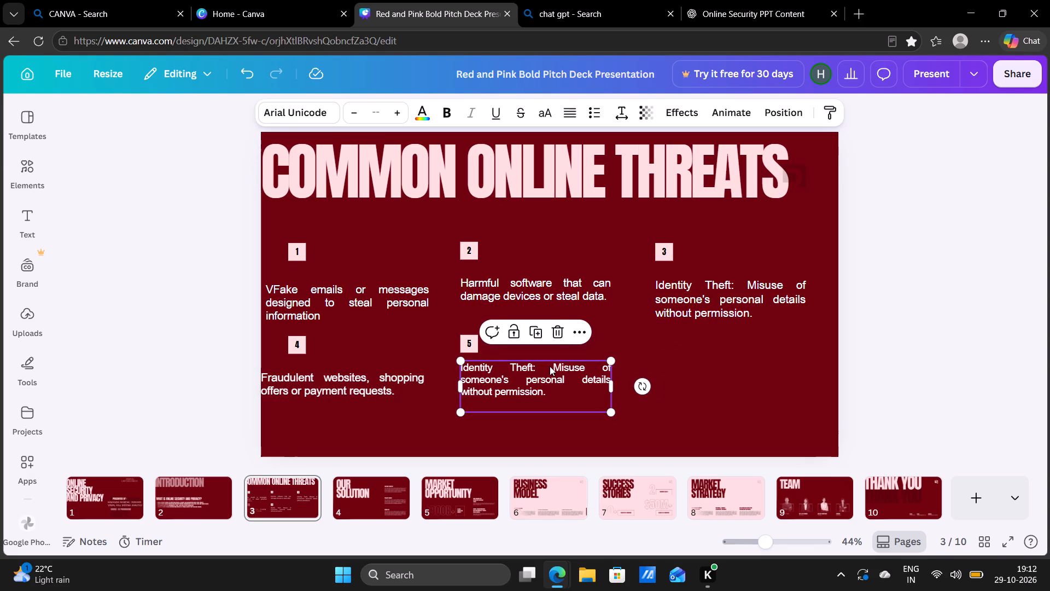
left_click(550, 366)
left_click(550, 366)
left_click(550, 366)
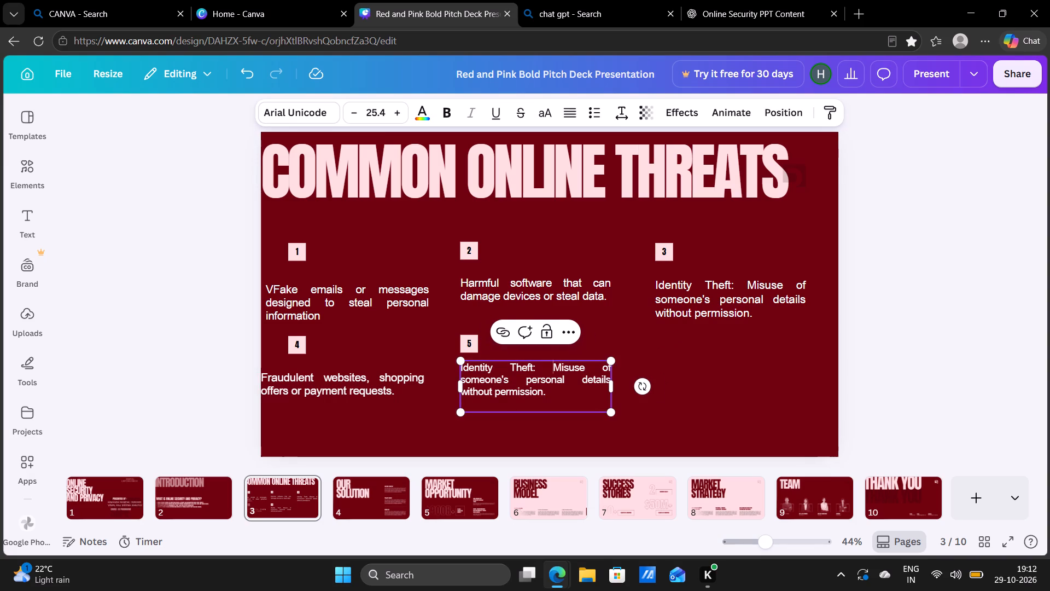
key("BackSpace")
key("BackSpace")
key("BackSpace")
key("BackSpace")
key("BackSpace")
key("BackSpace")
key("BackSpace")
key("BackSpace")
key("BackSpace")
key("BackSpace")
key("BackSpace")
key("BackSpace")
key("BackSpace")
key("BackSpace")
key("BackSpace")
key("BackSpace")
key("BackSpace")
key("BackSpace")
key("BackSpace")
key("BackSpace")
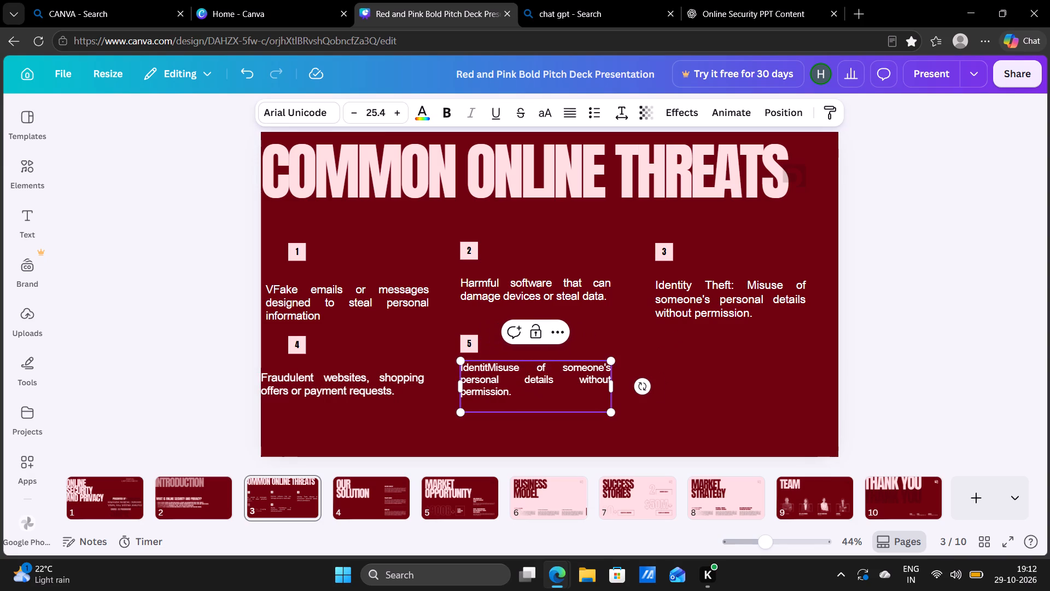
key("BackSpace")
key("BackSpace")
key("BackSpace")
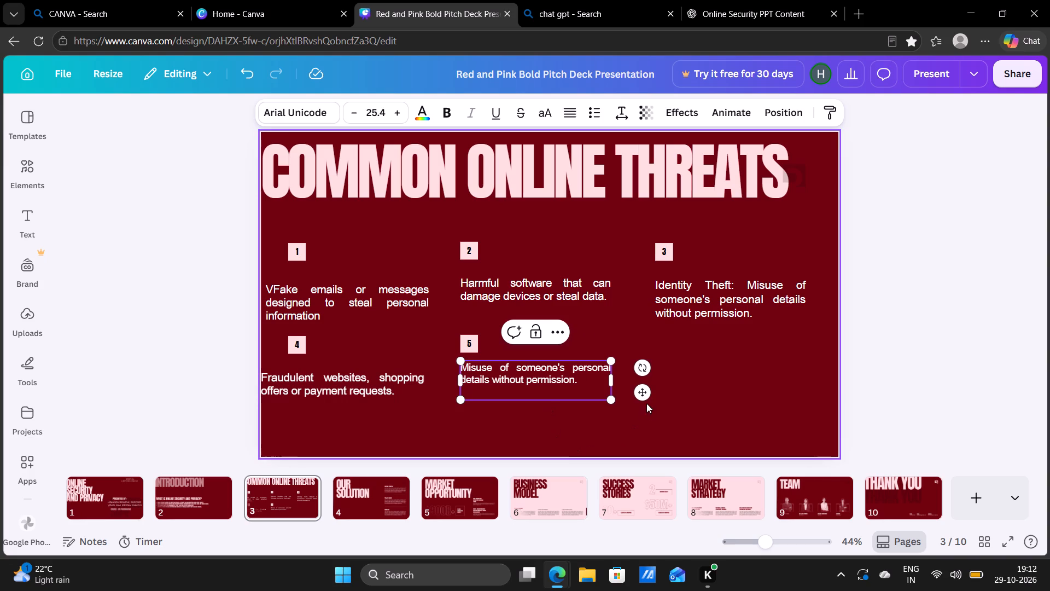
Move the number 5 description slightly down to line up with the number 4 description and the number 2 column.
left_click(644, 396)
left_click_drag(644, 396, 646, 405)
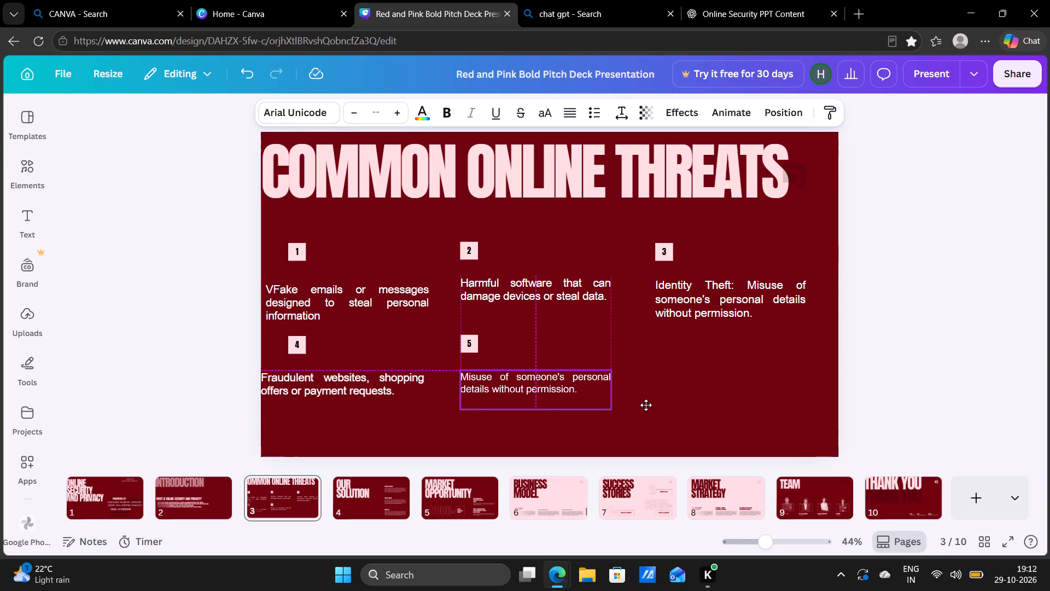
left_click_drag(646, 405, 644, 403)
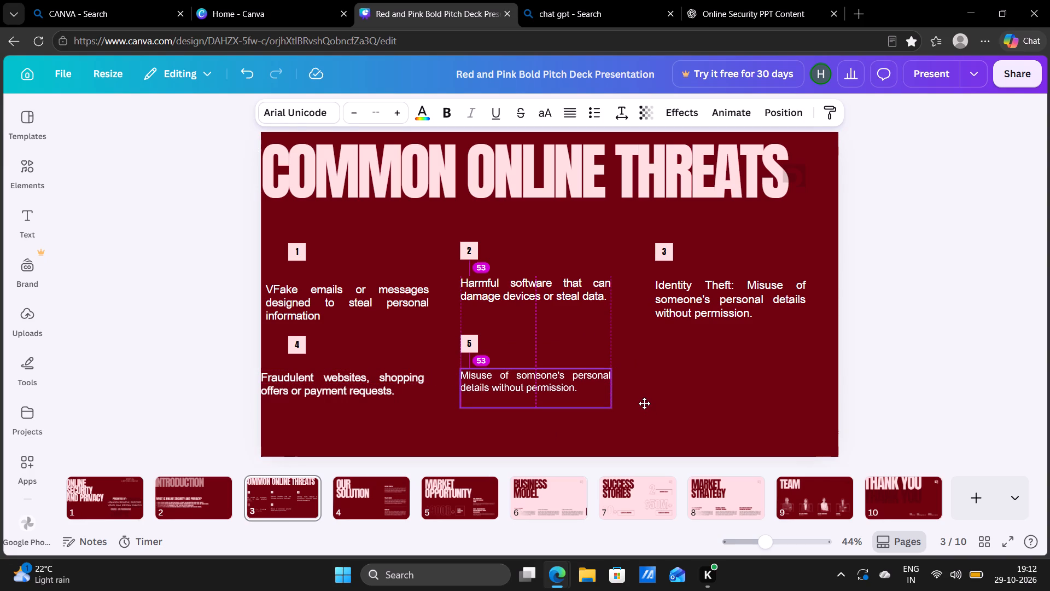
left_click_drag(644, 403, 647, 405)
left_click(689, 372)
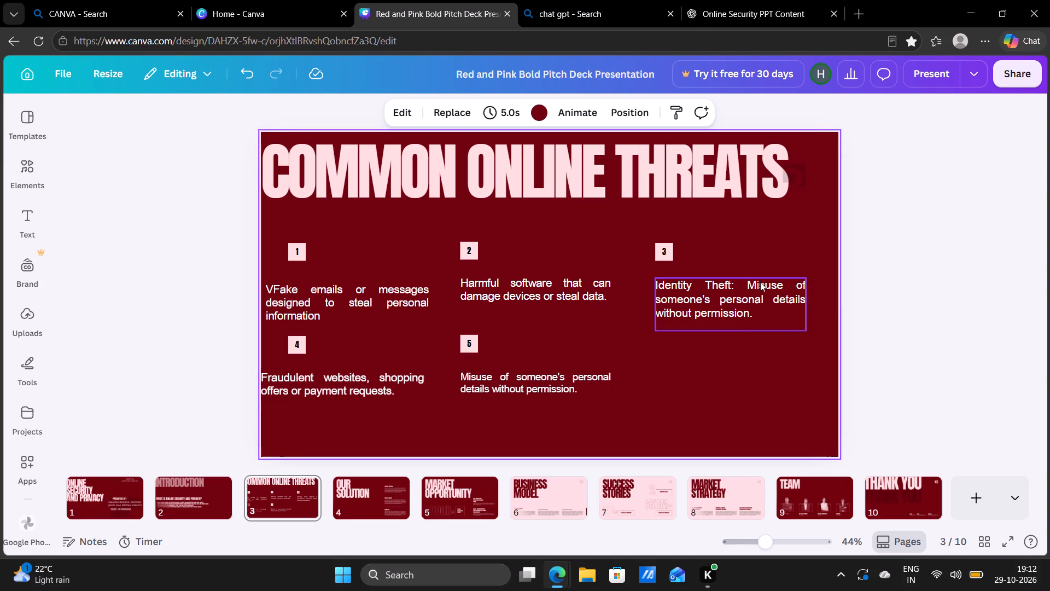
Remove the "Identity Theft:" label from the number 3 description, leaving "Misuse of someone's personal details without permission.".
double_click(741, 282)
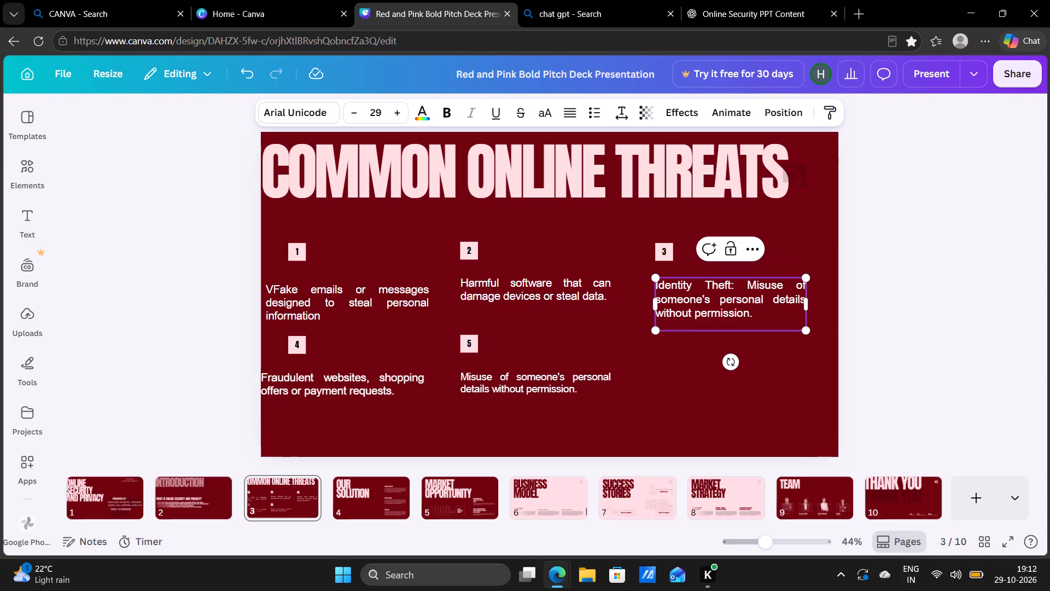
key("BackSpace")
key("BackSpace")
key("BackSpace")
key("BackSpace")
key("BackSpace")
key("BackSpace")
key("BackSpace")
key("BackSpace")
key("BackSpace")
key("BackSpace")
key("BackSpace")
key("BackSpace")
key("BackSpace")
key("BackSpace")
key("BackSpace")
key("BackSpace")
key("BackSpace")
key("BackSpace")
key("BackSpace")
key("BackSpace")
key("BackSpace")
key("BackSpace")
key("BackSpace")
key("BackSpace")
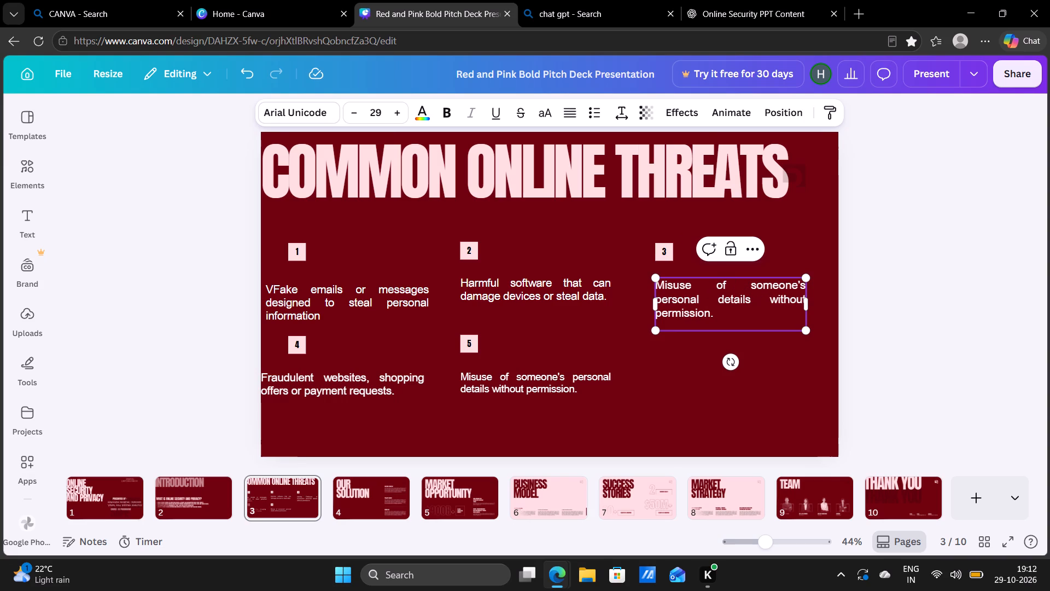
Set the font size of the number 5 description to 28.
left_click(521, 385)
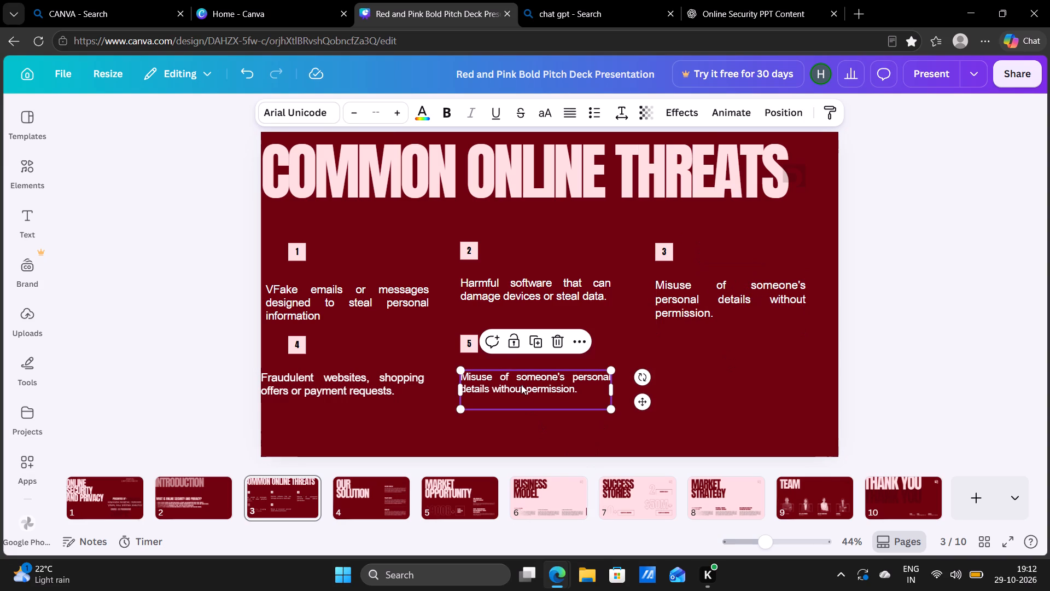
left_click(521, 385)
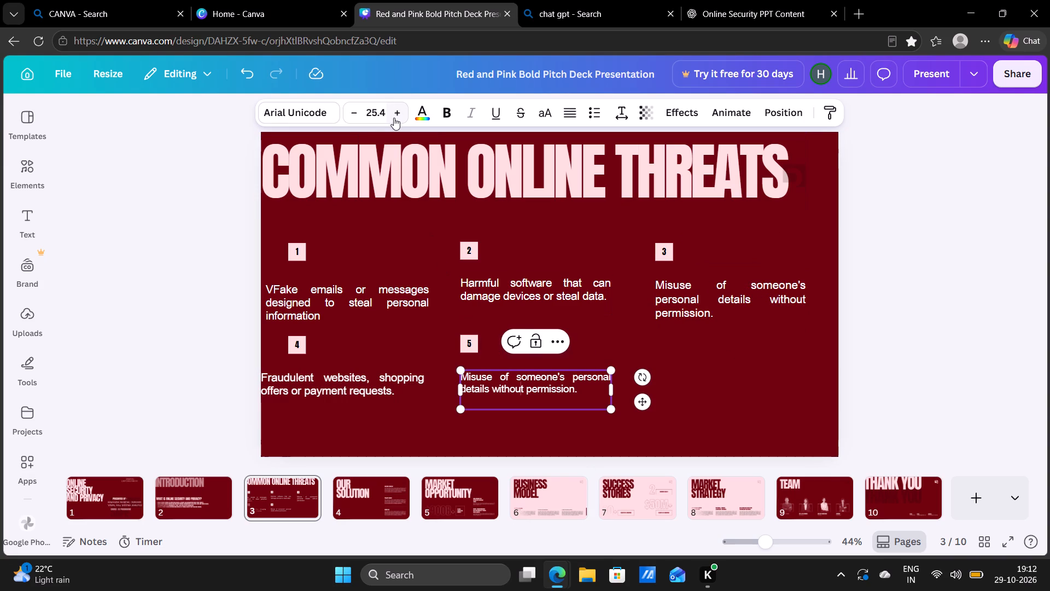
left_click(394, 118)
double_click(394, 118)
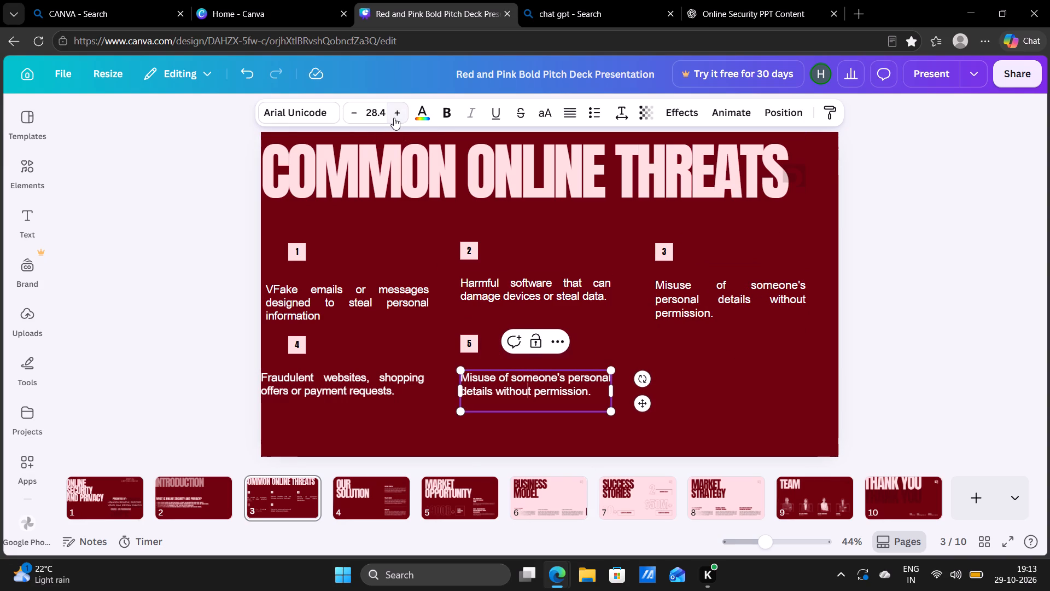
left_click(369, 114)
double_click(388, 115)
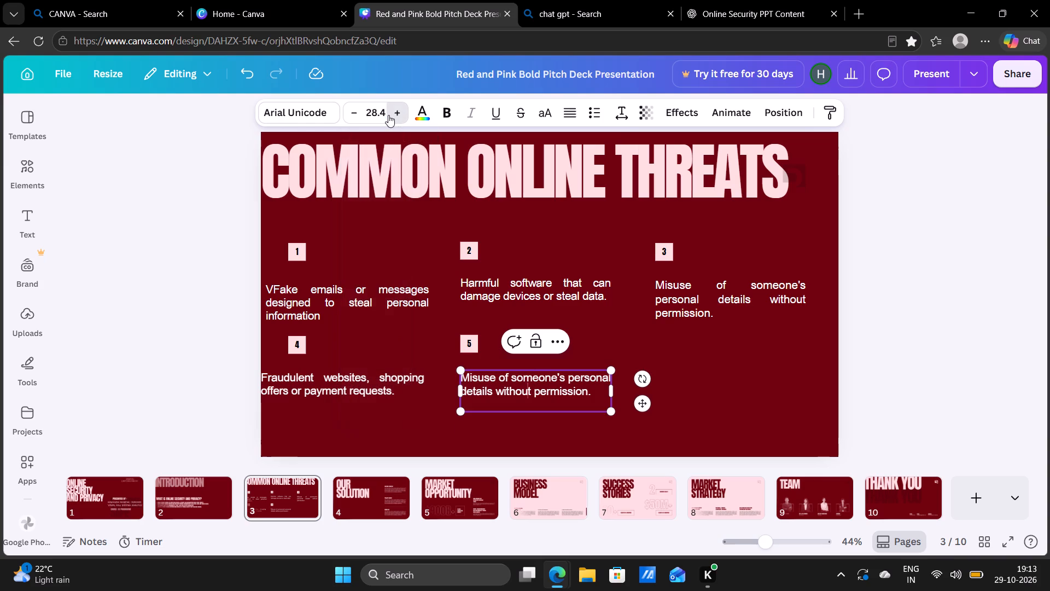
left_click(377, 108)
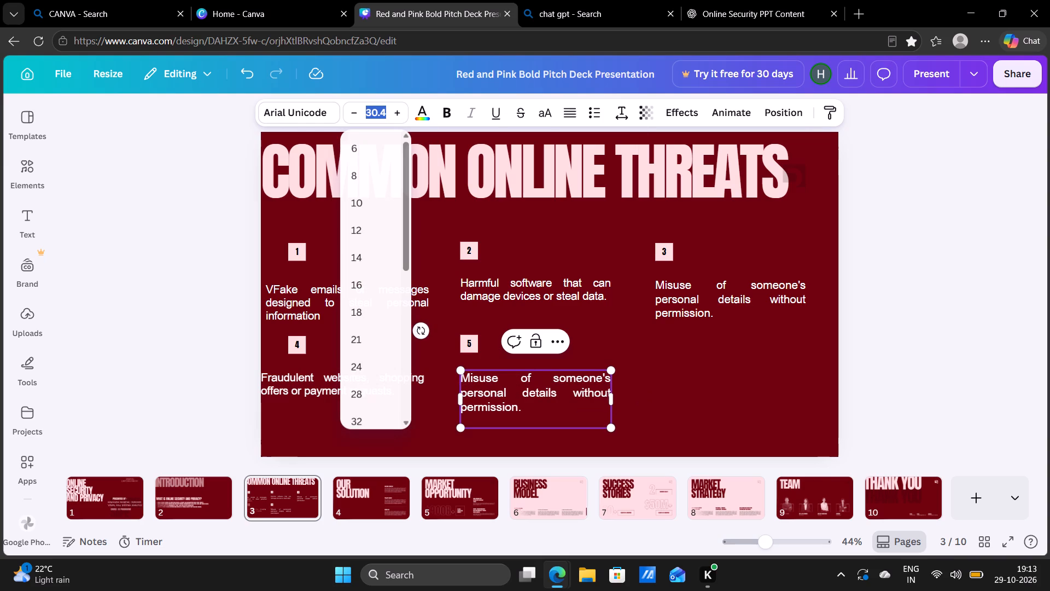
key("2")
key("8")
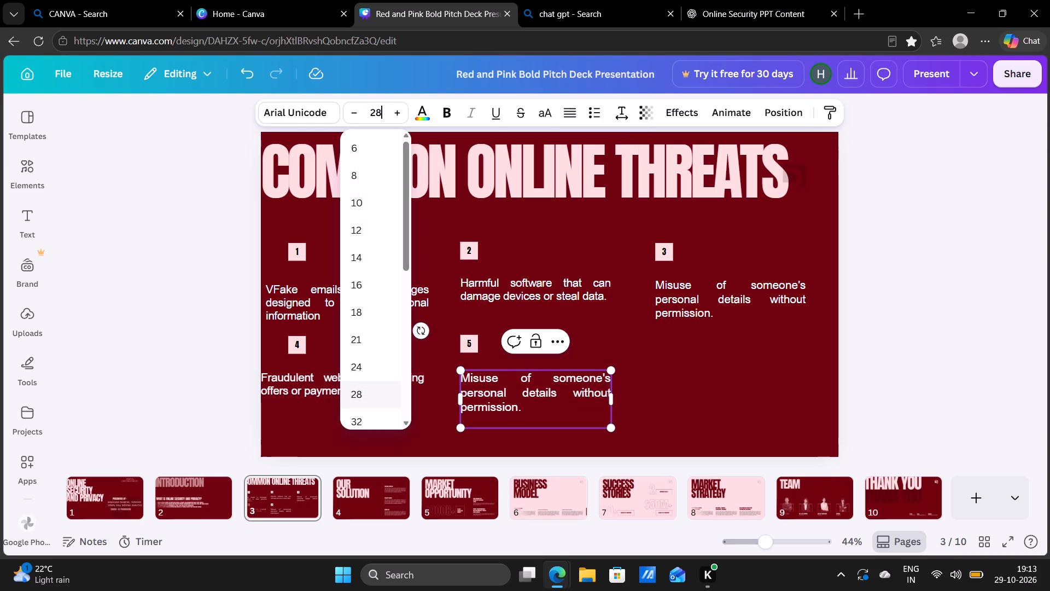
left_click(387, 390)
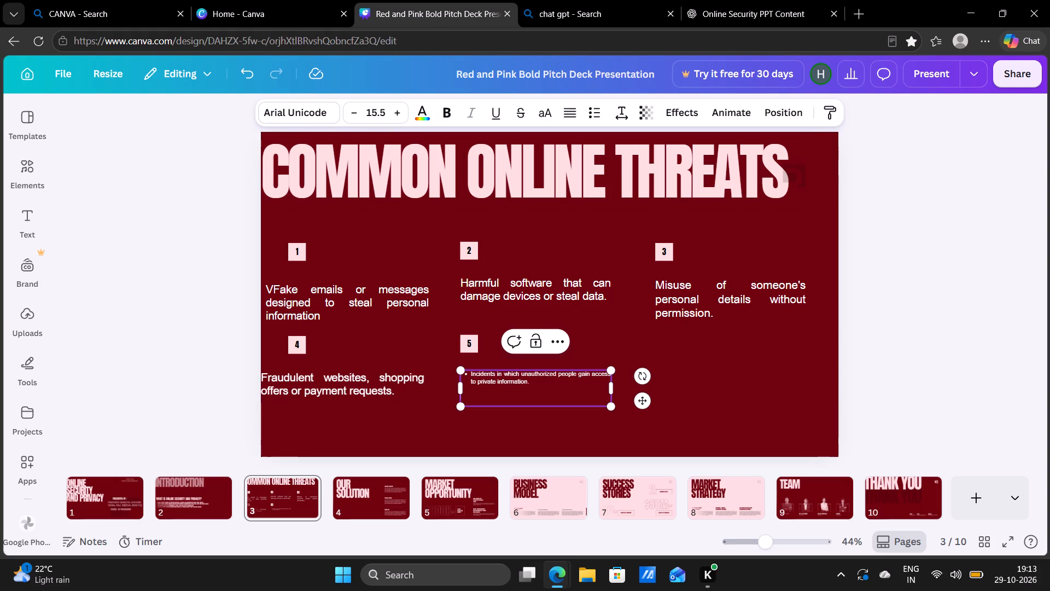
left_click(471, 372)
key("BackSpace")
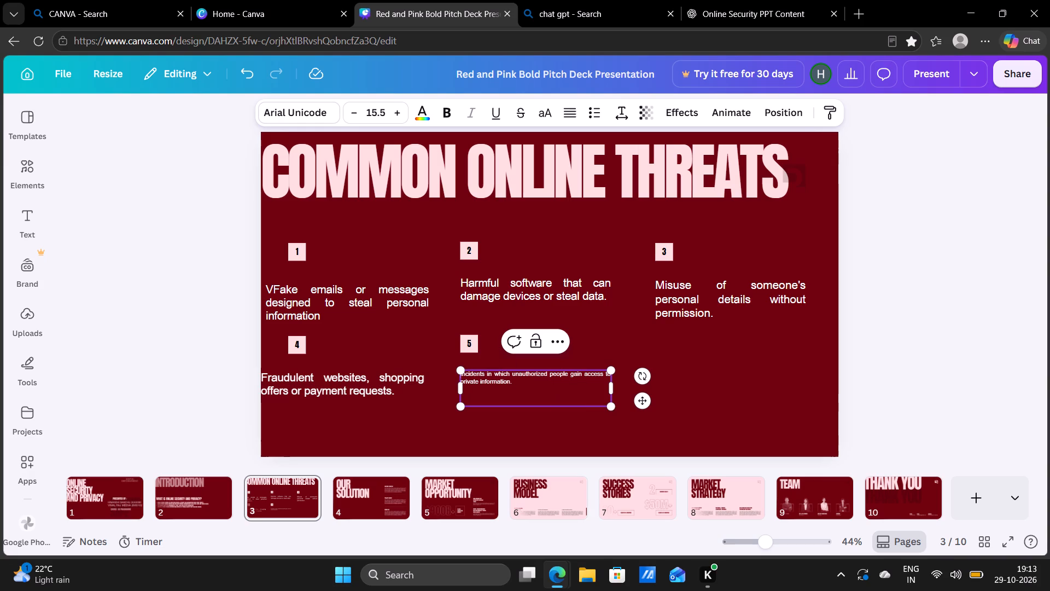
Set the font size of the new number 5 description to 28 and deselect the text box.
left_click(387, 109)
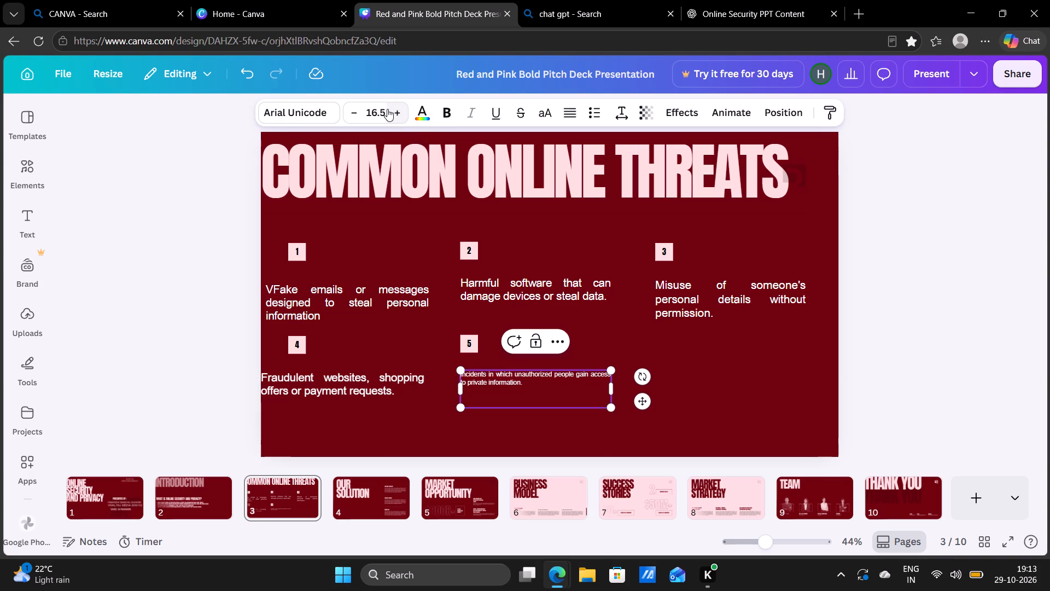
double_click(372, 116)
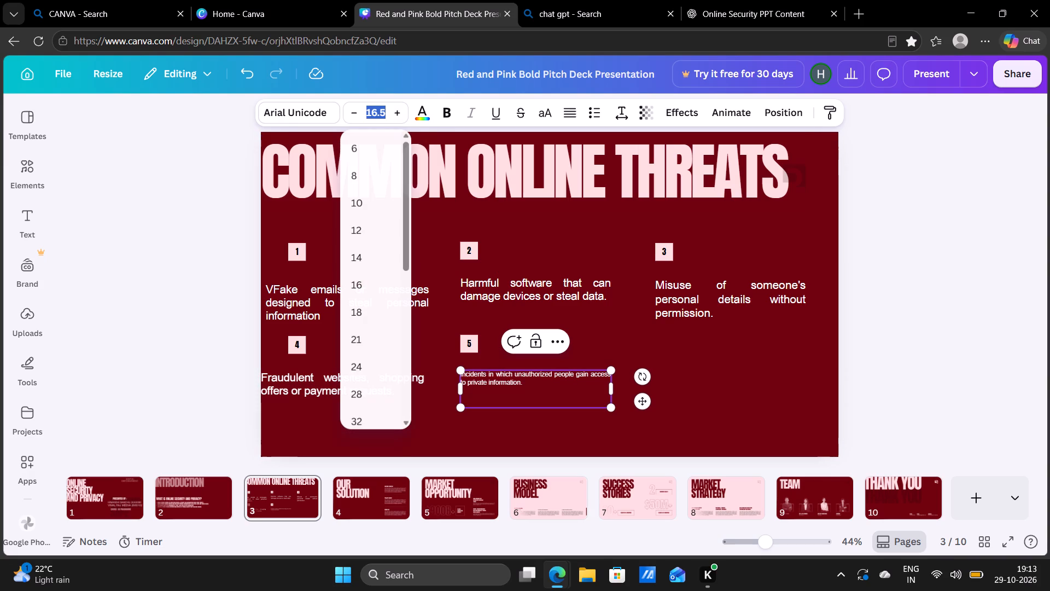
type("28")
key("Return")
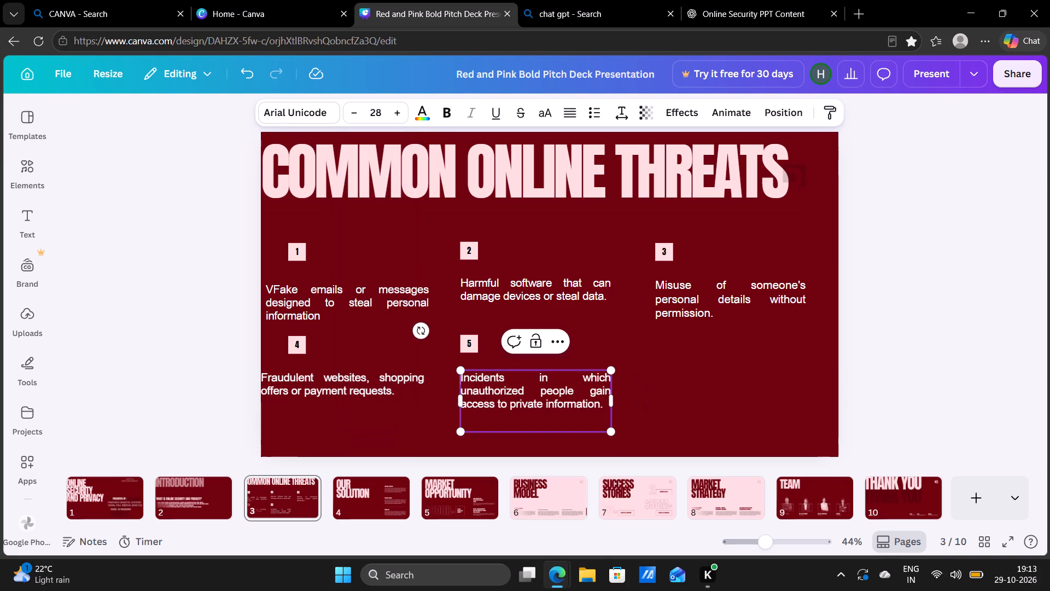
left_click(894, 381)
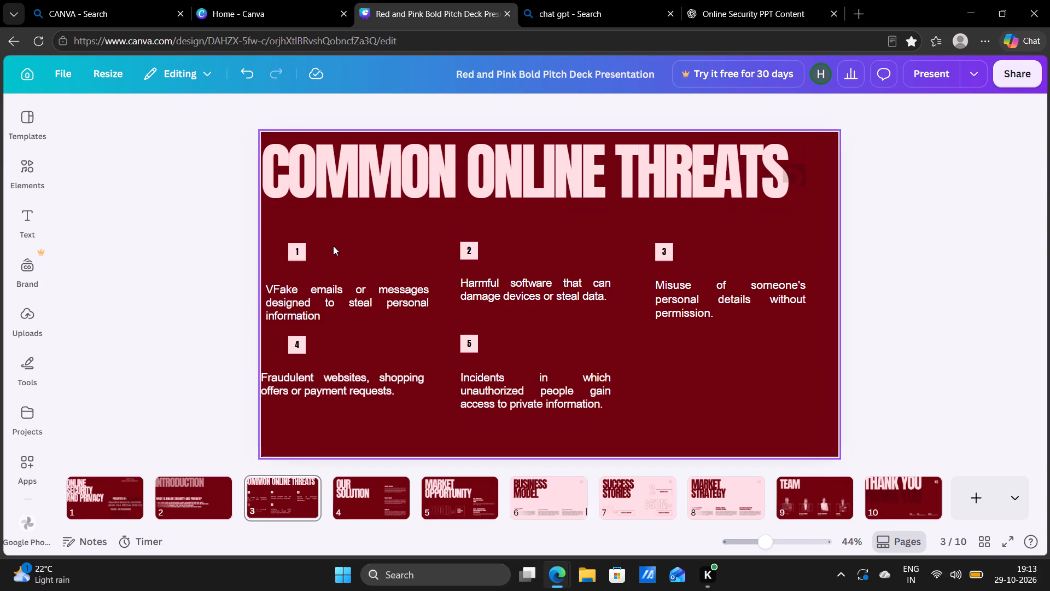
Add a new text box to the slide and place it beside the number 1 marker, level with it.
left_click(19, 233)
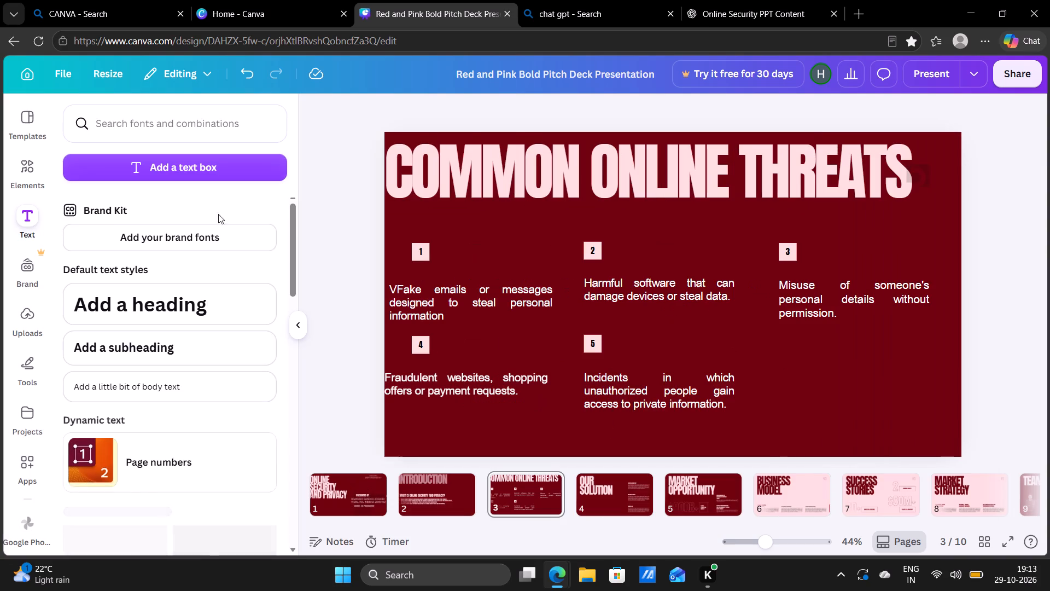
left_click(205, 171)
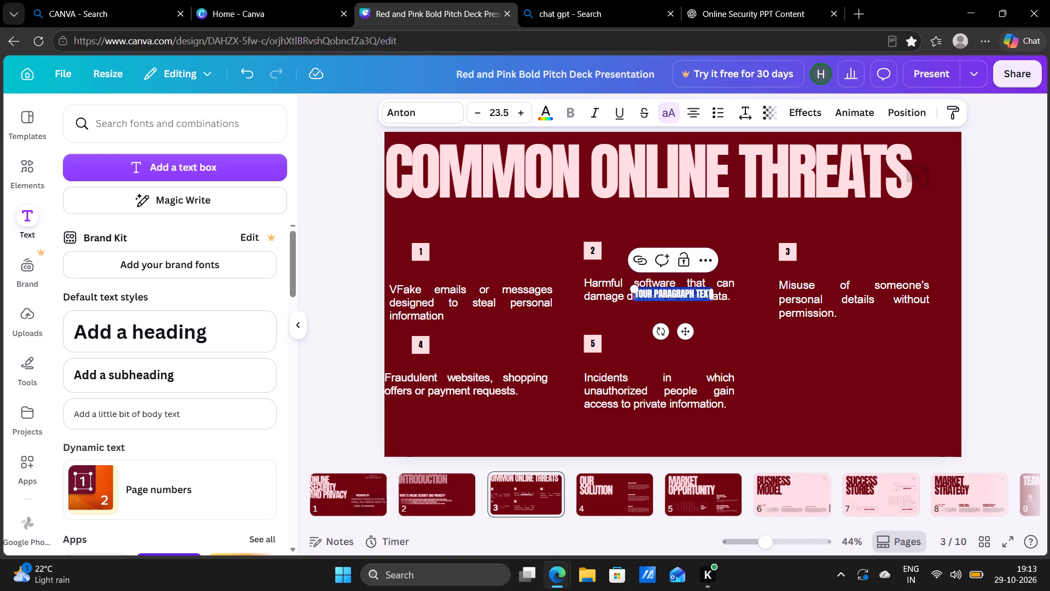
left_click_drag(684, 334, 474, 275)
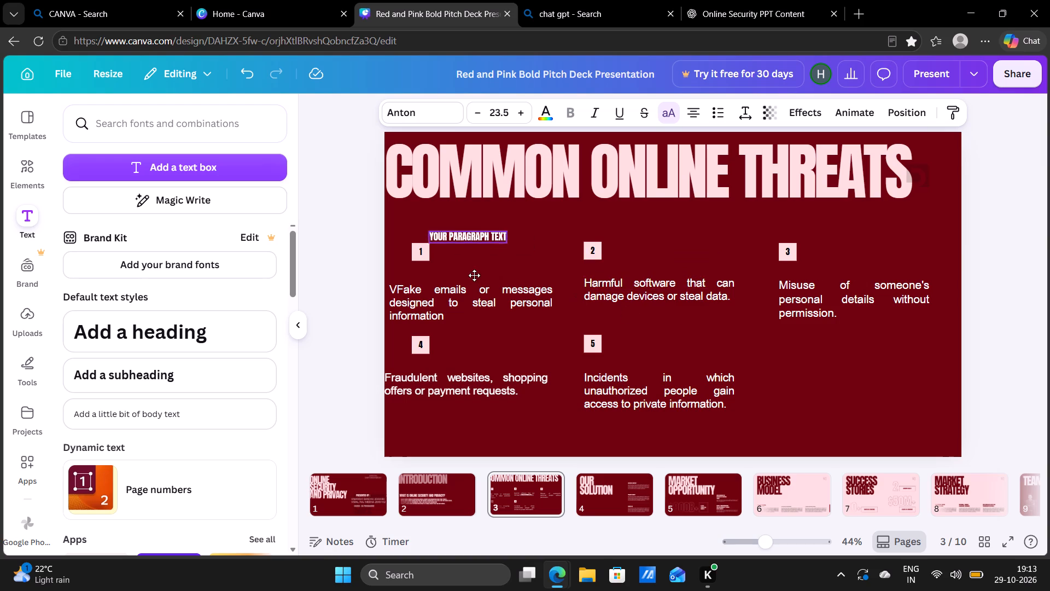
left_click_drag(474, 275, 488, 292)
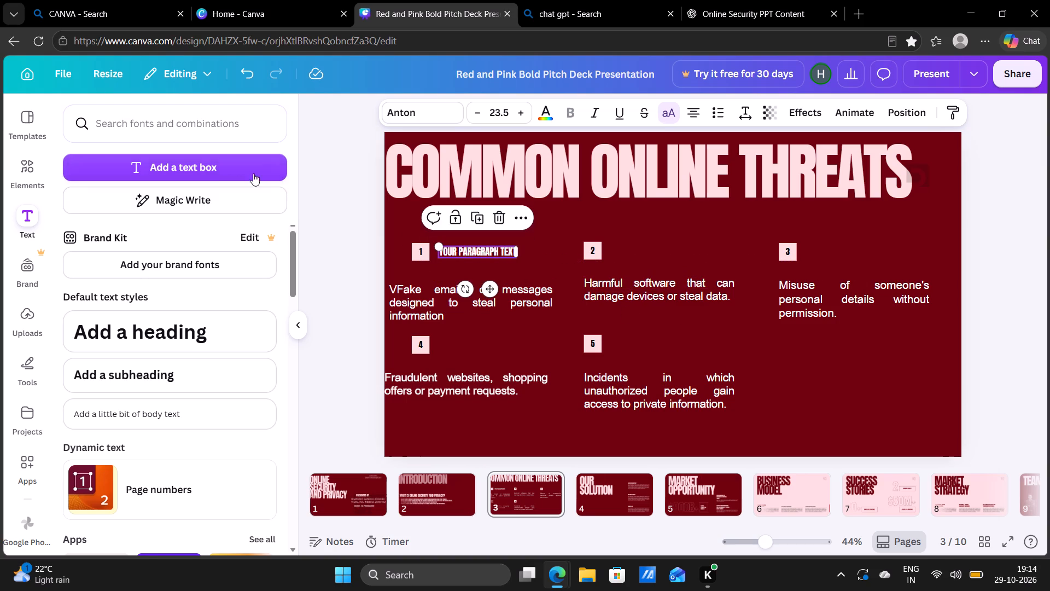
Add two more text boxes and place one of them beside the number 4 marker, aligned under the number 1 heading box.
double_click(226, 156)
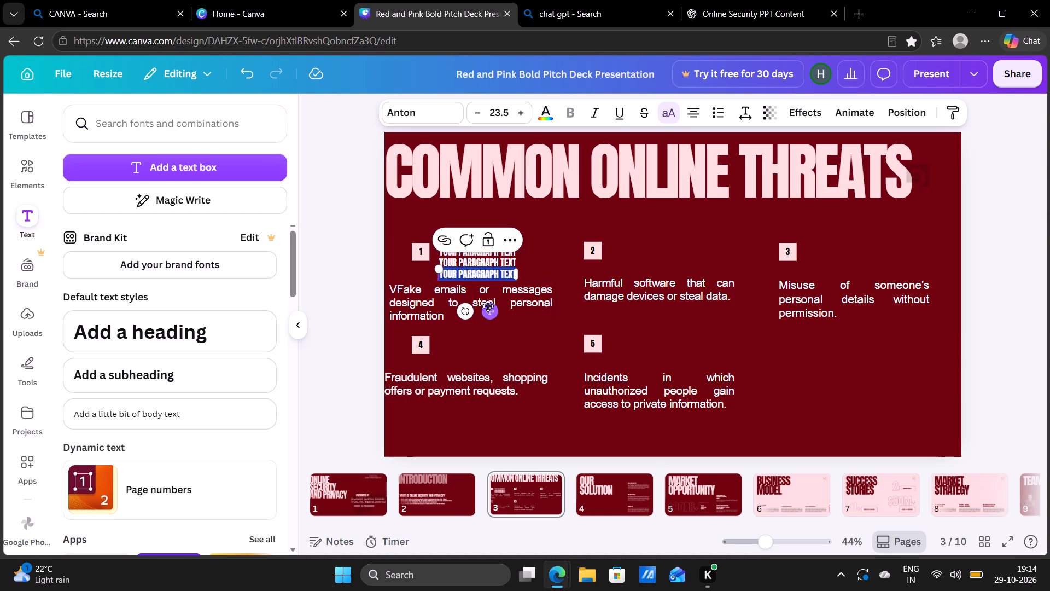
left_click(489, 309)
left_click_drag(489, 309, 485, 368)
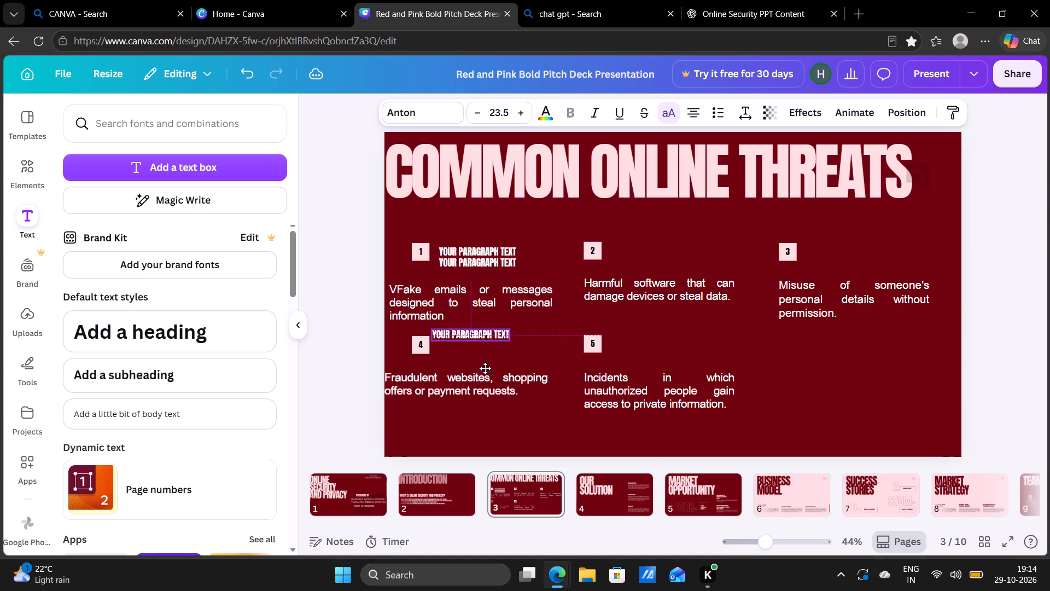
left_click_drag(485, 368, 493, 380)
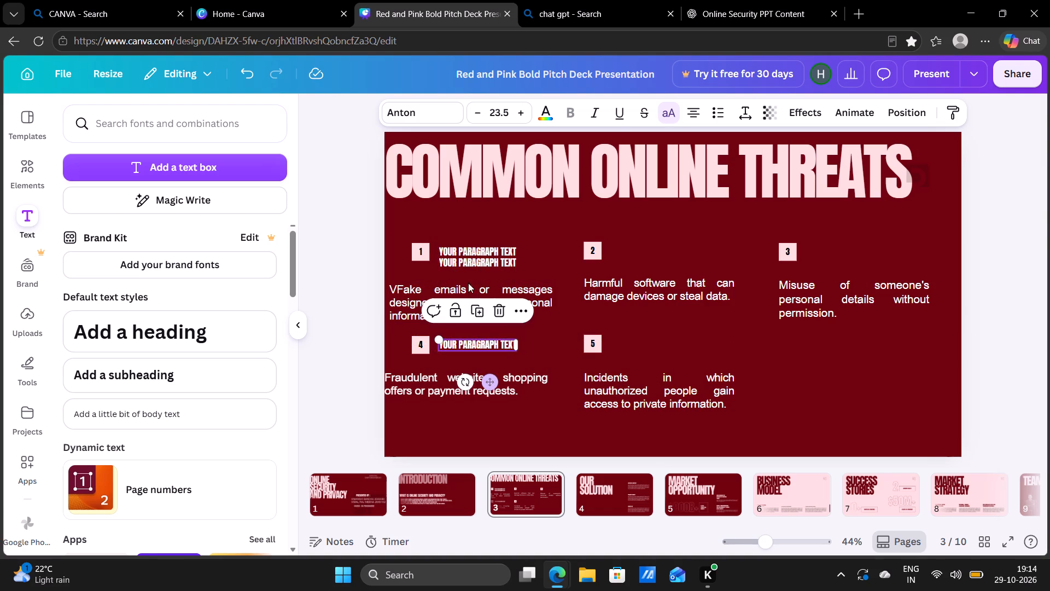
Move the spare text box beside the number 5 marker, level with the number 4 heading box.
double_click(480, 266)
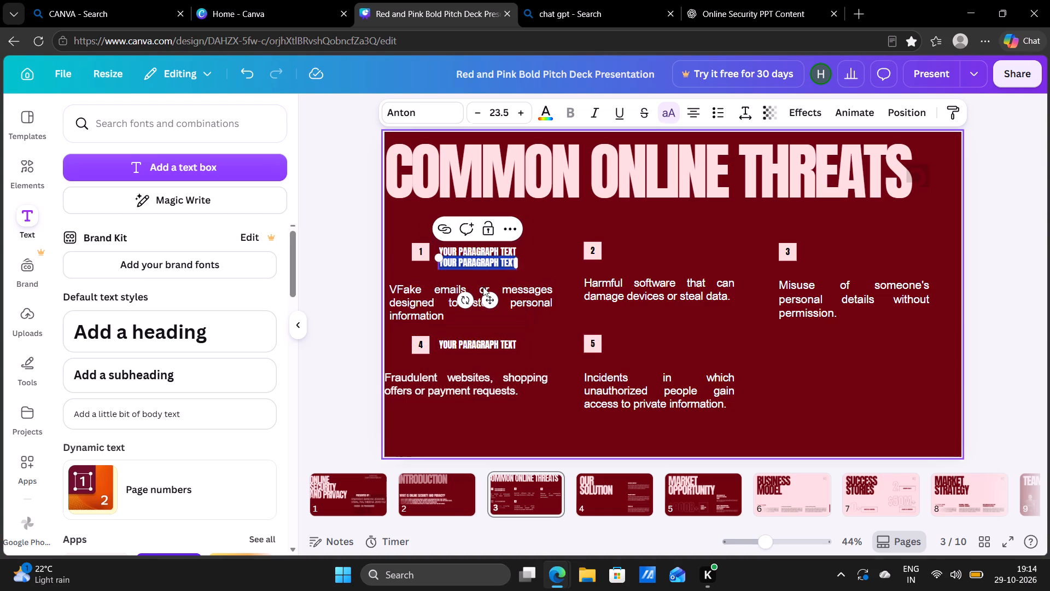
left_click(489, 295)
left_click_drag(489, 295, 597, 362)
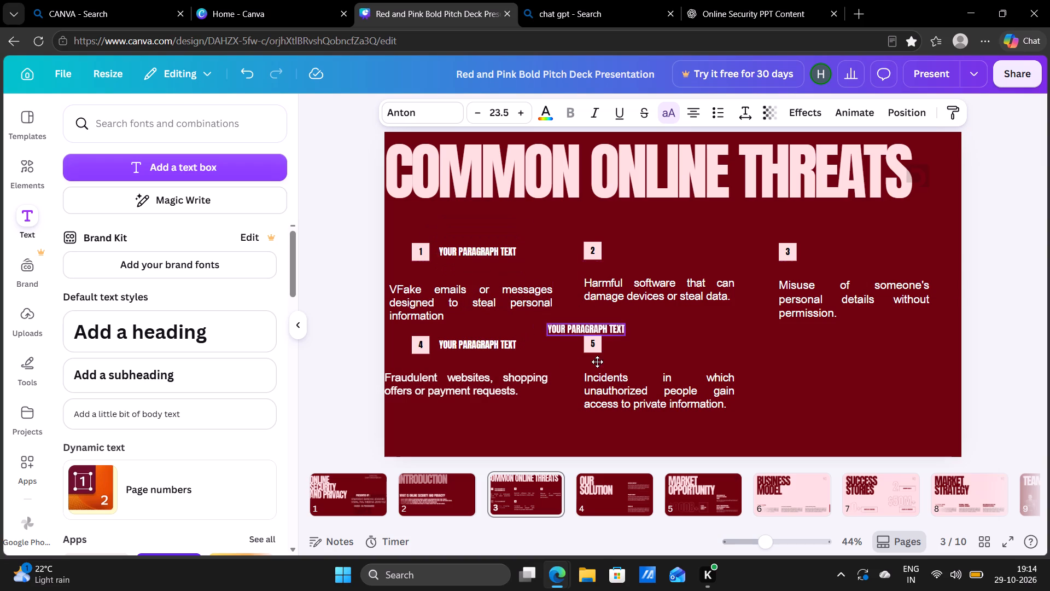
left_click(598, 368)
left_click_drag(598, 368, 669, 385)
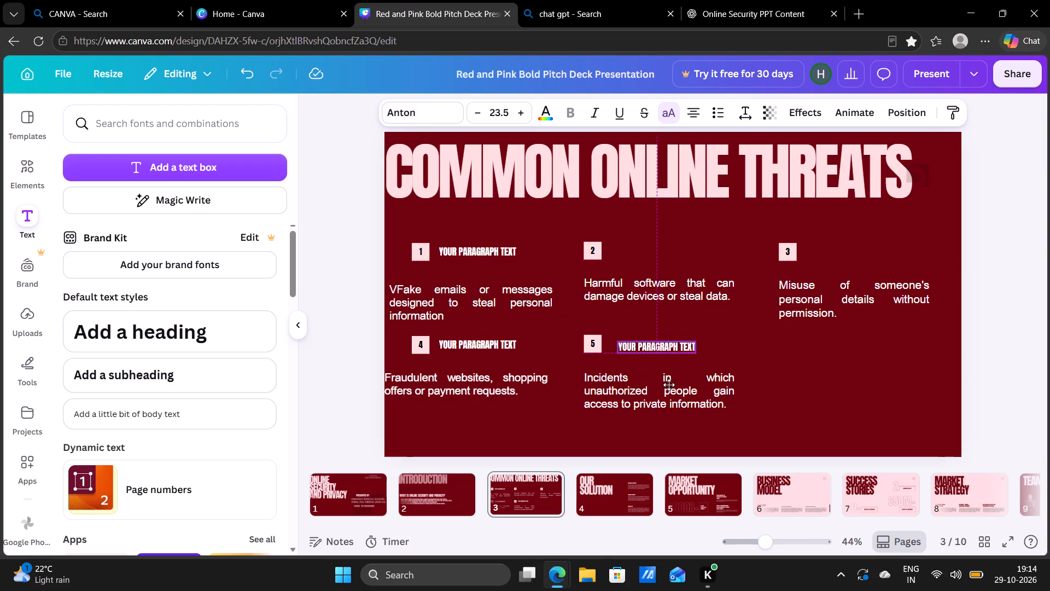
left_click_drag(669, 385, 667, 384)
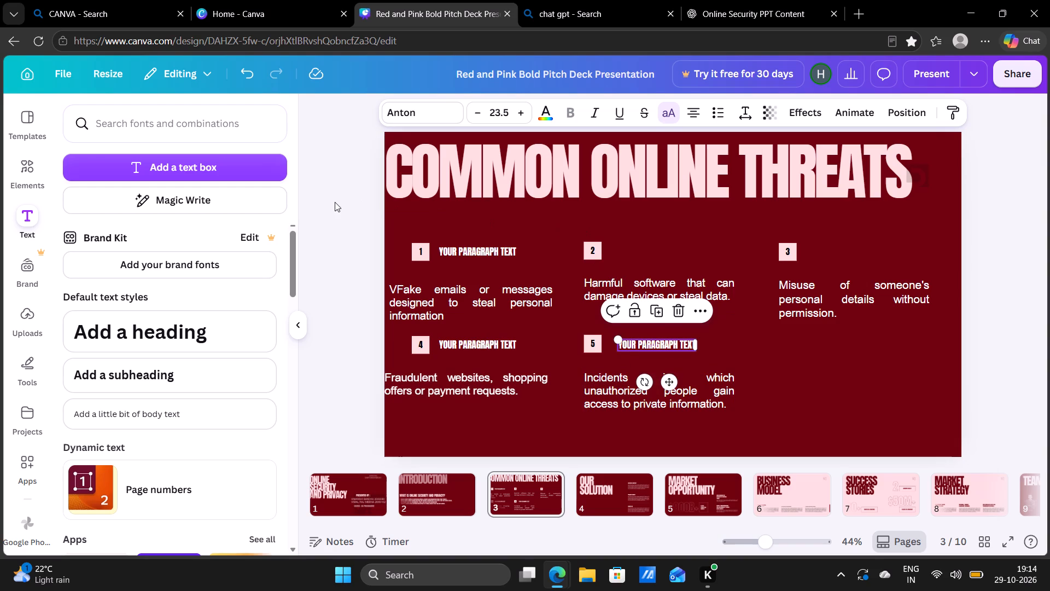
Add another text box and place it beside the number 2 marker, aligned above the number 5 heading box.
left_click(206, 170)
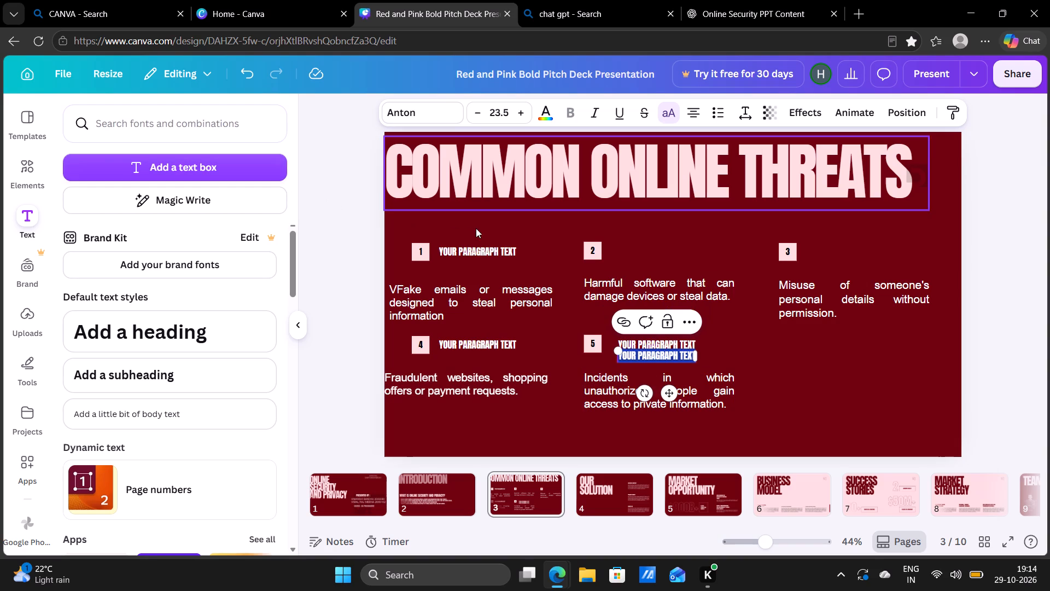
left_click_drag(669, 390, 666, 290)
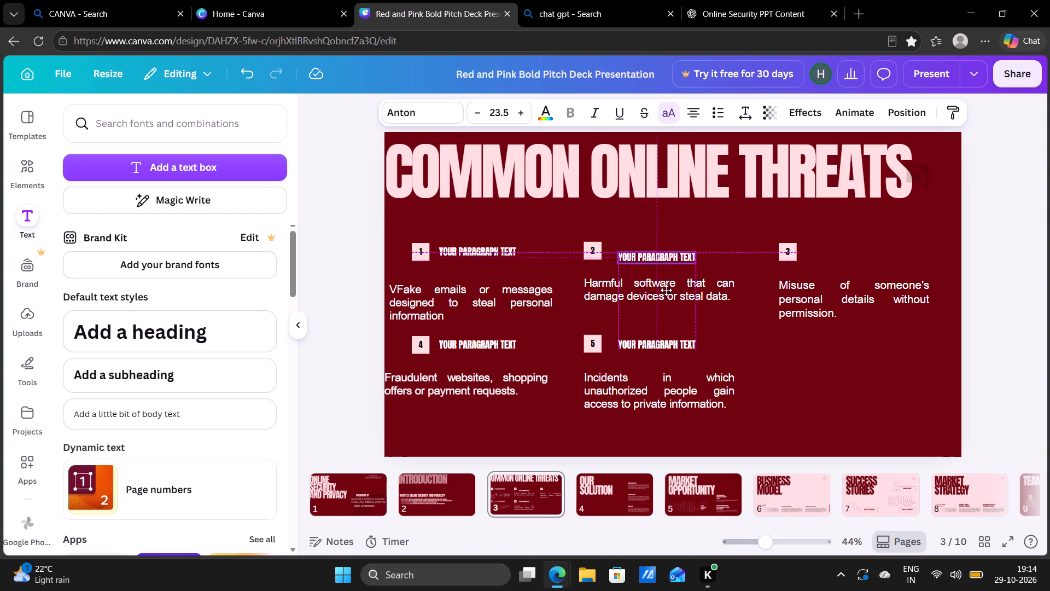
left_click_drag(666, 290, 669, 283)
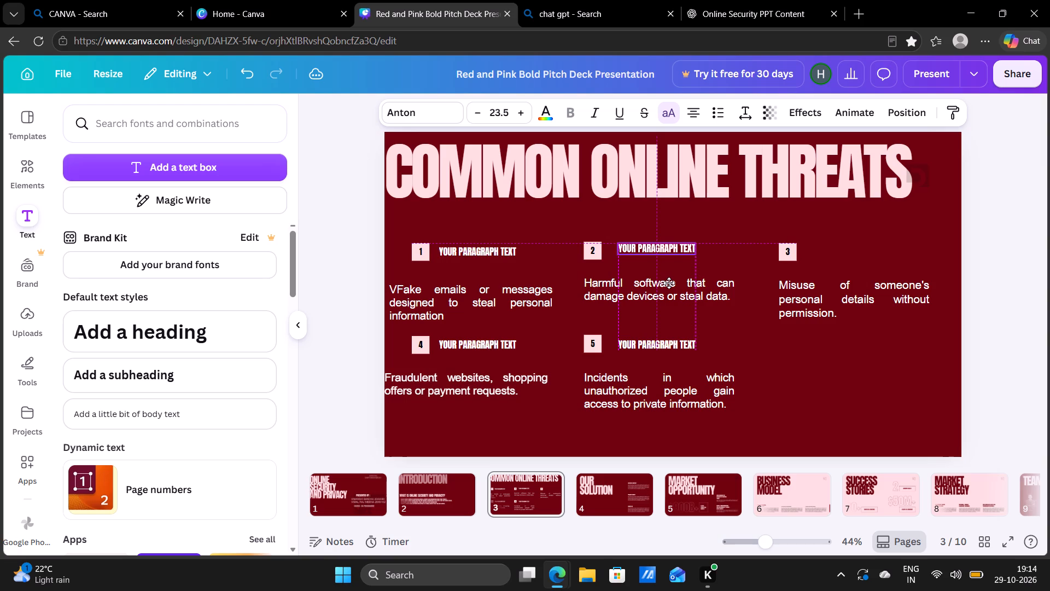
left_click_drag(669, 283, 669, 286)
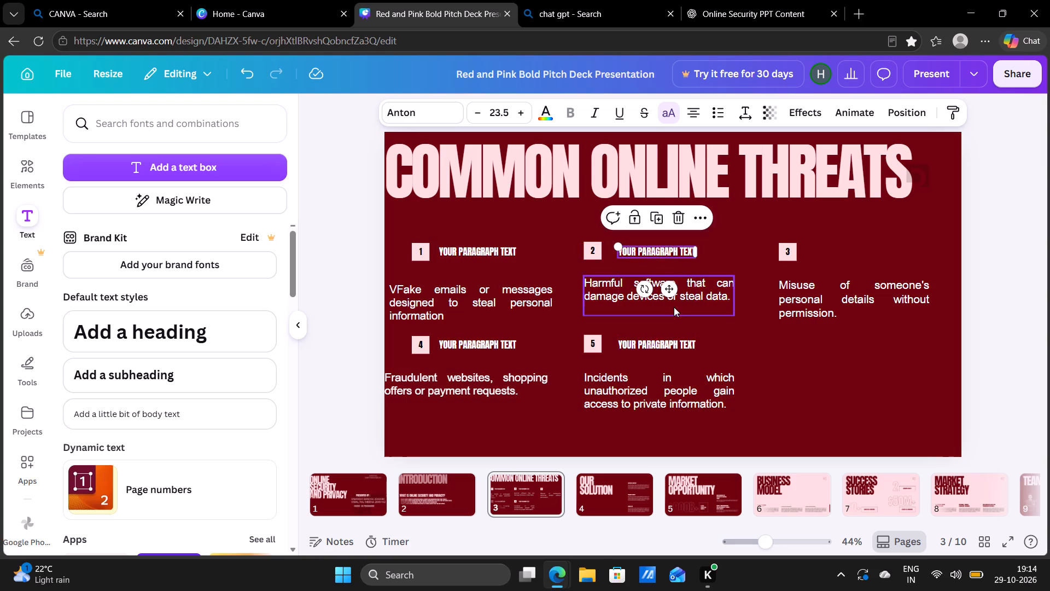
left_click(159, 166)
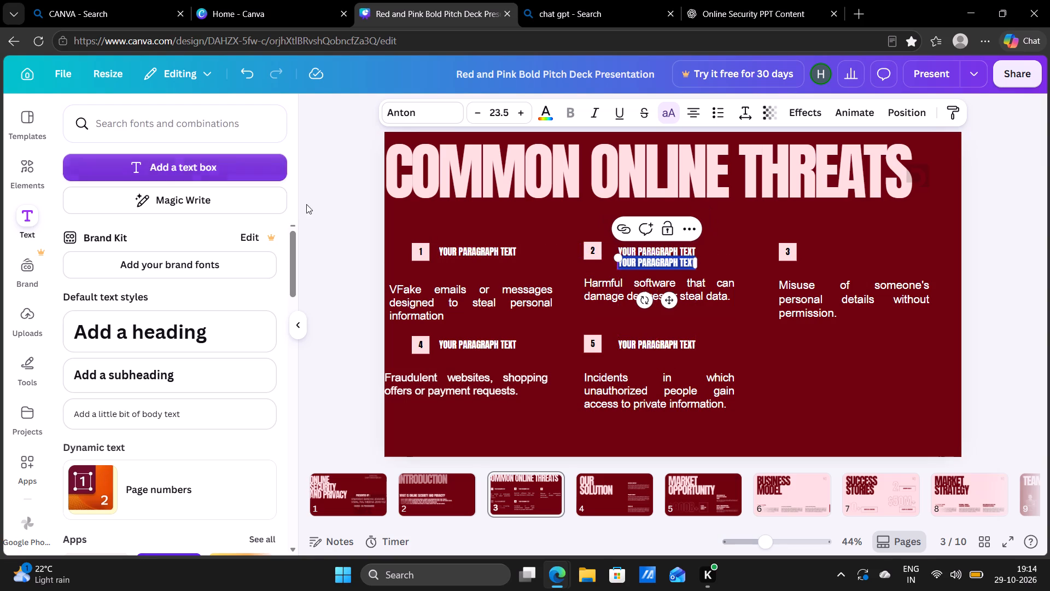
left_click(670, 300)
left_click_drag(670, 300, 699, 291)
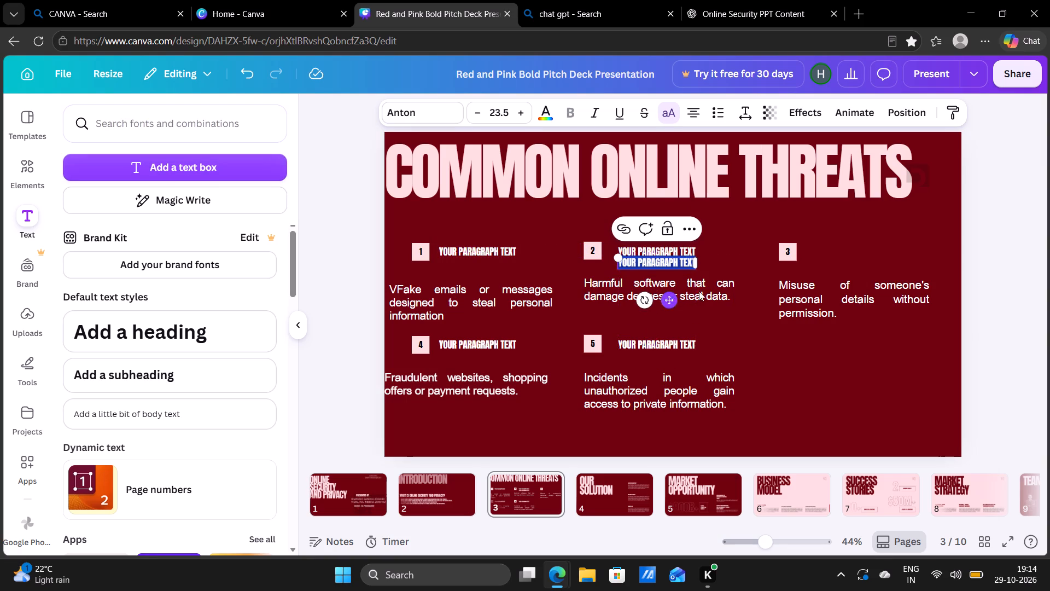
left_click_drag(699, 291, 873, 285)
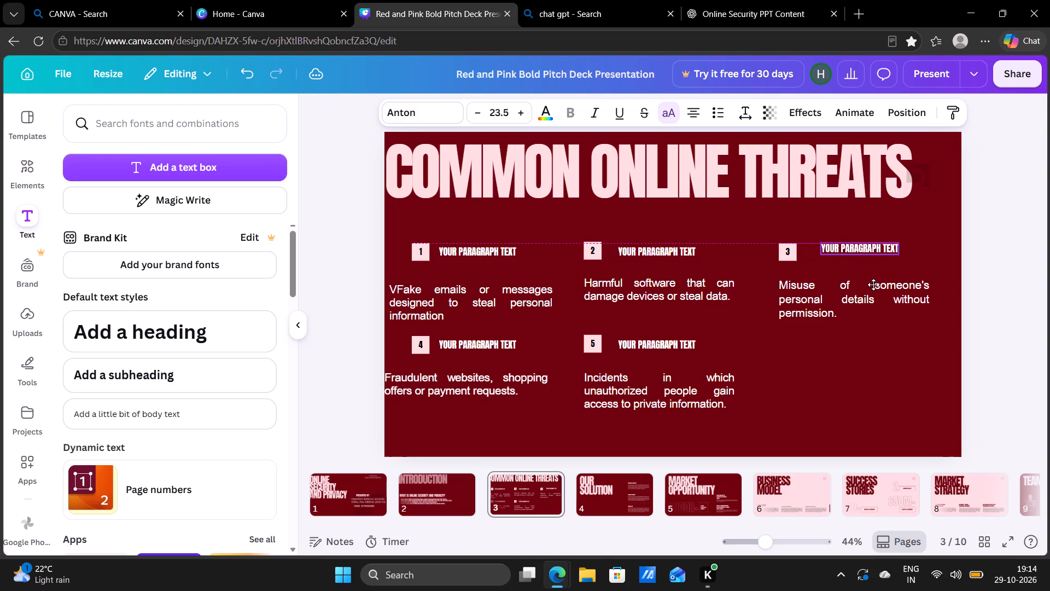
left_click_drag(873, 285, 873, 288)
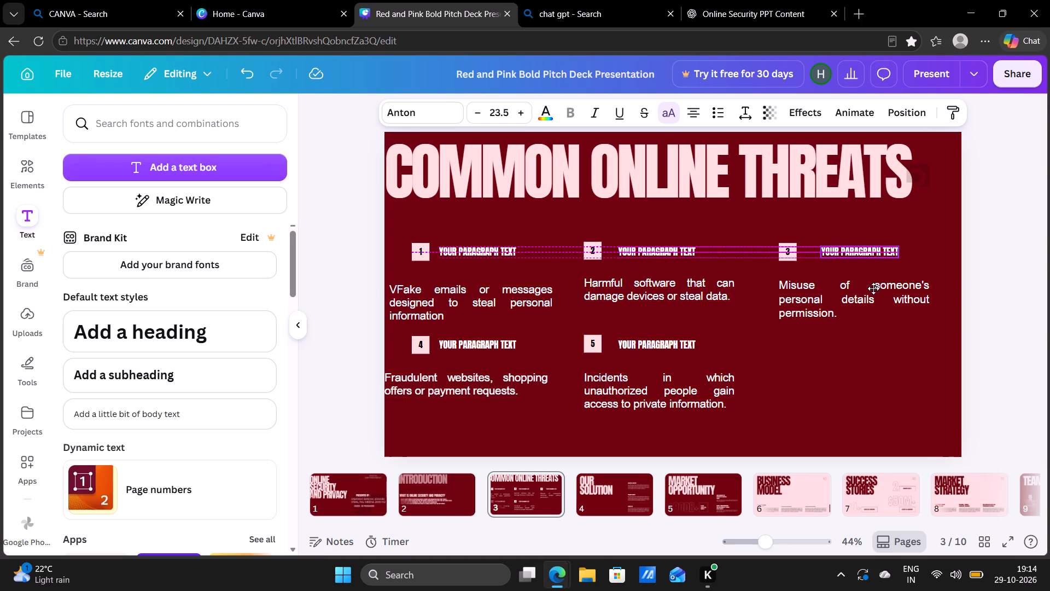
left_click_drag(873, 288, 872, 286)
double_click(872, 286)
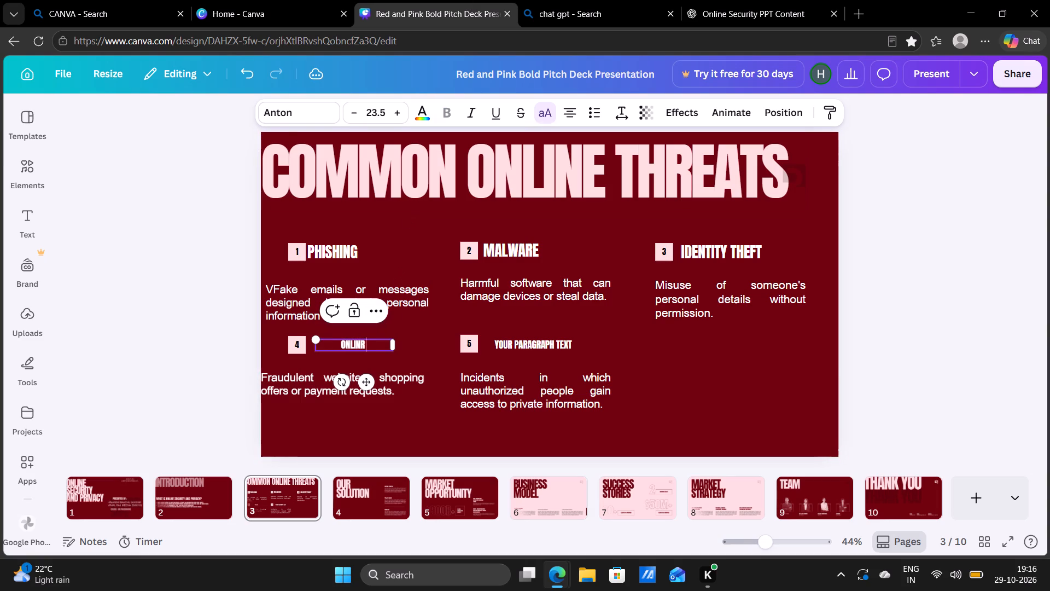
key("BackSpace")
key("BackSpace")
type("e a")
key("BackSpace")
type("scams")
key("space")
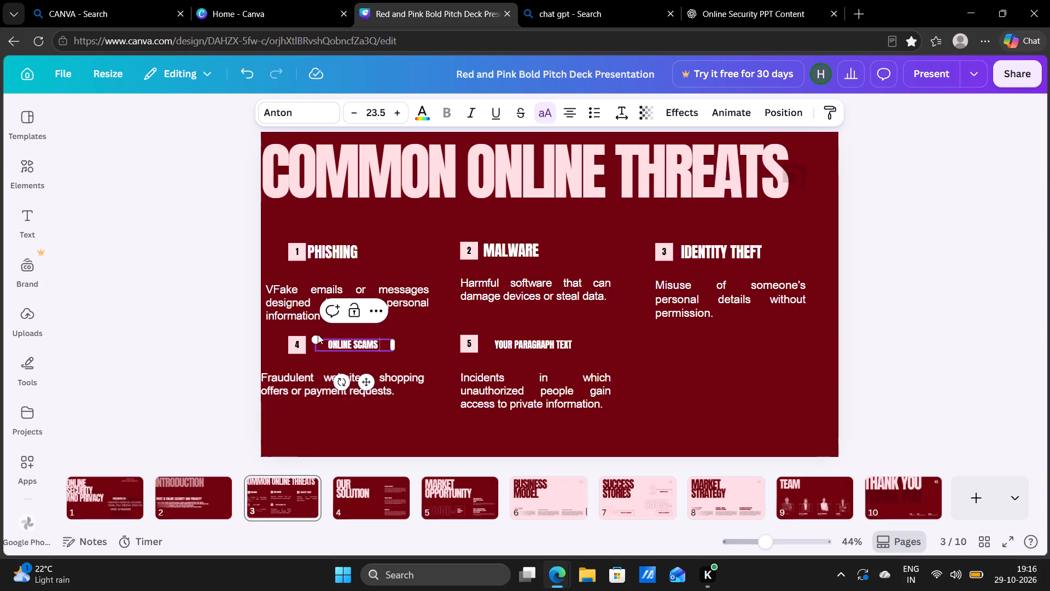
Set the font size of the online scams heading to 38.
double_click(369, 117)
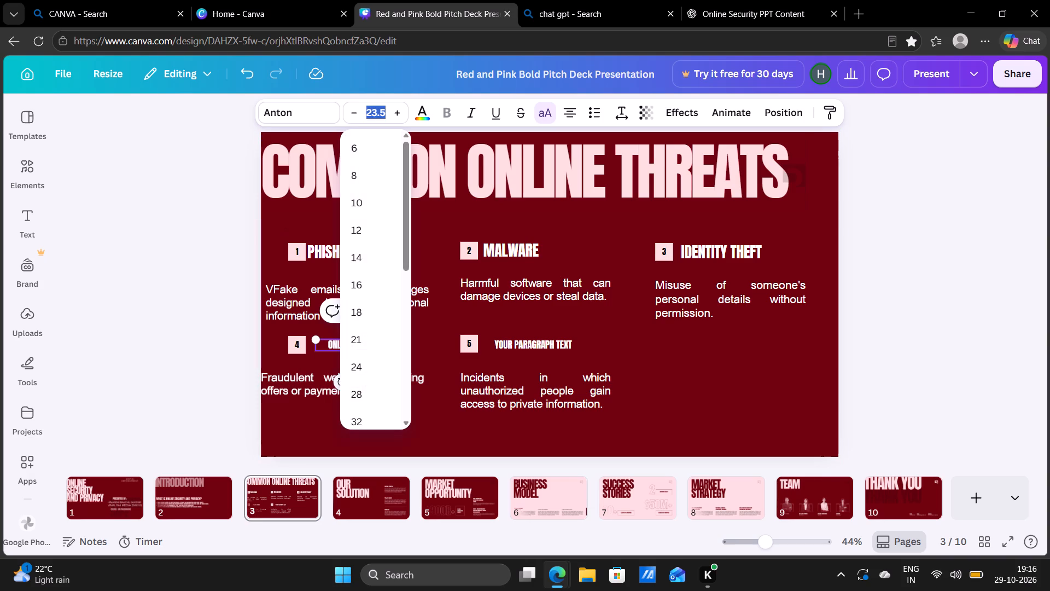
type("38")
key("Return")
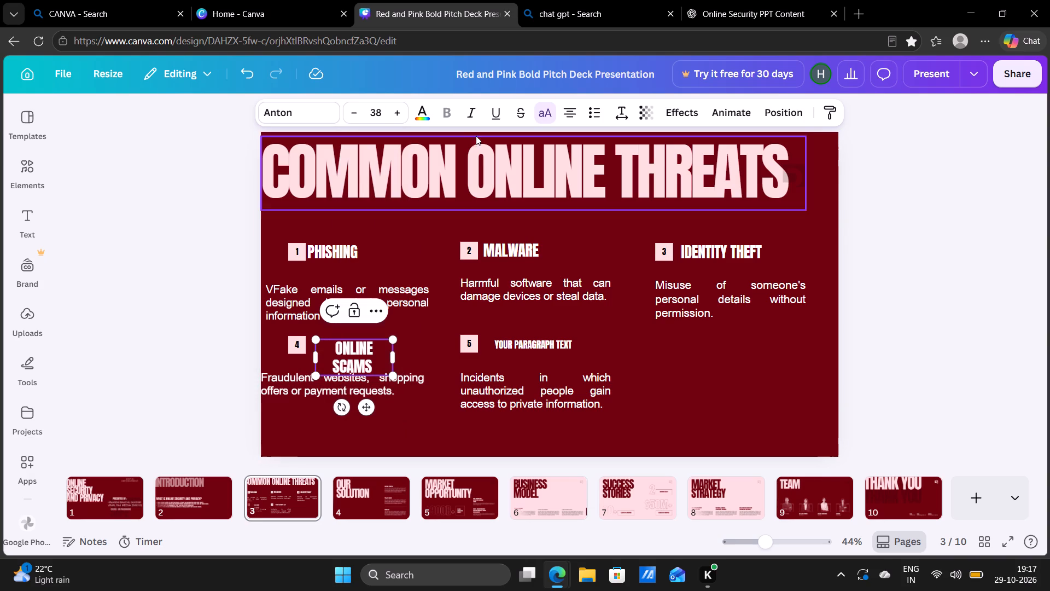
Widen the online scams heading box to fit one line and place it directly beside the number 4 box.
left_click(398, 358)
left_click_drag(398, 358, 423, 359)
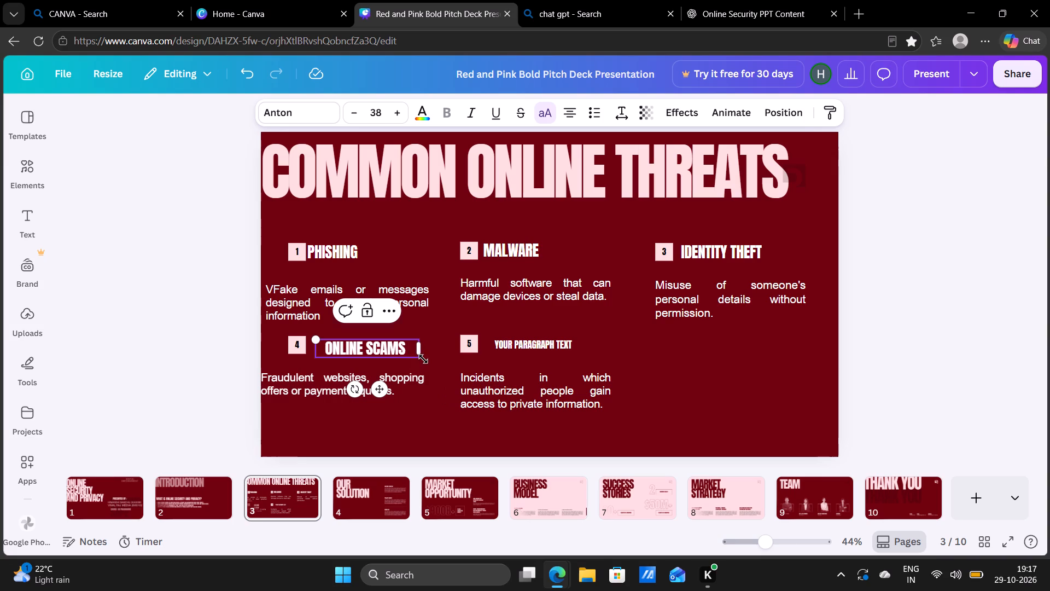
left_click(383, 389)
left_click_drag(383, 389, 370, 386)
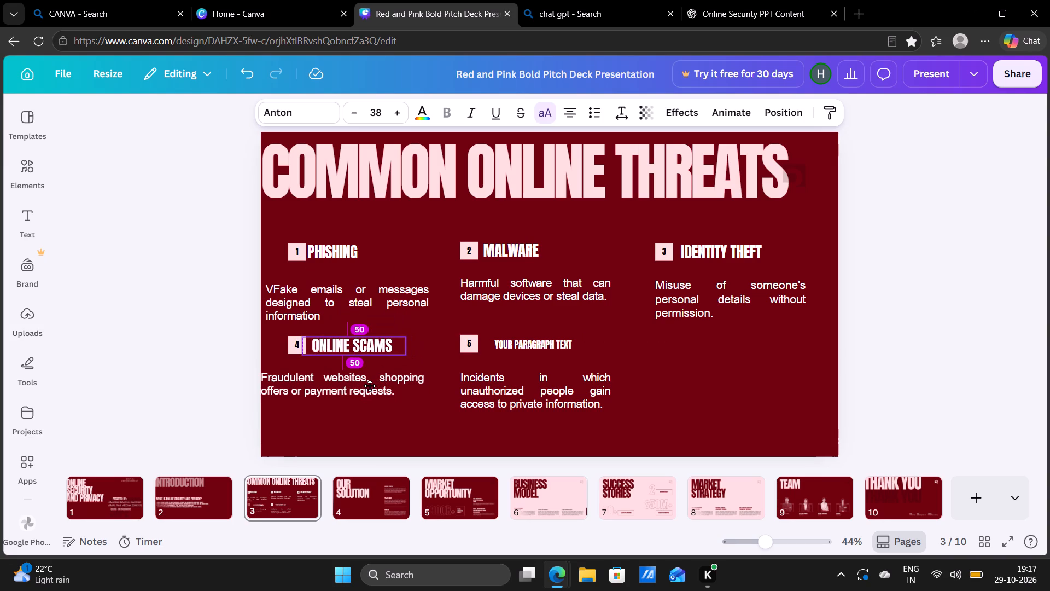
left_click_drag(370, 386, 366, 385)
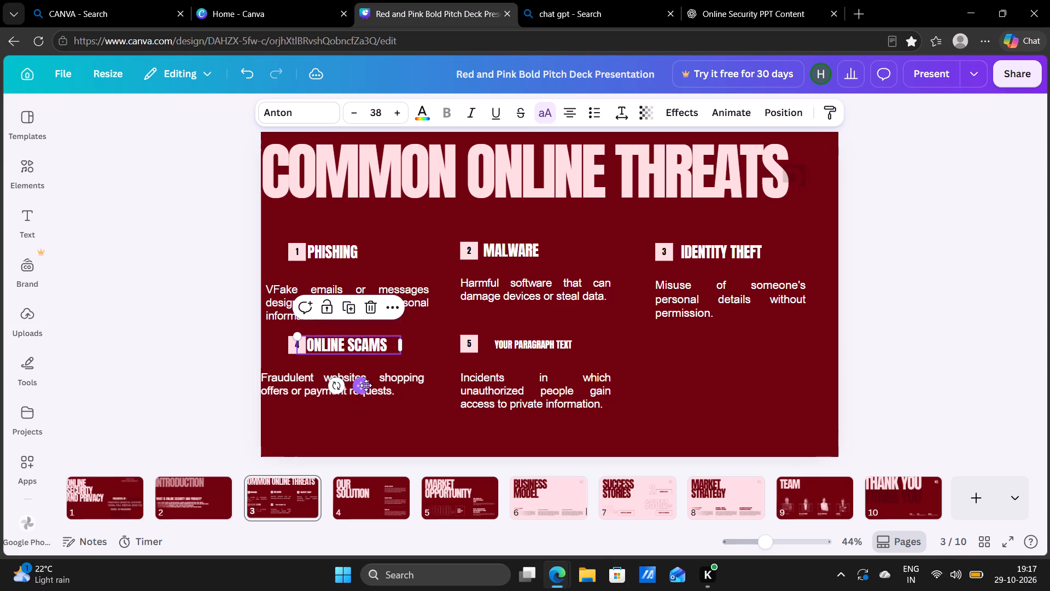
Check the fifth threat in the ChatGPT outline and replace the number 5 heading placeholder in Canva with "data breaches".
double_click(503, 350)
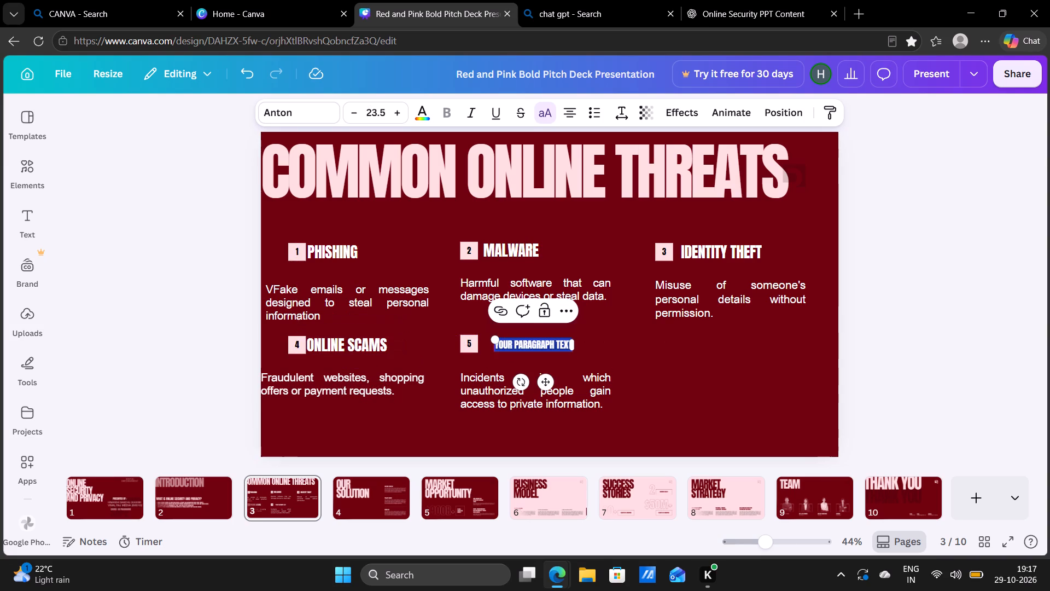
left_click(690, 0)
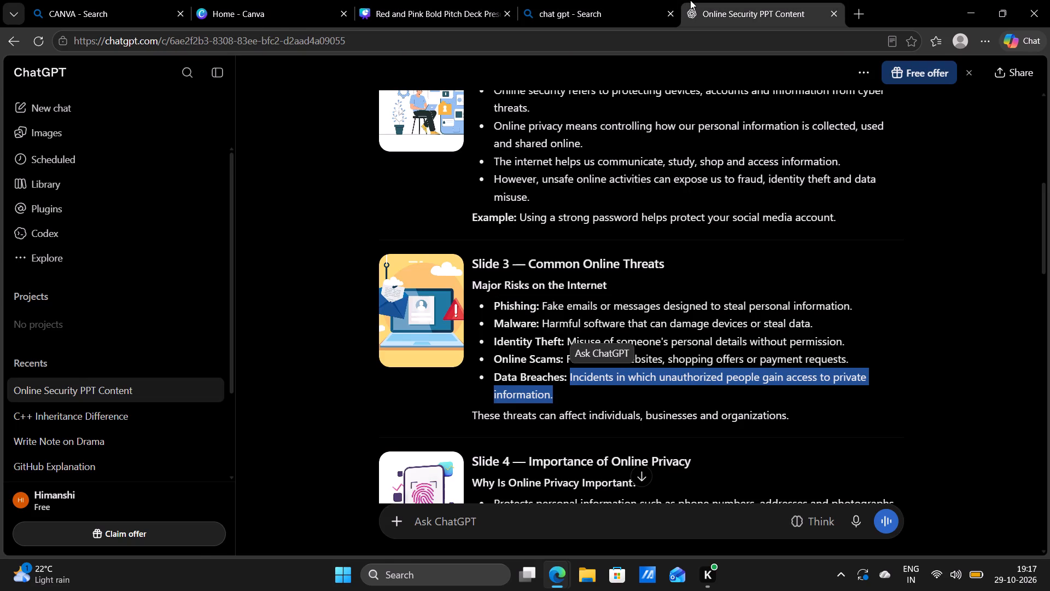
left_click(438, 0)
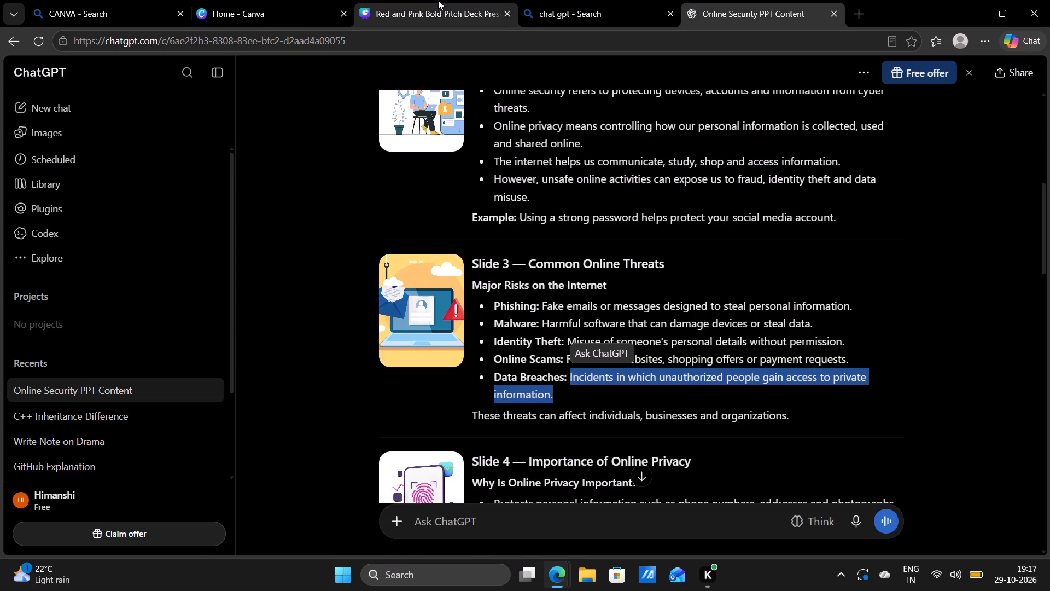
key("BackSpace")
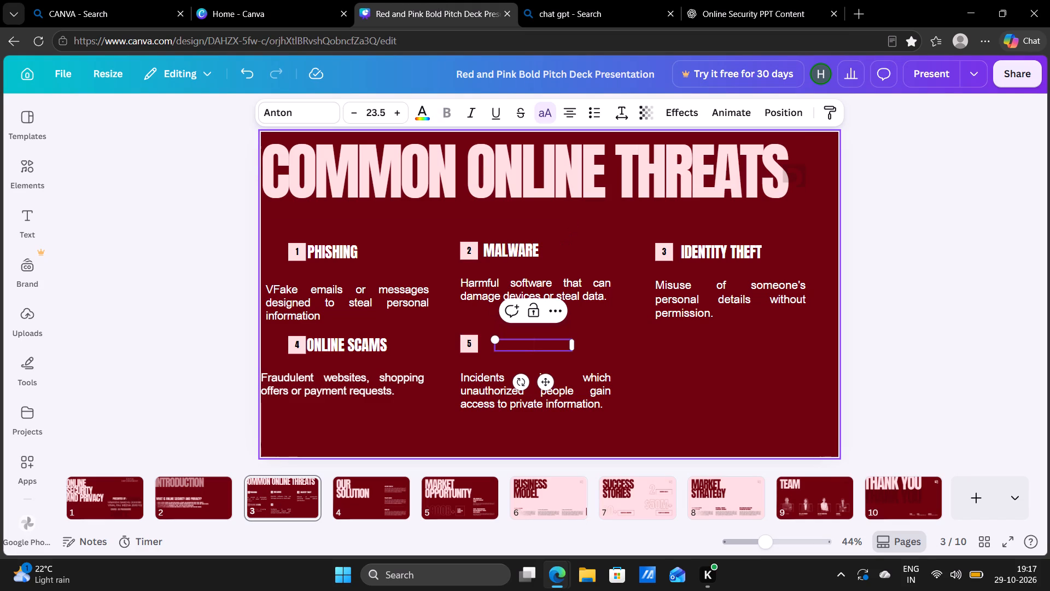
type("data breav")
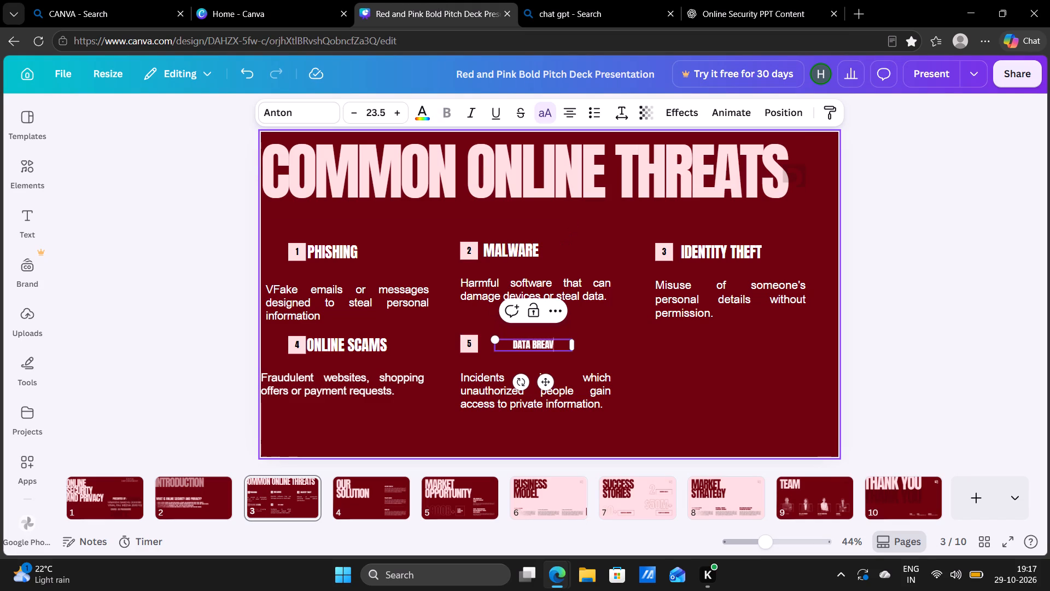
key("BackSpace")
type("ches")
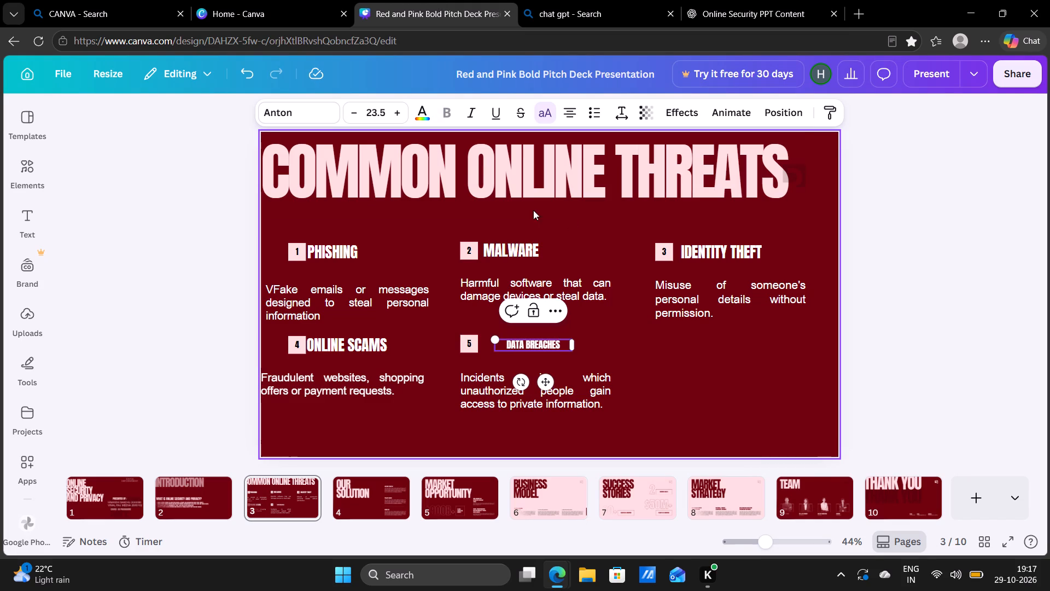
Set the font size of the data breaches heading to 38.
double_click(377, 114)
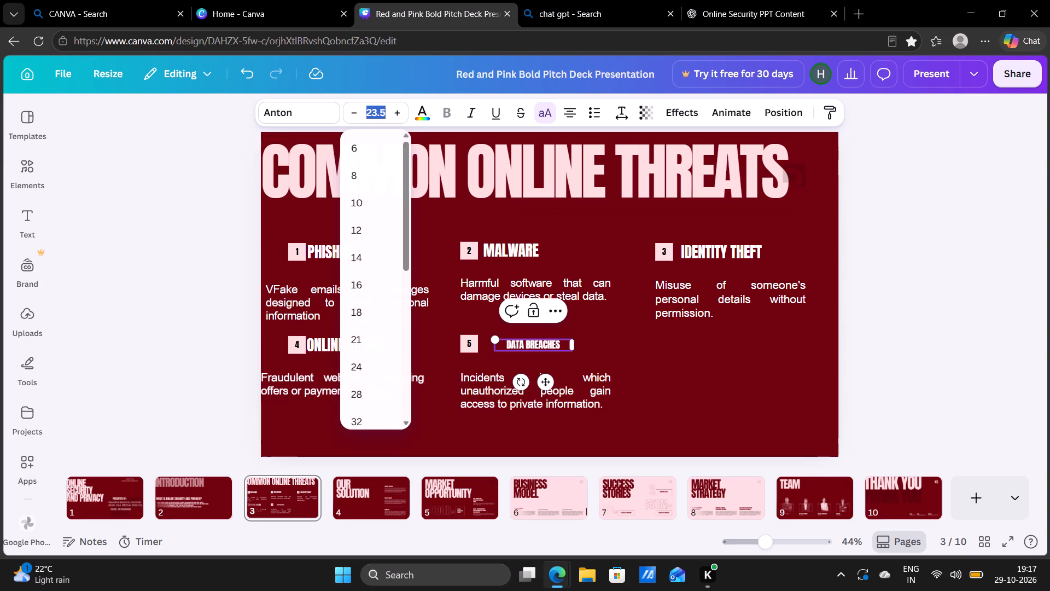
type("38")
key("Return")
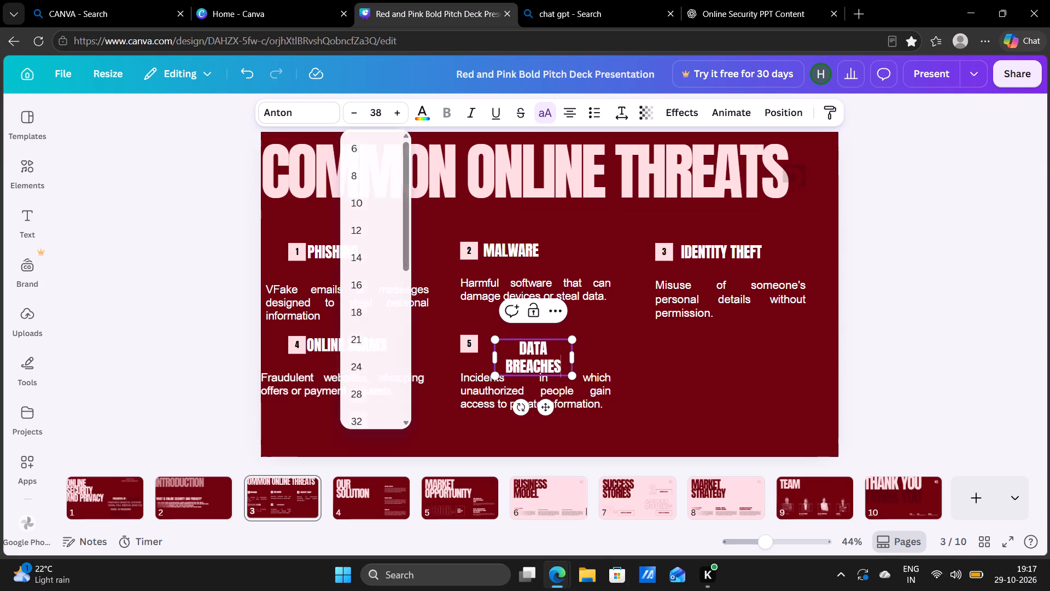
Widen the data breaches heading box to fit one line and place it directly beside the number 5 box.
double_click(570, 359)
left_click_drag(573, 357, 609, 354)
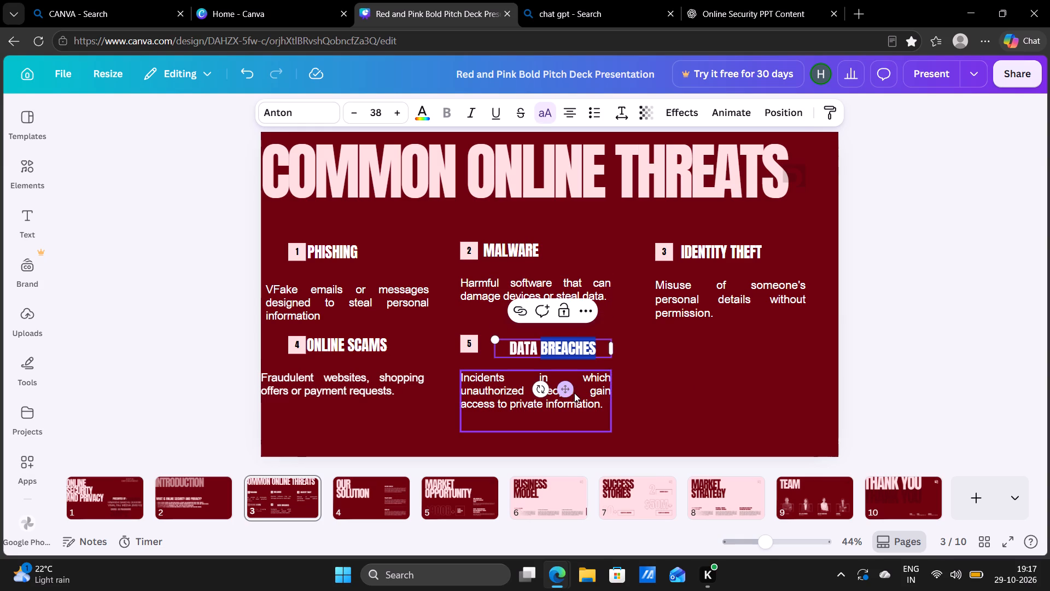
left_click(565, 389)
left_click_drag(565, 389, 547, 387)
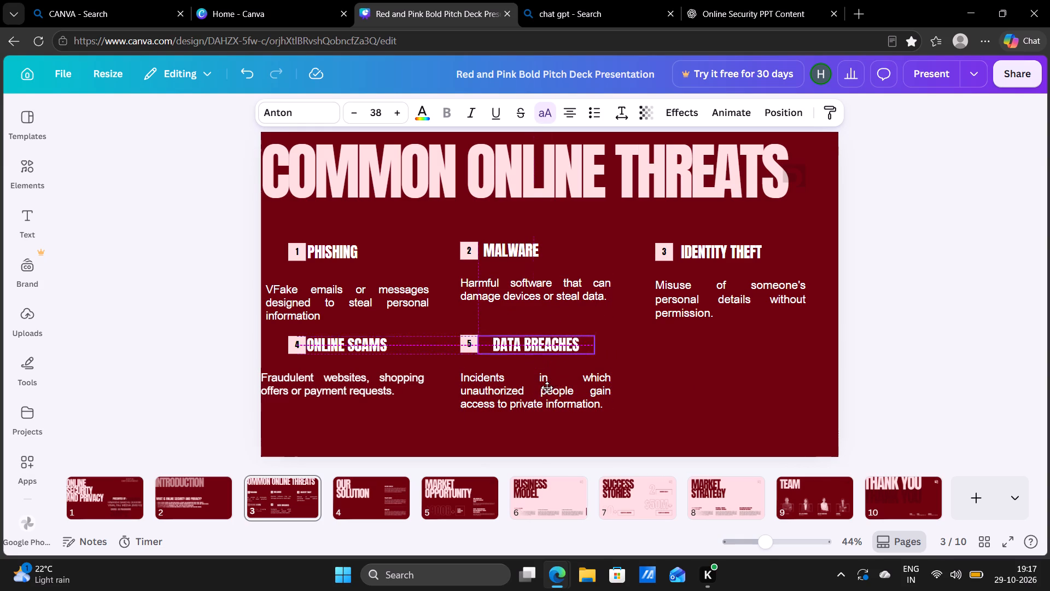
left_click_drag(547, 387, 539, 383)
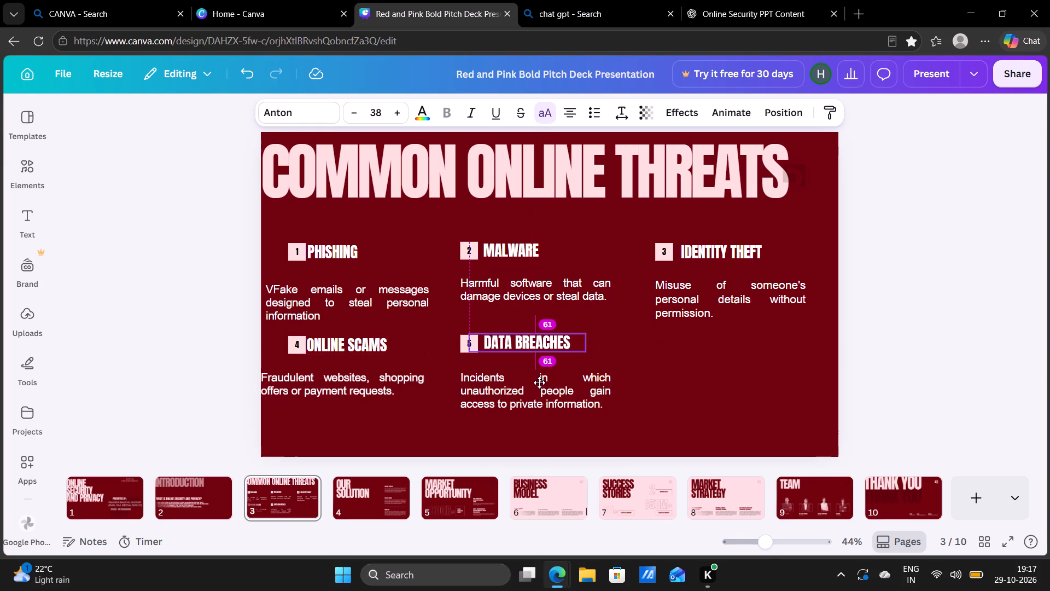
left_click_drag(539, 383, 540, 385)
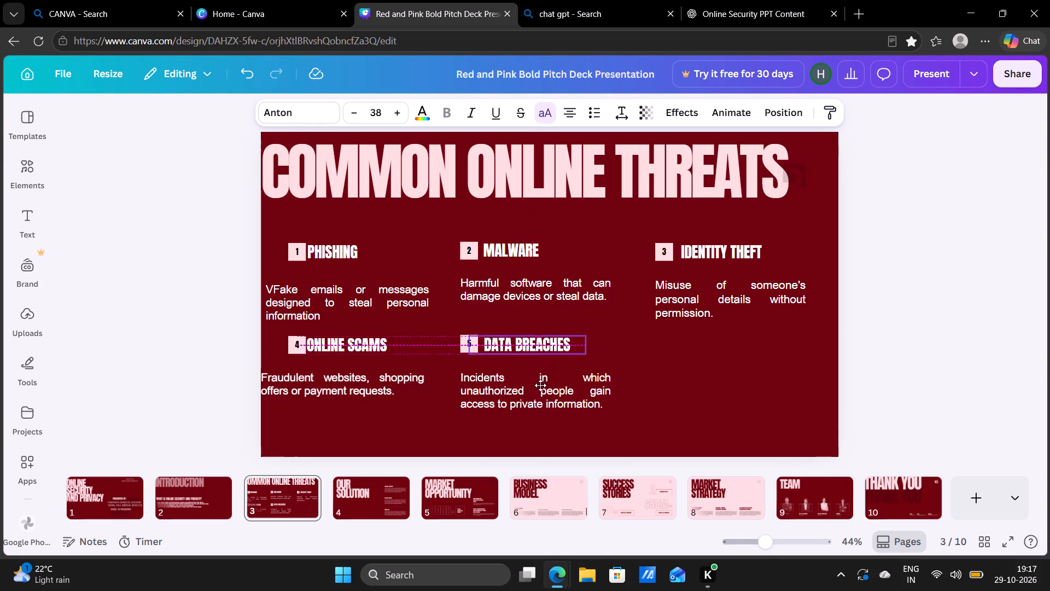
left_click_drag(540, 385, 540, 385)
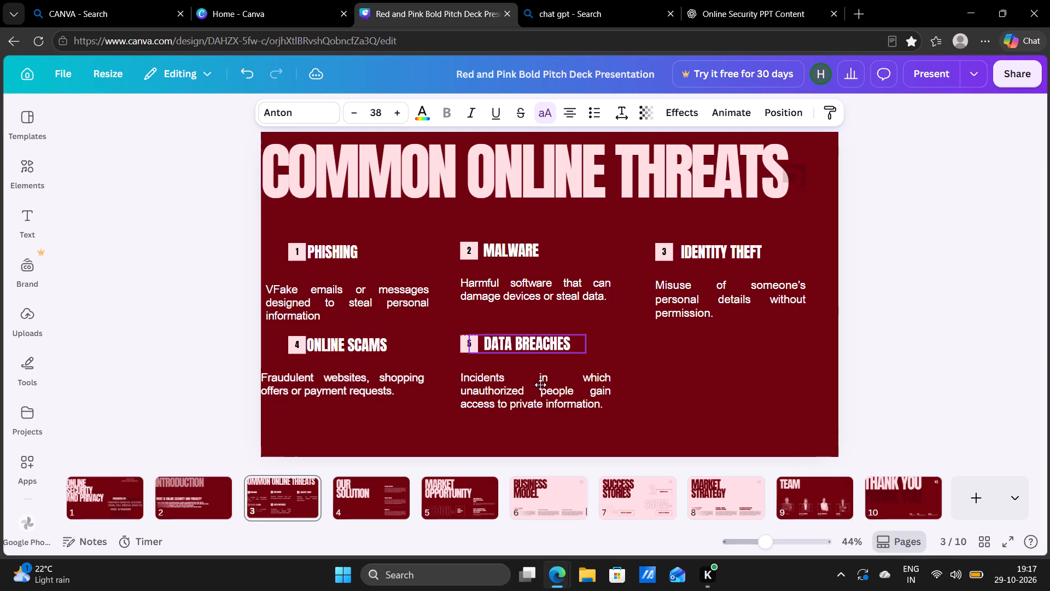
left_click_drag(540, 385, 541, 385)
left_click(679, 357)
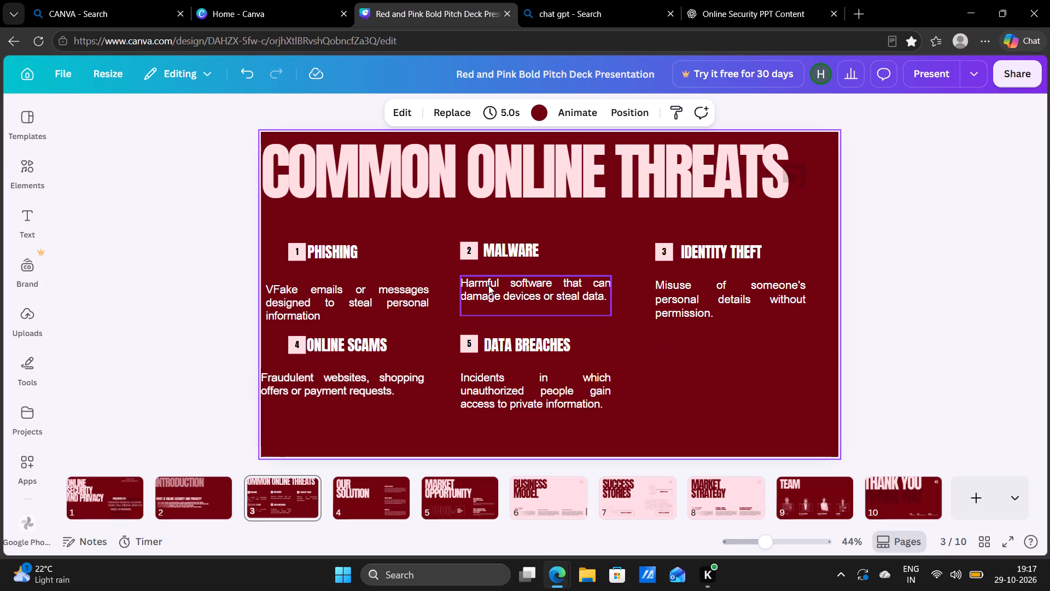
double_click(349, 184)
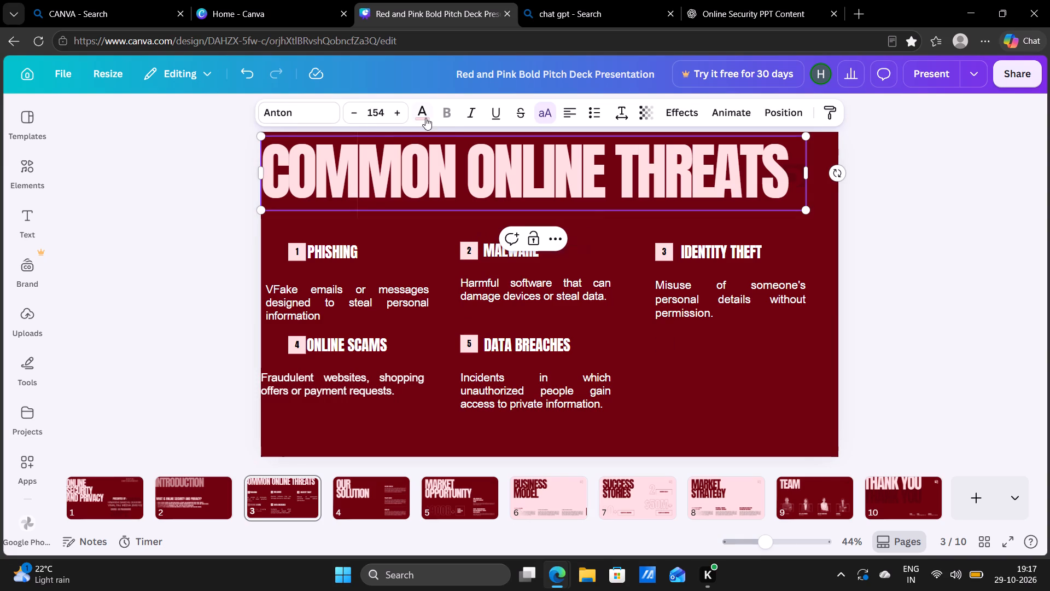
left_click(423, 114)
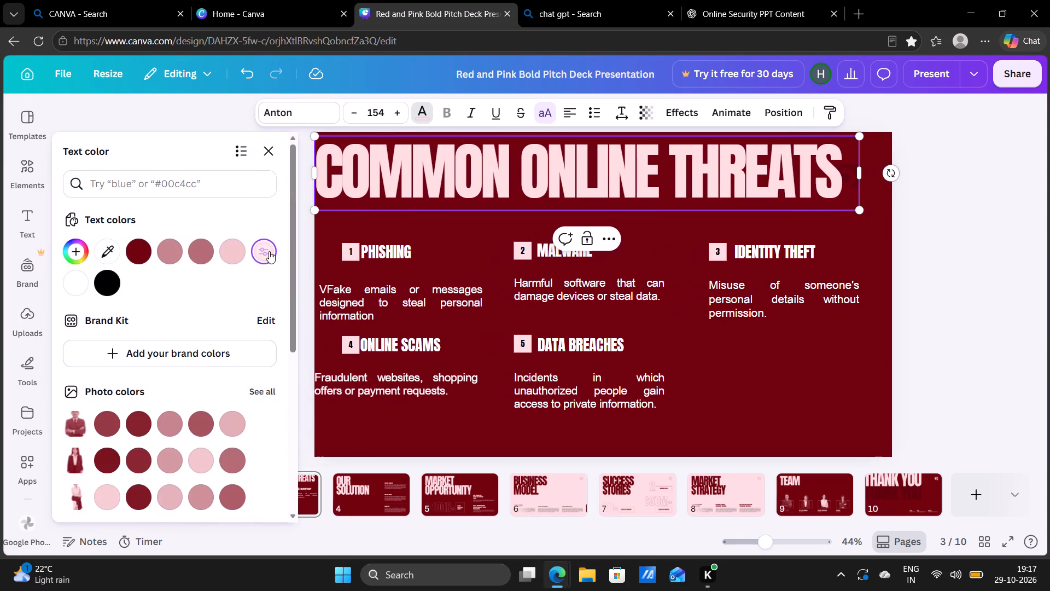
left_click(196, 246)
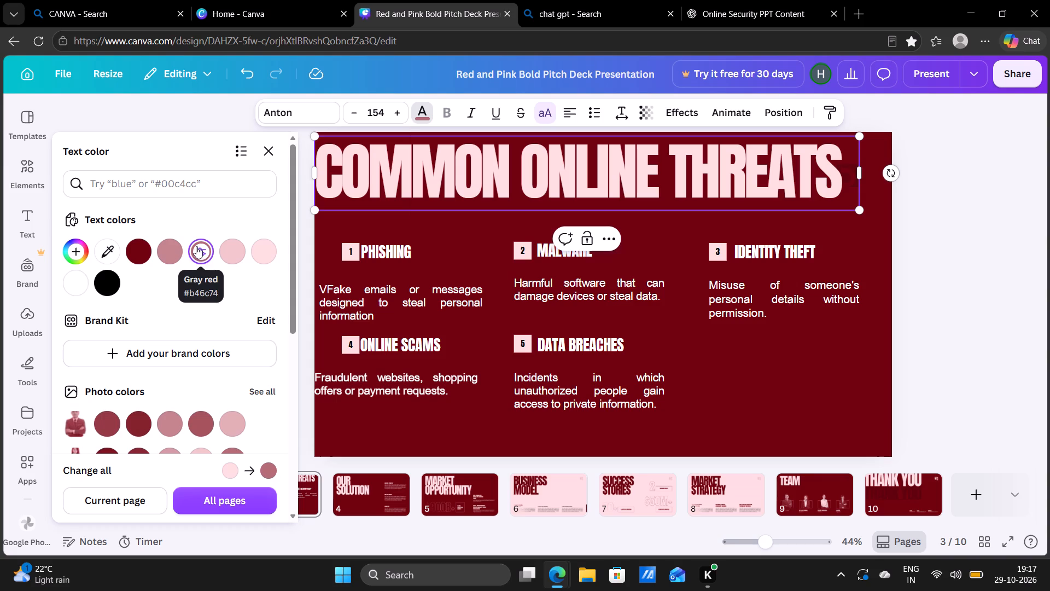
double_click(341, 168)
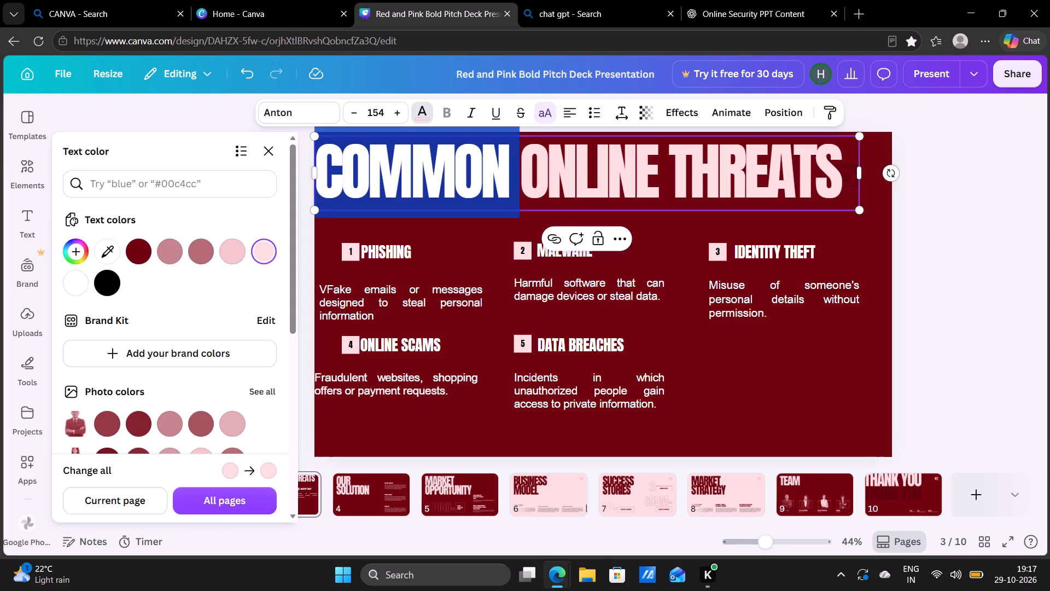
left_click(366, 165)
left_click_drag(366, 165, 615, 187)
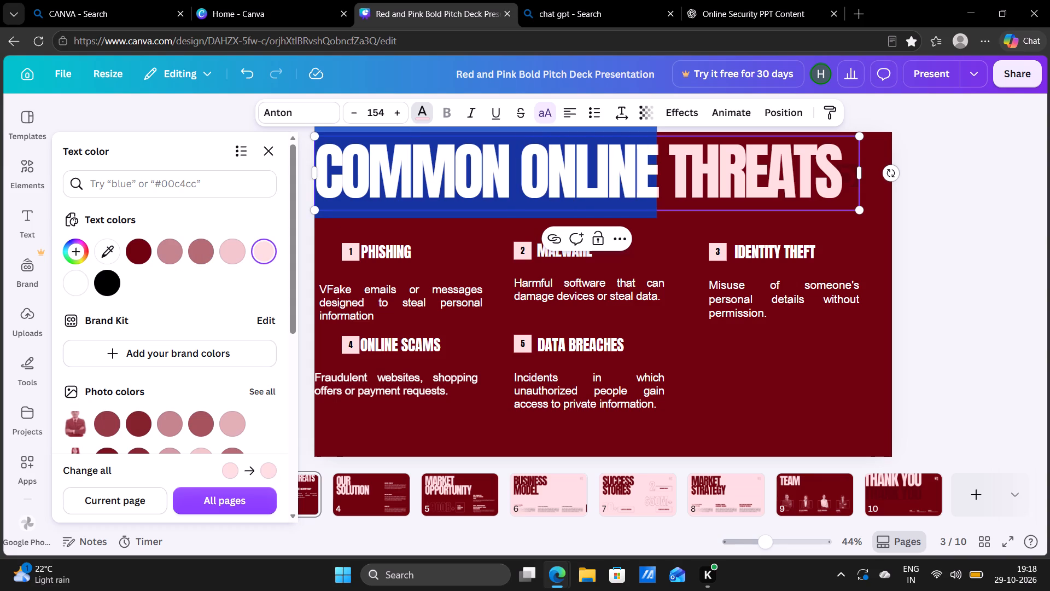
left_click(386, 167)
left_click(332, 182)
left_click_drag(332, 182, 336, 182)
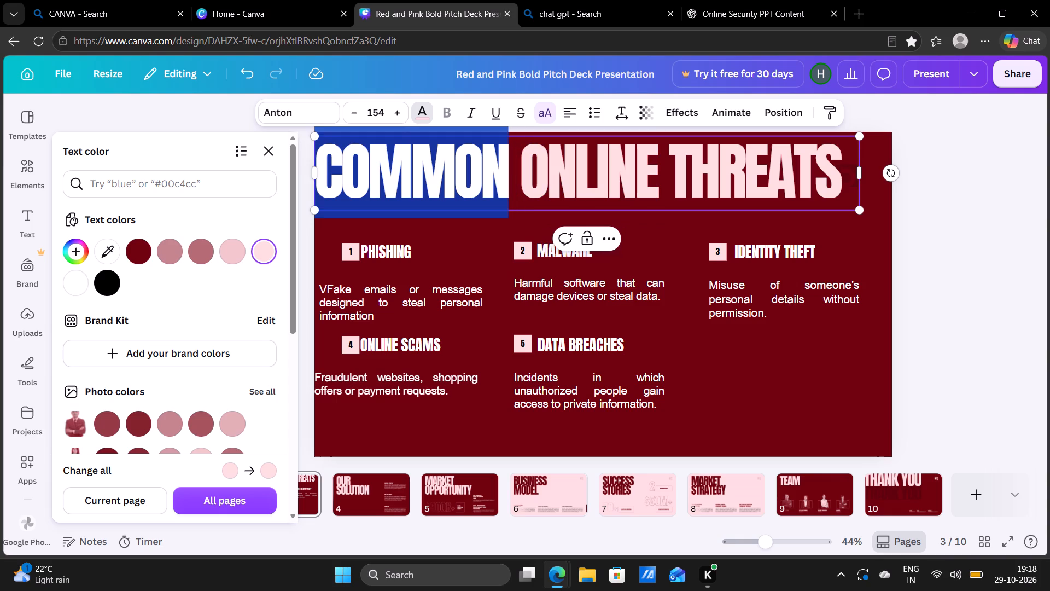
left_click_drag(336, 182, 740, 172)
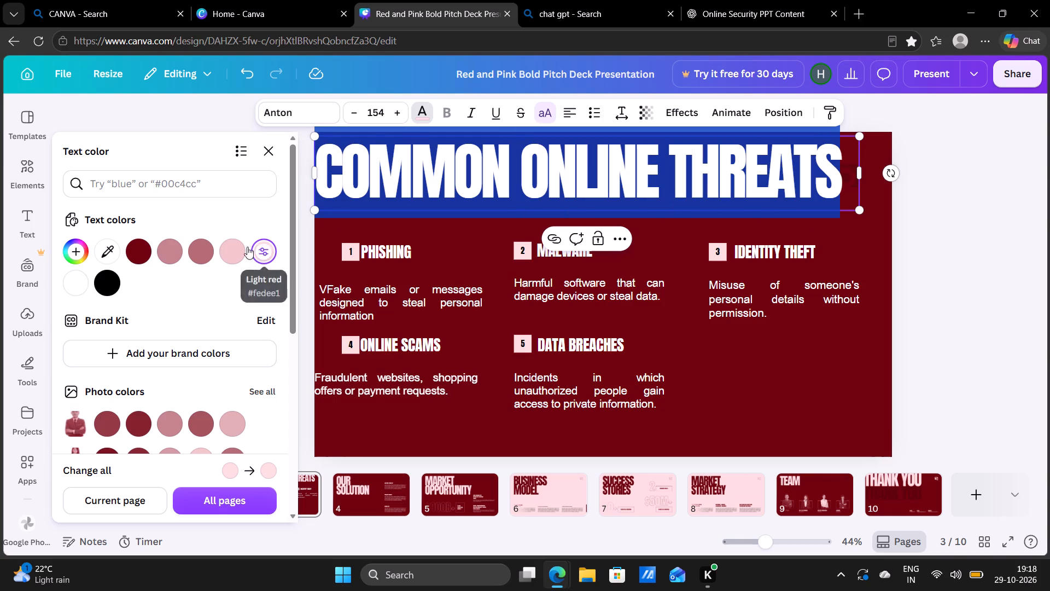
left_click(197, 248)
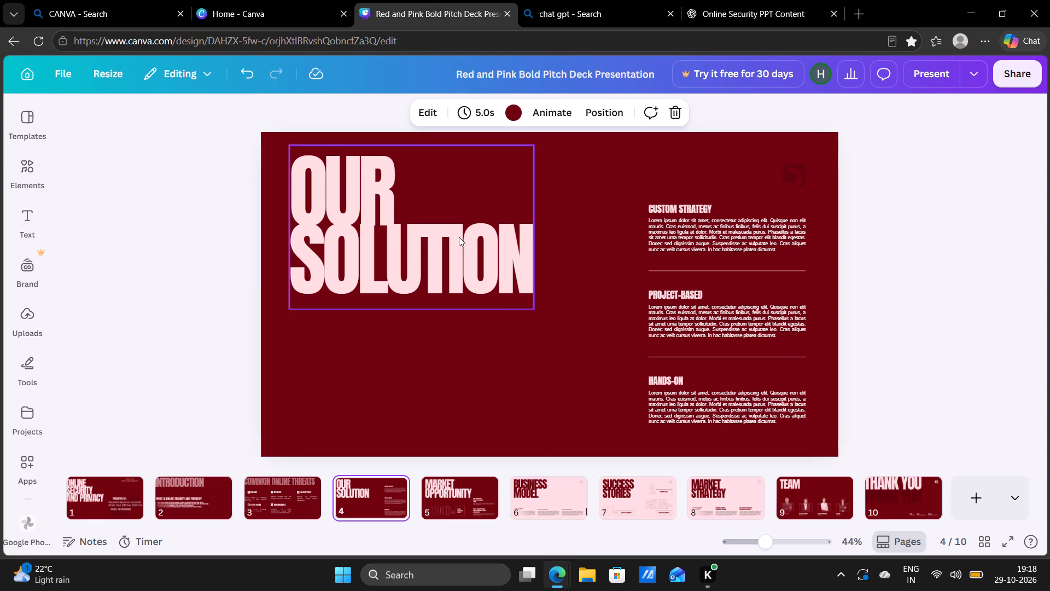
double_click(459, 237)
key("BackSpace")
type("impo")
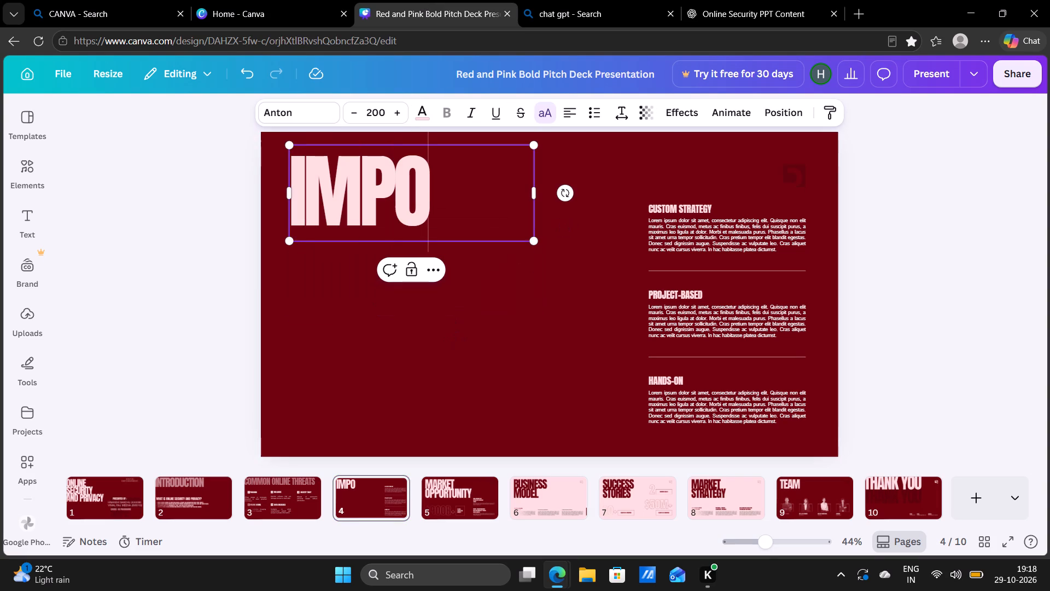
type("rtance")
key("space")
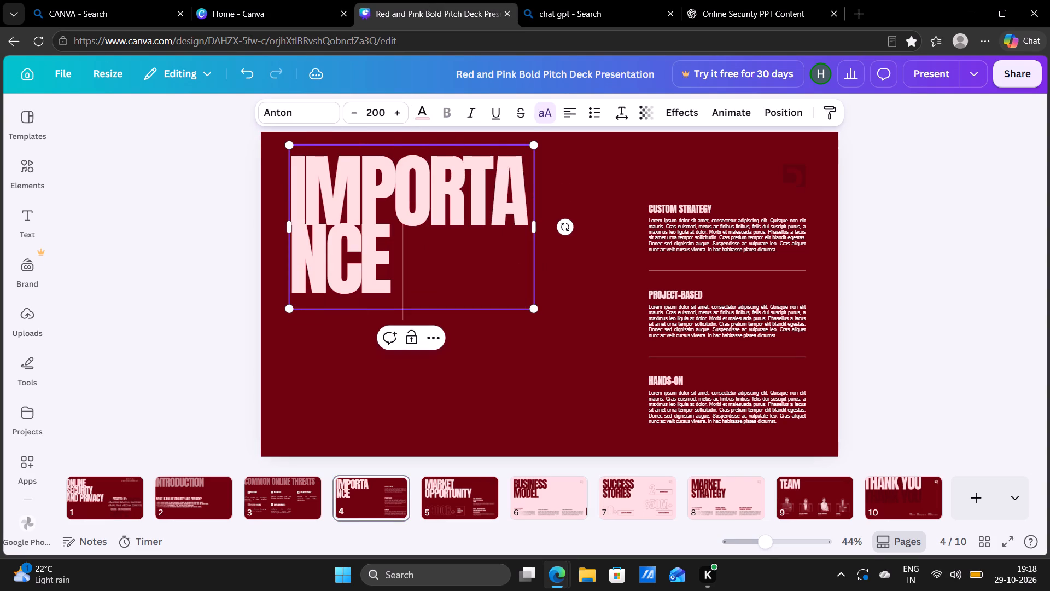
type("of")
key("space")
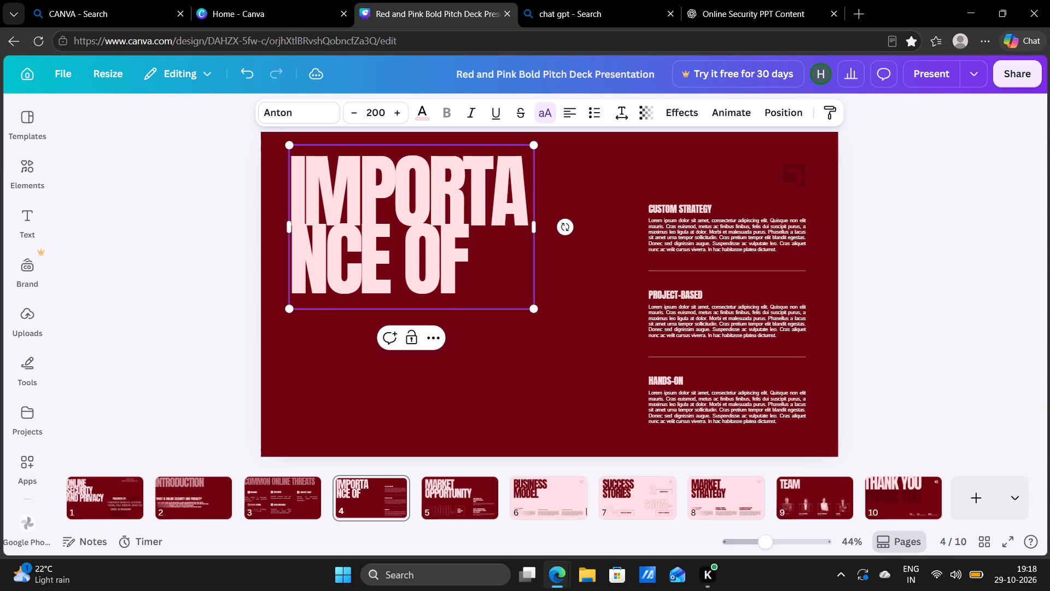
key("BackSpace")
key("BackSpace")
key("BackSpace")
type("of online privan")
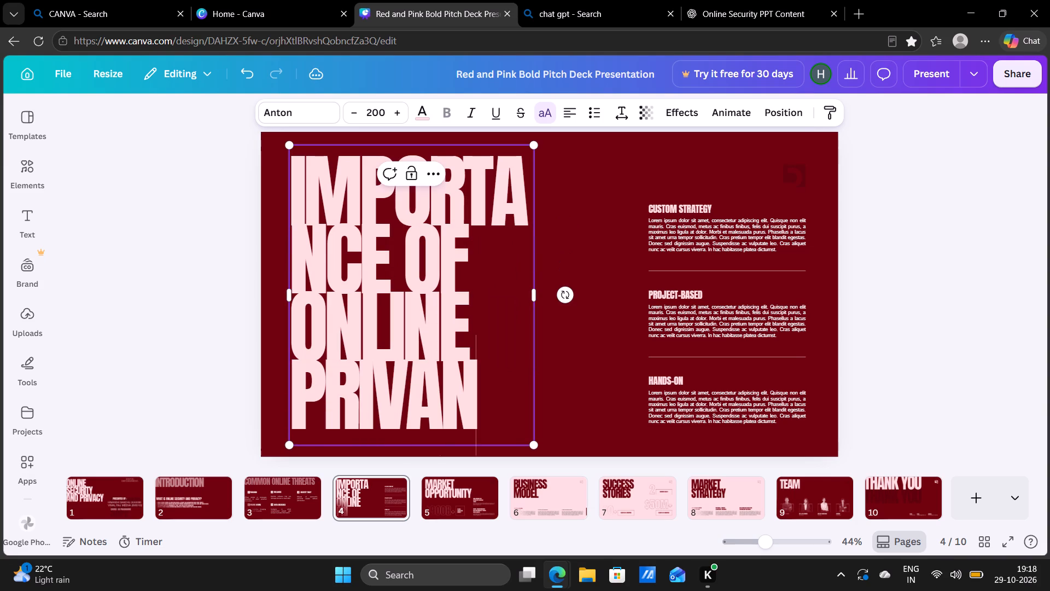
key("BackSpace")
type("cy")
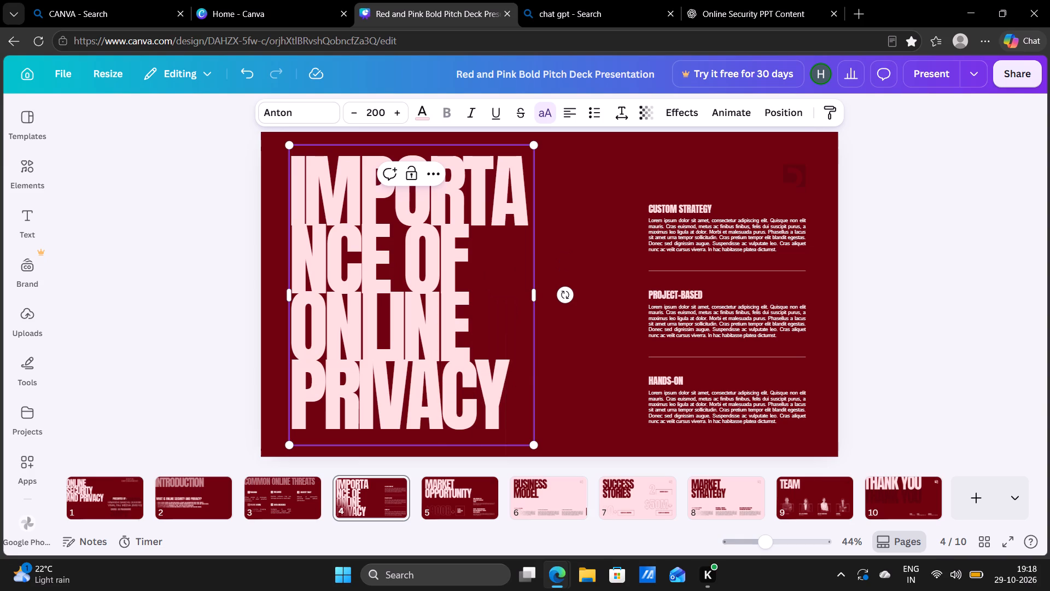
Set the font size of the Importance of Online Privacy title to 100.
double_click(383, 117)
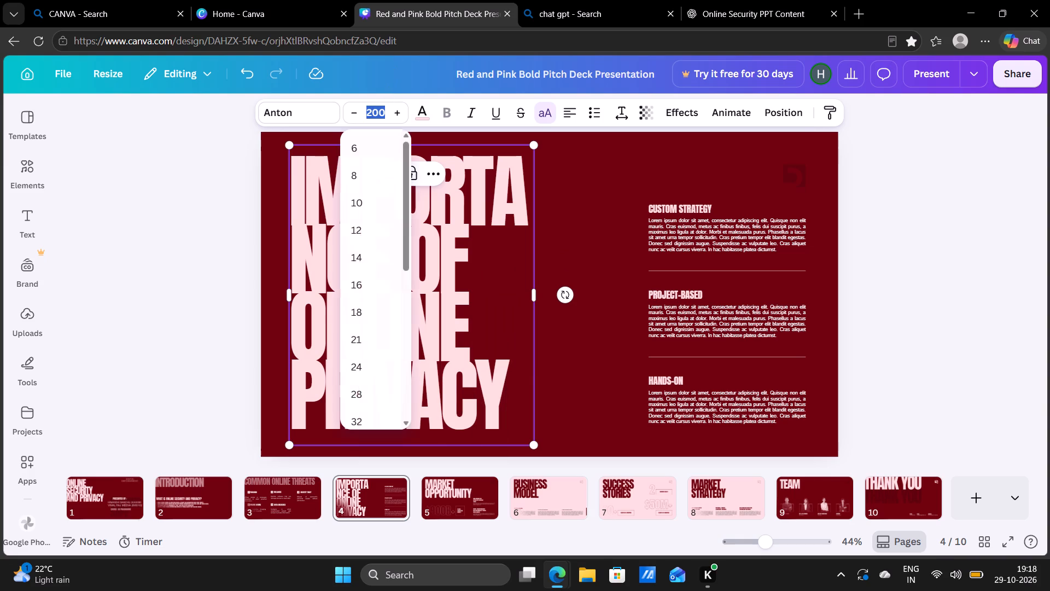
type("100")
key("Return")
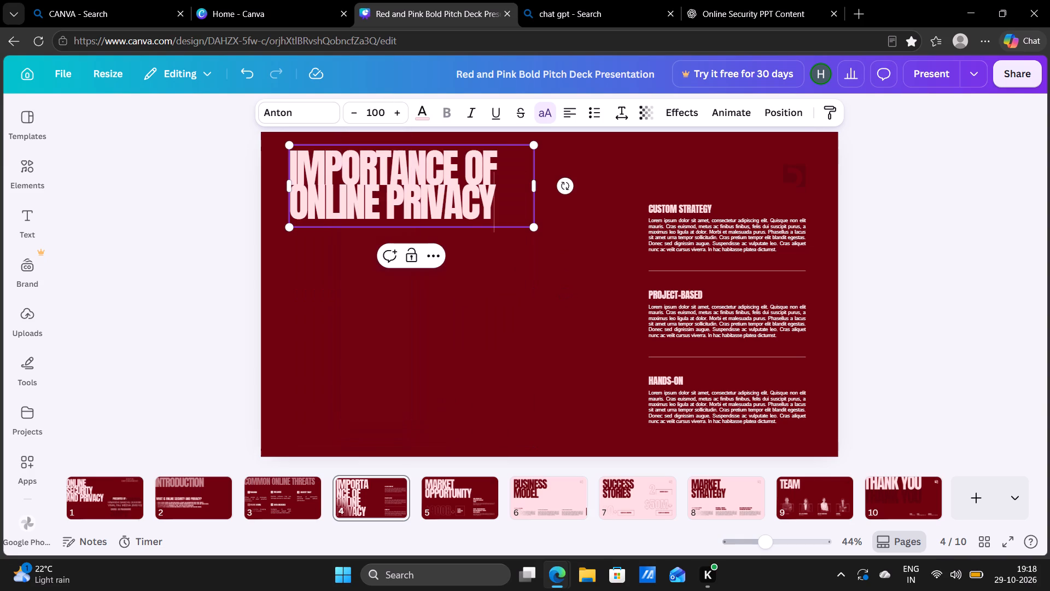
Move the page 4 title against the slide's left edge near the top and widen its box to about 1,509 so it fits one line.
left_click(533, 192)
left_click_drag(533, 192, 499, 183)
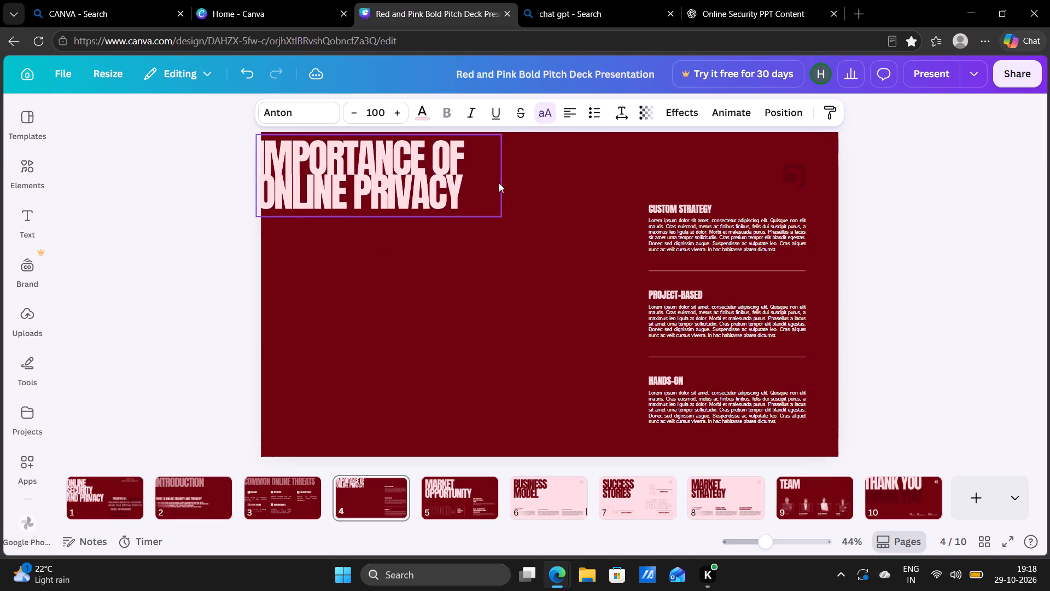
left_click_drag(499, 183, 505, 189)
double_click(505, 184)
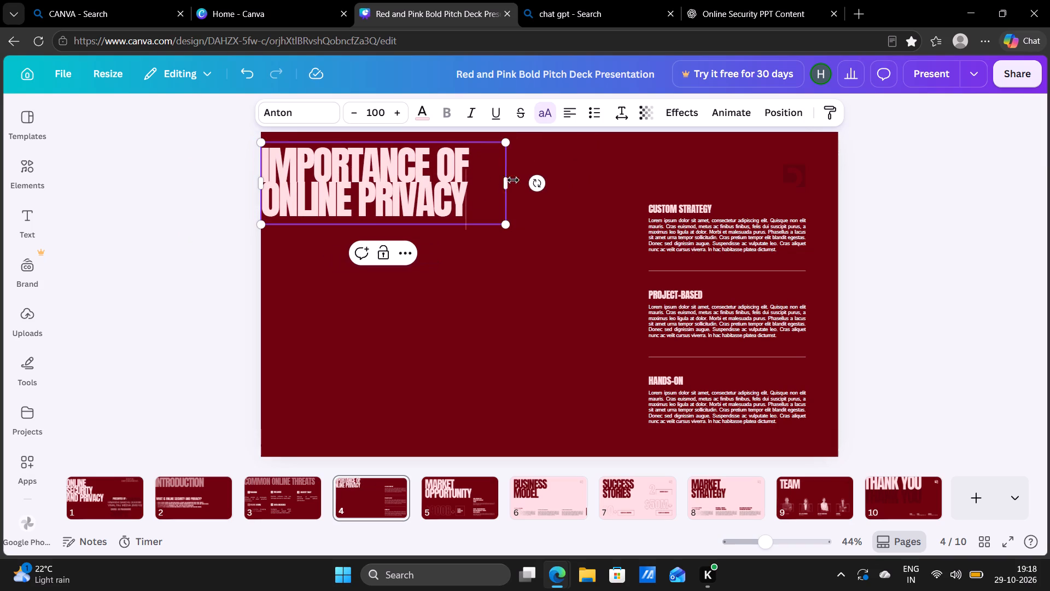
left_click(509, 183)
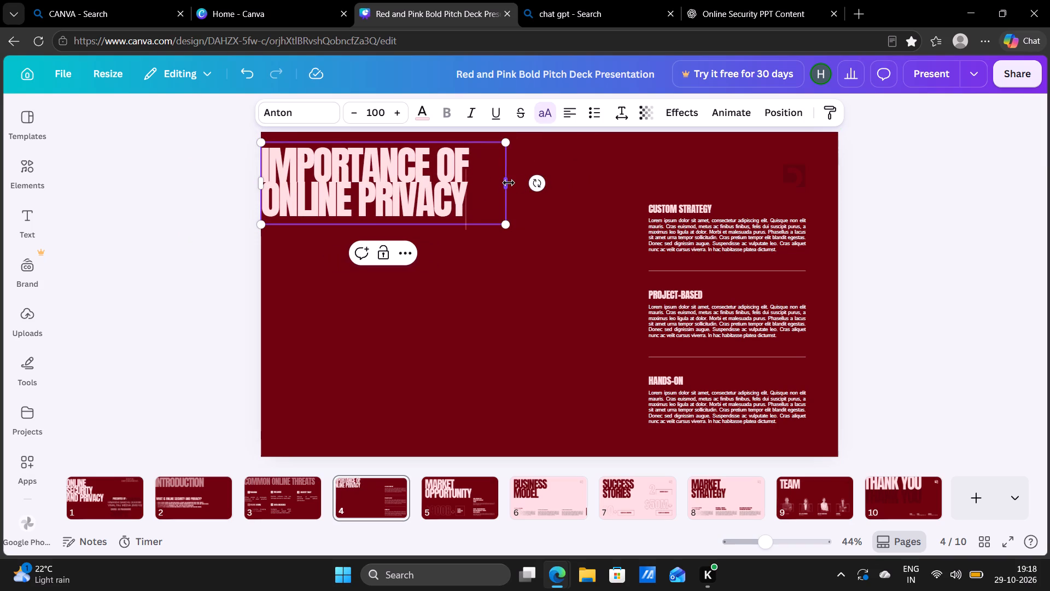
left_click_drag(509, 183, 718, 173)
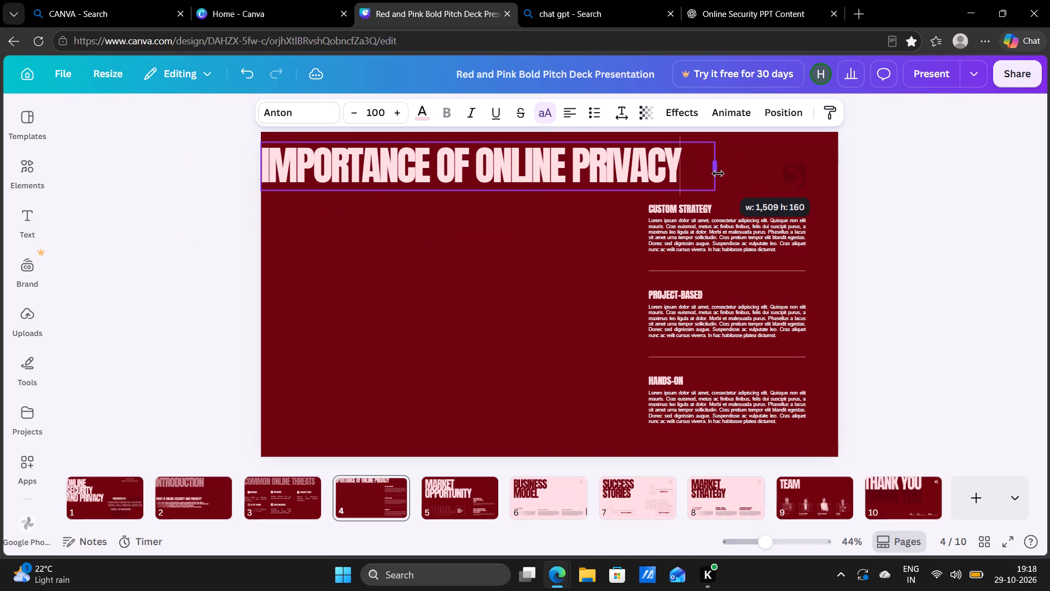
Scale up the Importance of Online Privacy title on page 4 and set its font size to 150.
left_click(713, 193)
left_click_drag(713, 193, 732, 240)
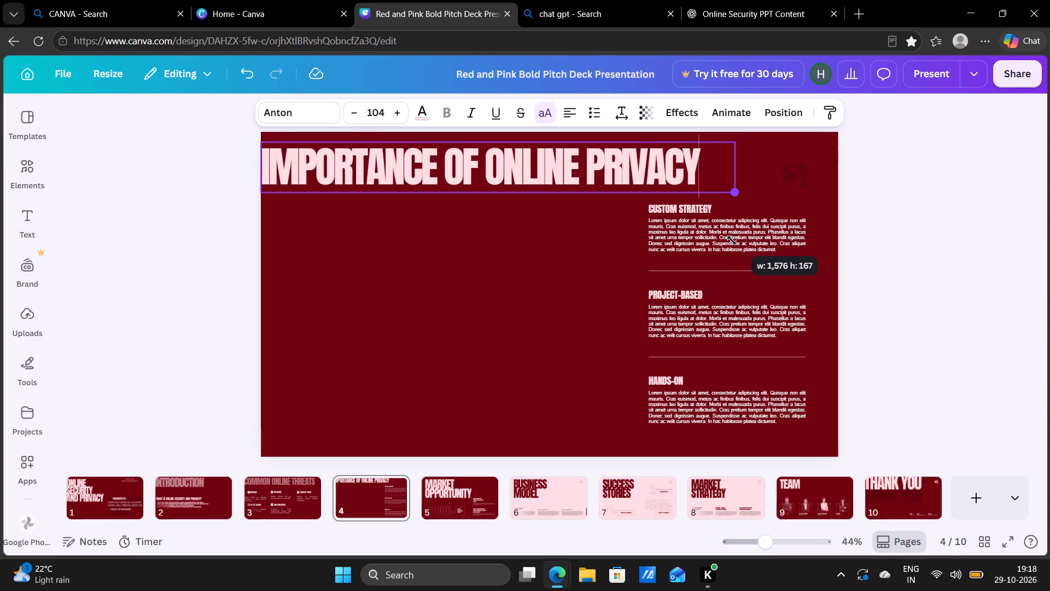
left_click_drag(732, 240, 734, 336)
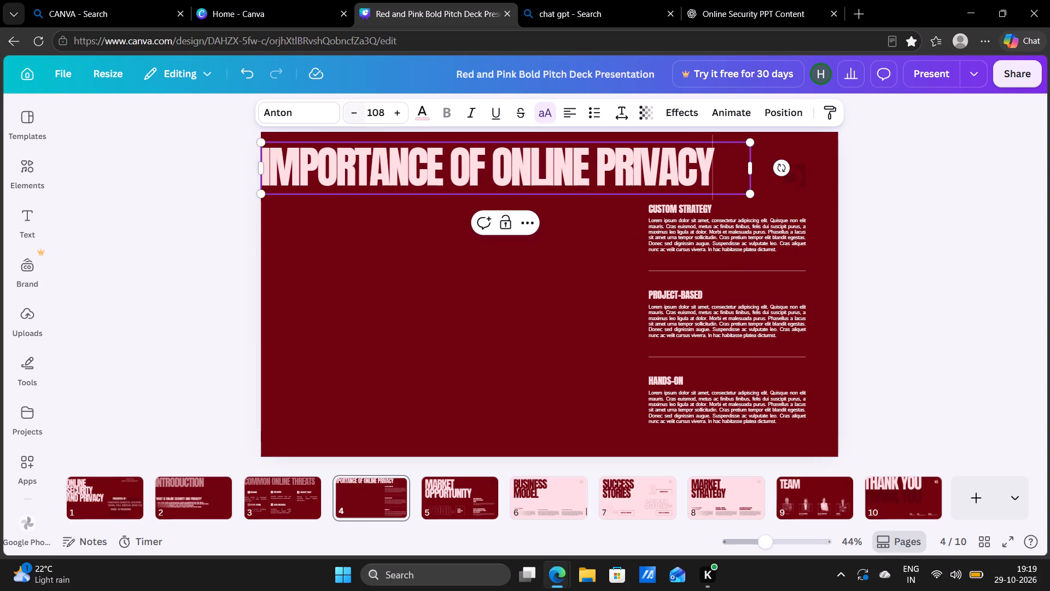
double_click(385, 111)
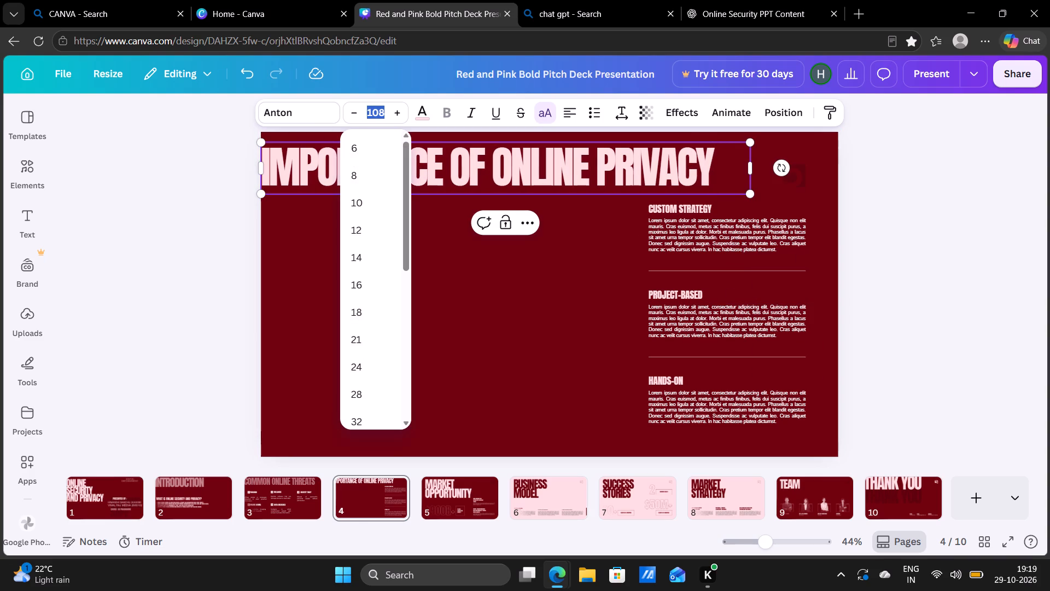
type("15")
key("0")
key("Return")
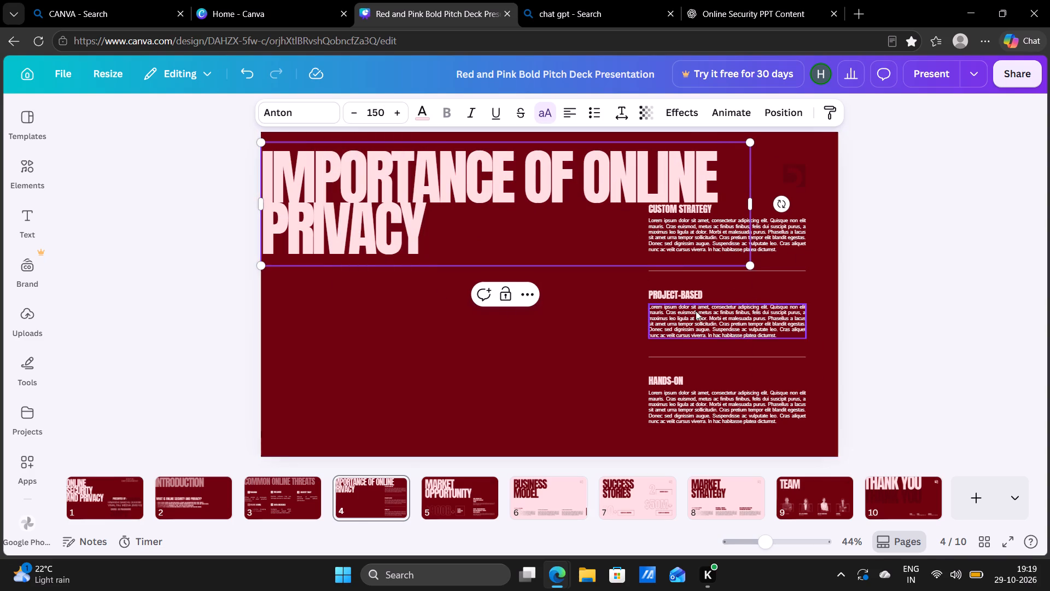
left_click(594, 300)
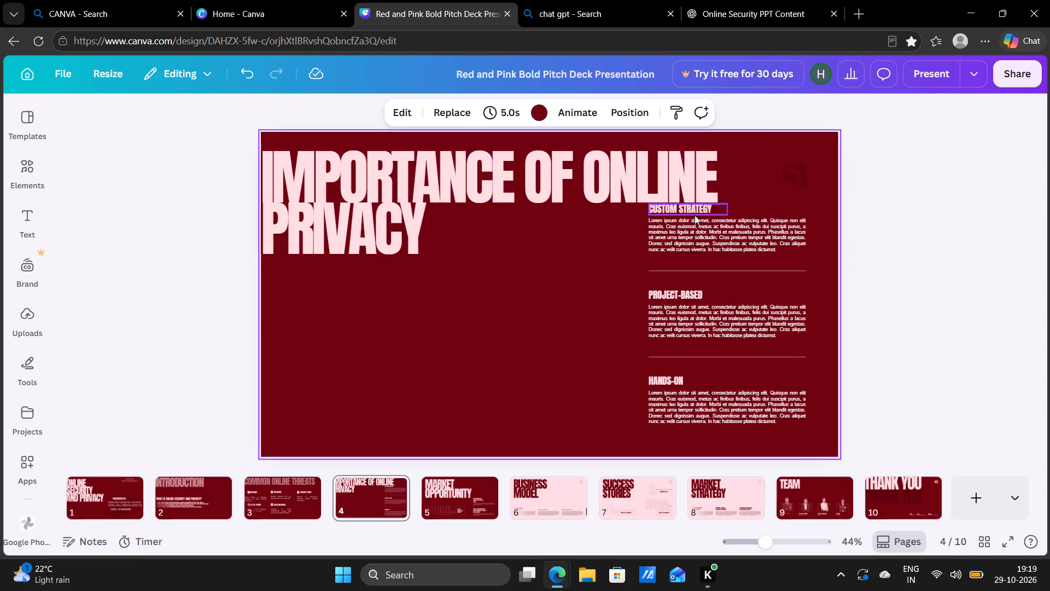
Delete the Custom Strategy and Project-Based headings, their placeholder paragraphs and both divider lines from page 4.
double_click(687, 208)
key("BackSpace")
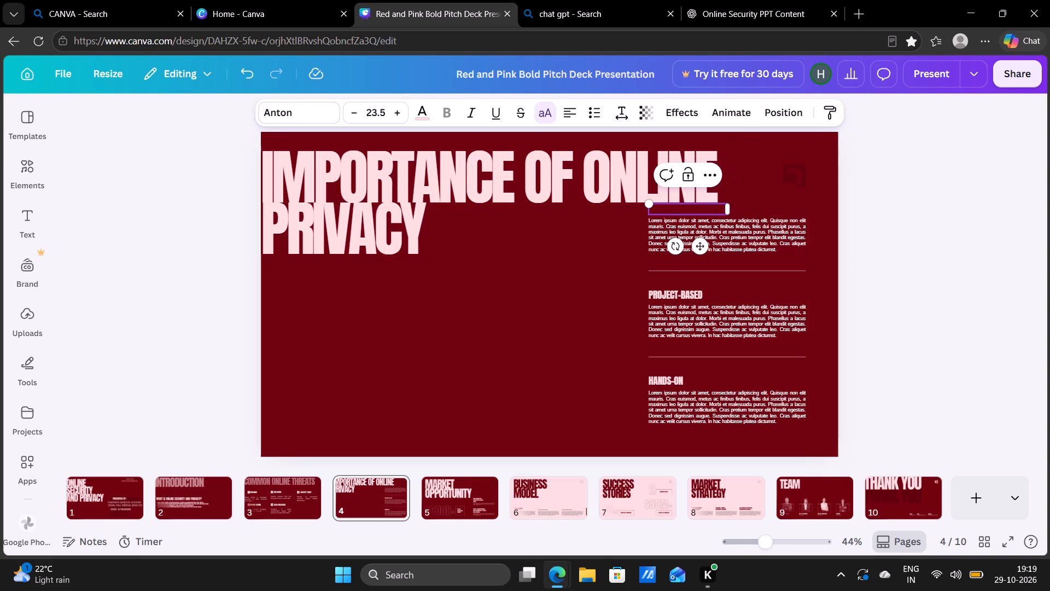
double_click(760, 222)
key("BackSpace")
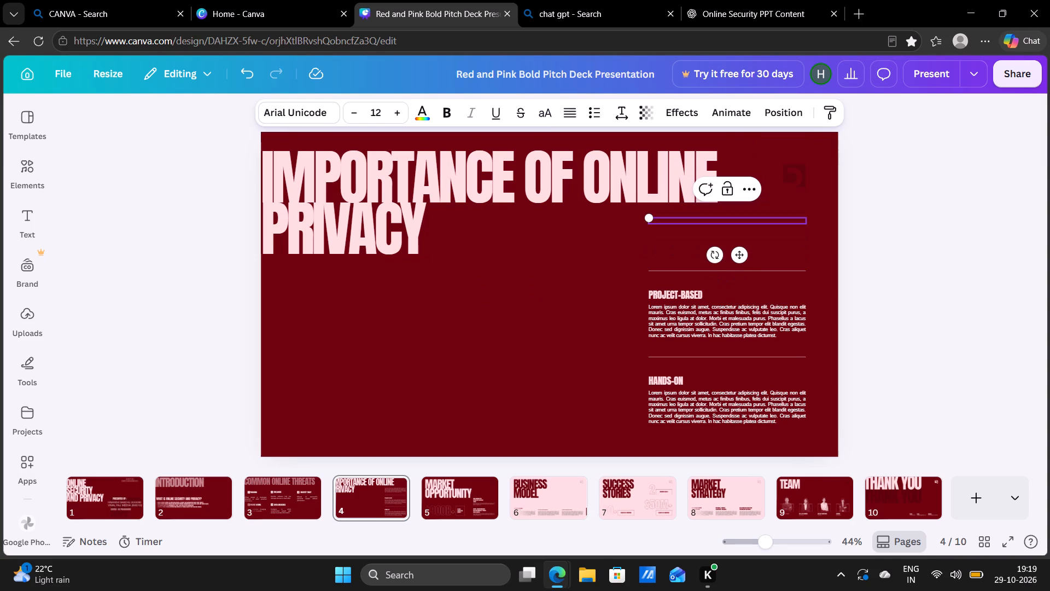
left_click(674, 274)
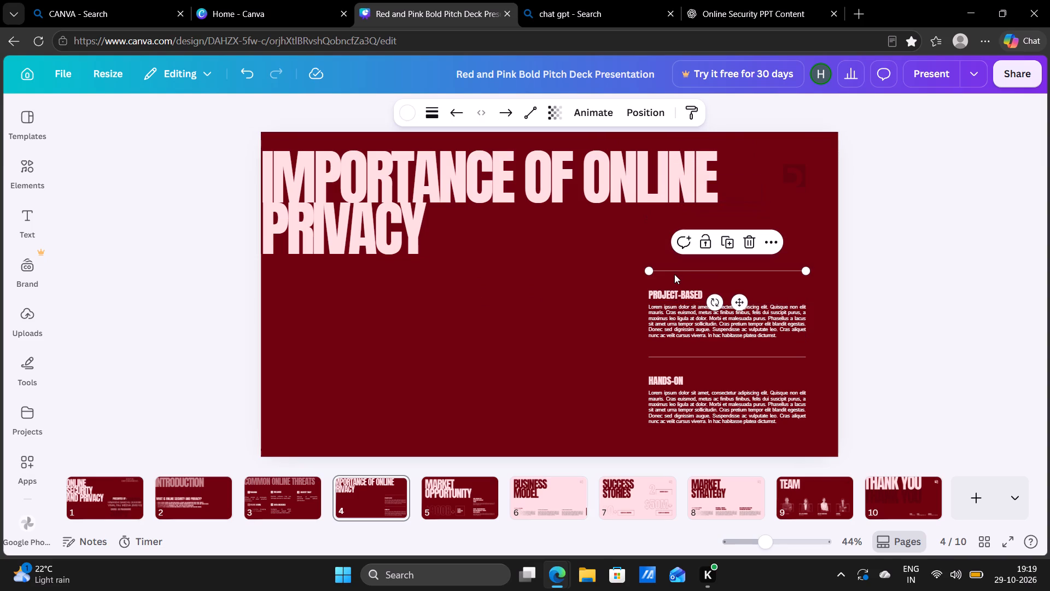
key("BackSpace")
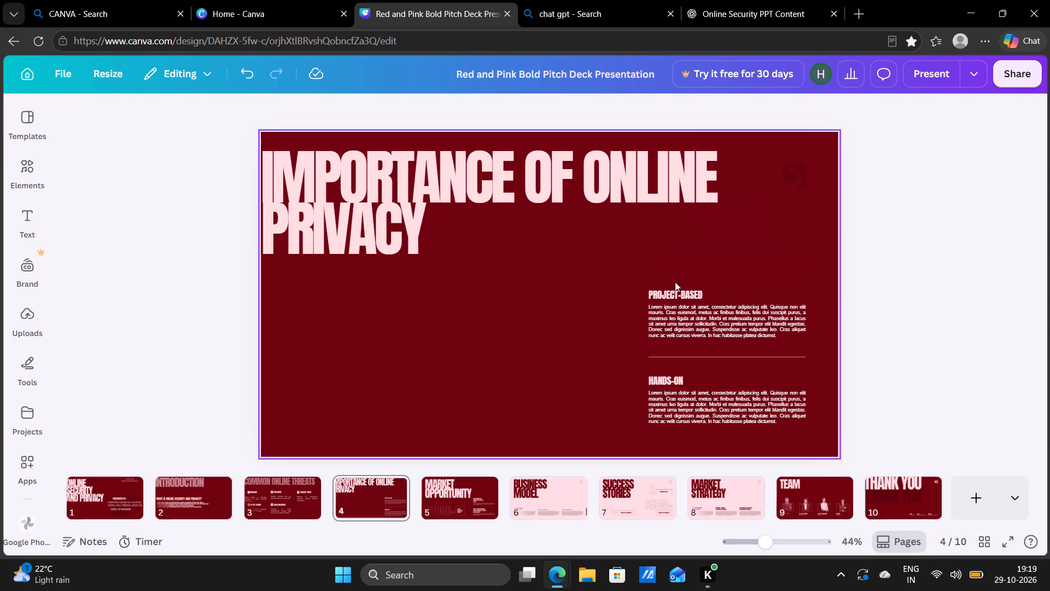
left_click(676, 293)
key("BackSpace")
left_click(695, 323)
key("BackSpace")
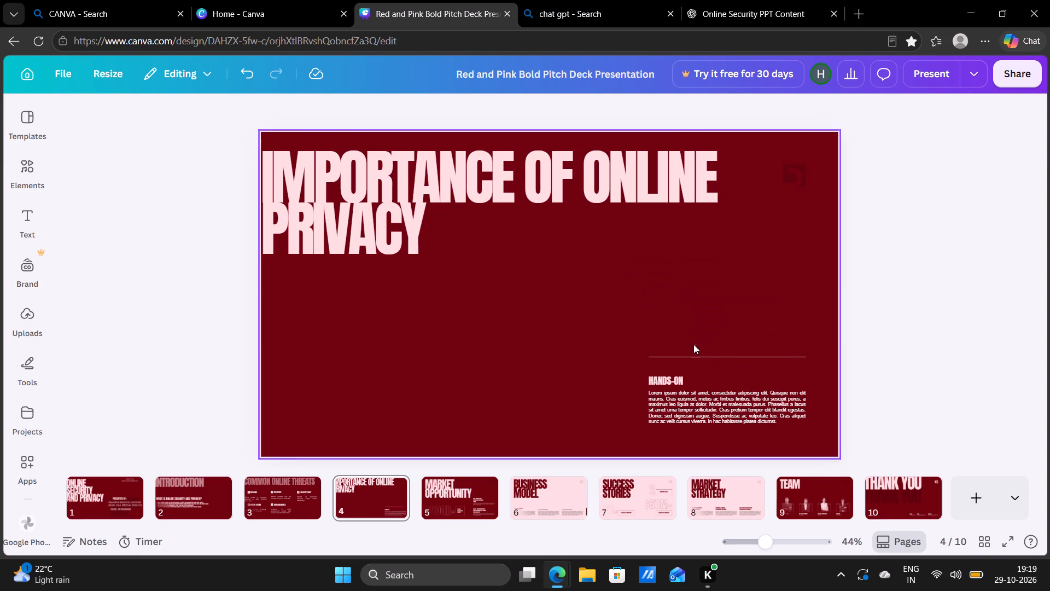
left_click(692, 357)
key("BackSpace")
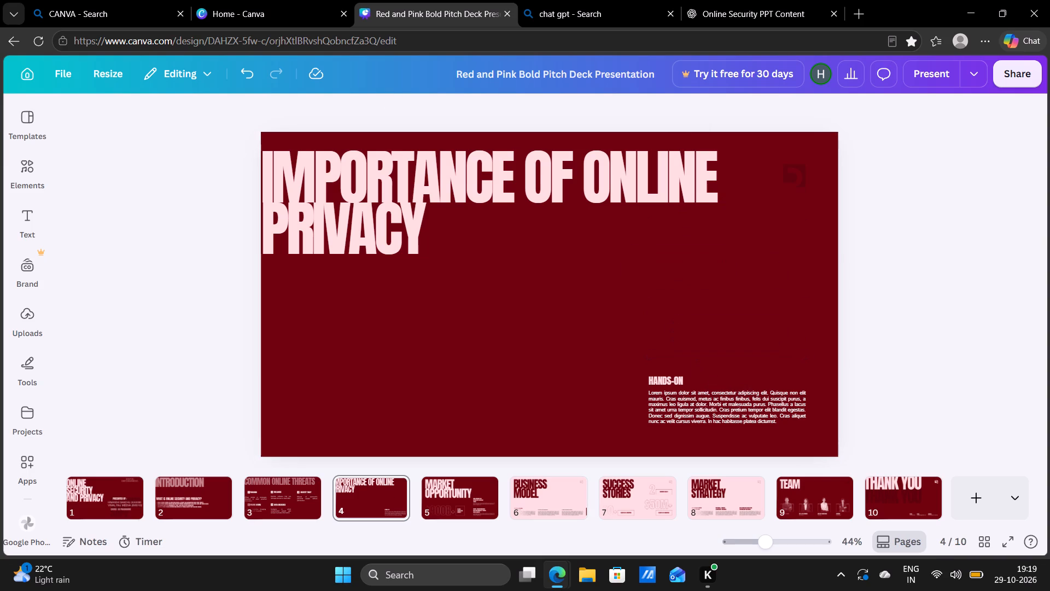
Move the Hands-On heading to just below the word Privacy in the page 4 title.
left_click(654, 381)
left_click(654, 381)
left_click_drag(654, 381, 391, 315)
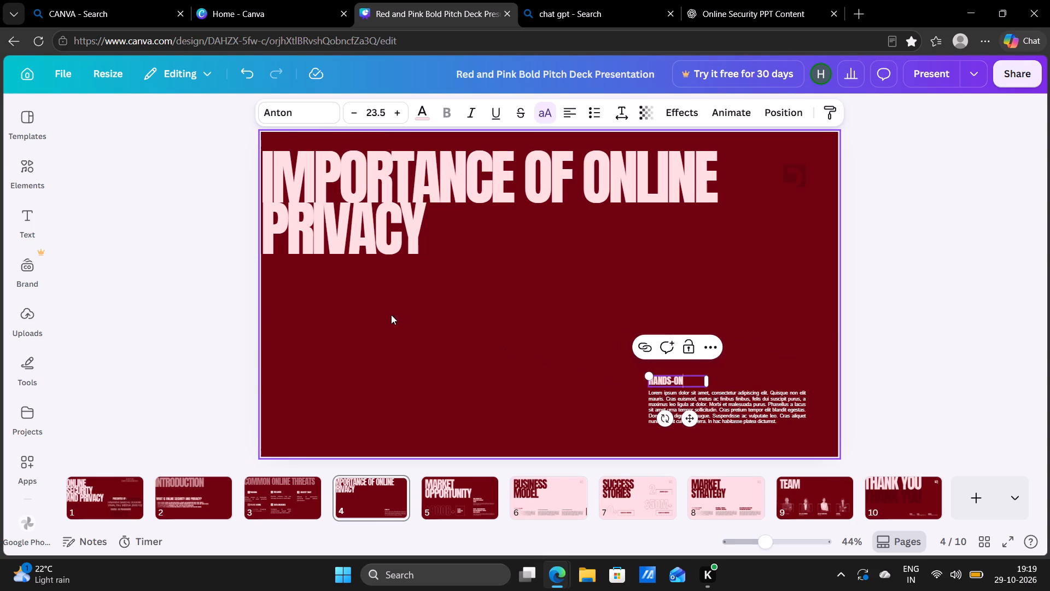
left_click_drag(391, 315, 574, 383)
left_click(574, 383)
left_click_drag(574, 383, 673, 380)
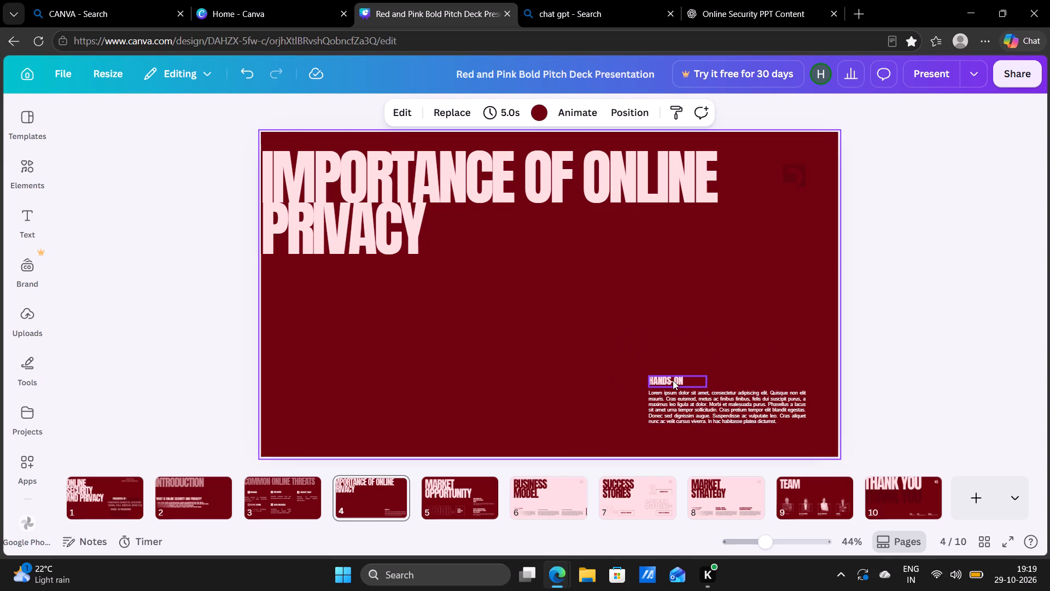
double_click(673, 380)
left_click(691, 420)
left_click_drag(691, 420, 488, 368)
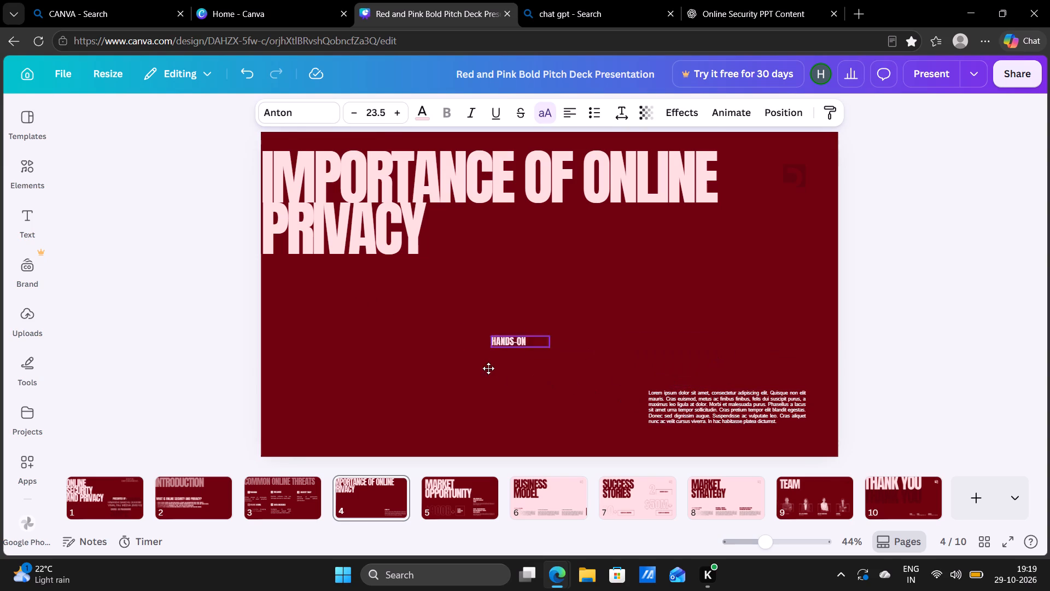
left_click_drag(488, 368, 389, 320)
double_click(759, 414)
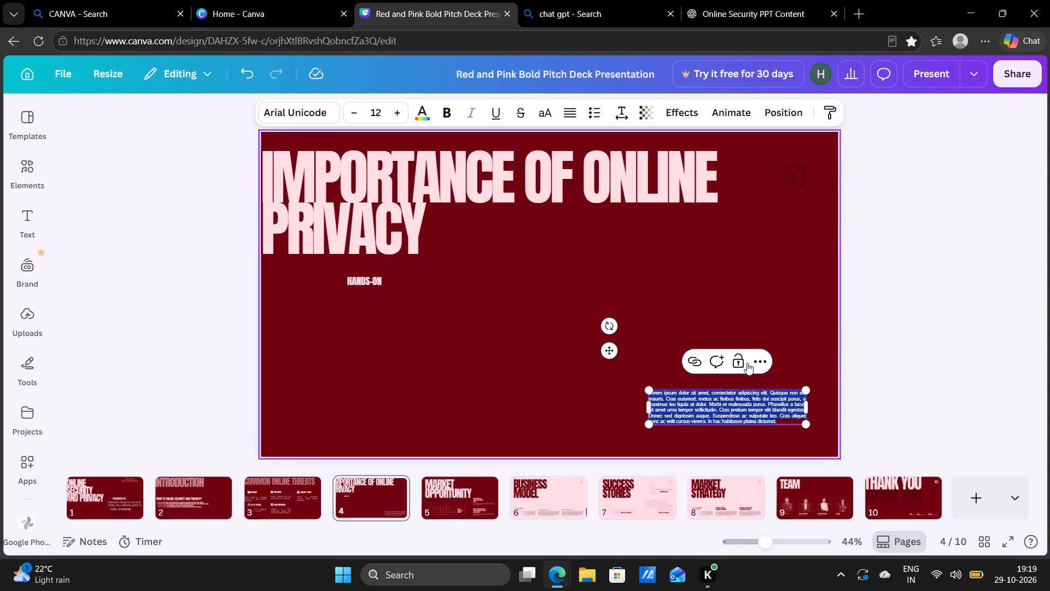
left_click(606, 355)
left_click_drag(606, 355, 428, 361)
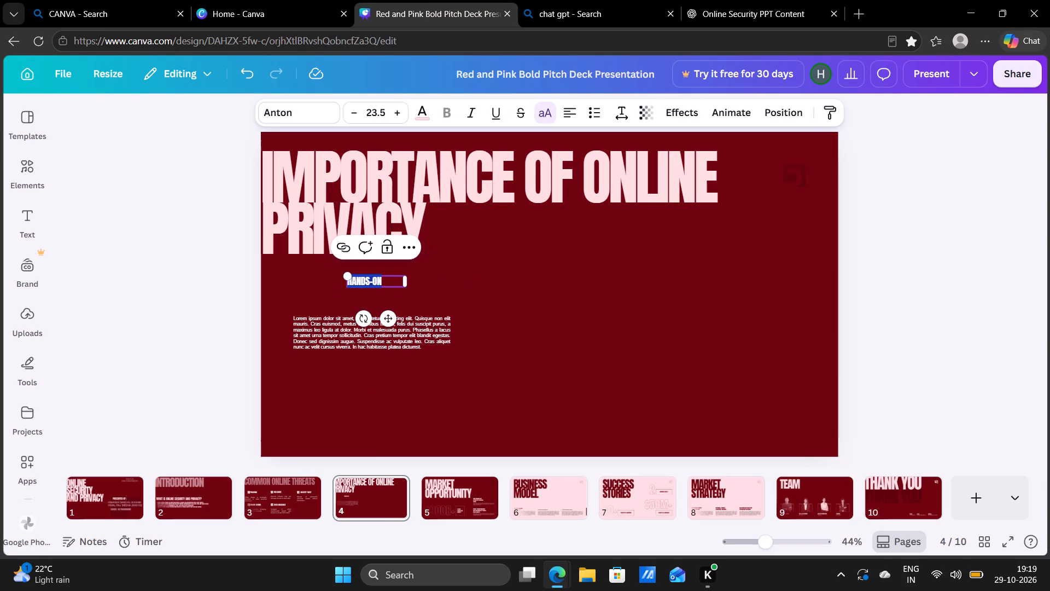
key("BackSpace")
key("ctrl+v")
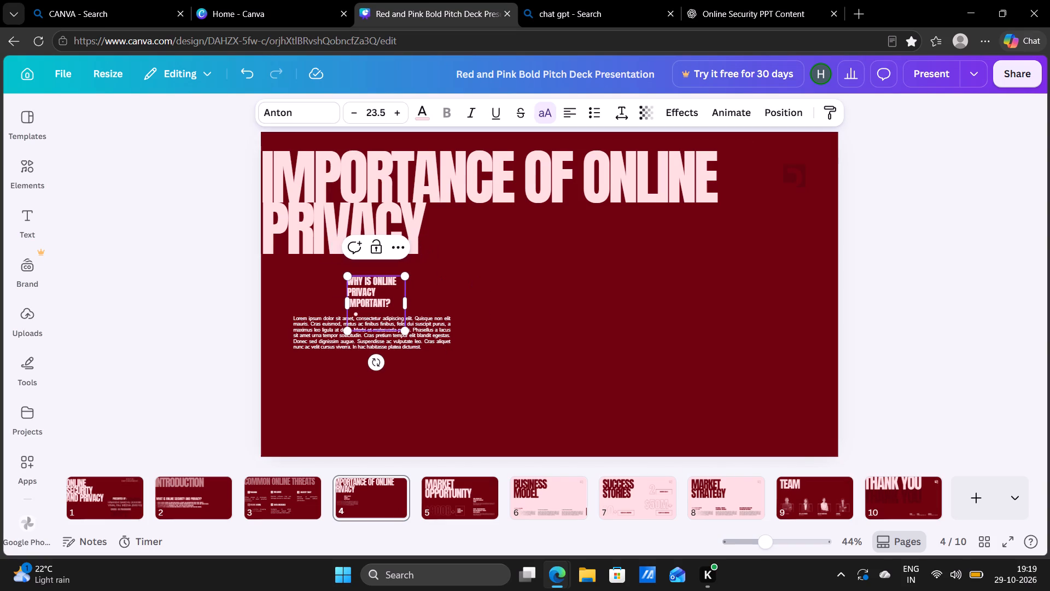
Move the "Why Is Online Privacy Important?" heading up just beneath the title and widen its box so the question fits one line.
left_click(405, 305)
left_click_drag(405, 305, 387, 306)
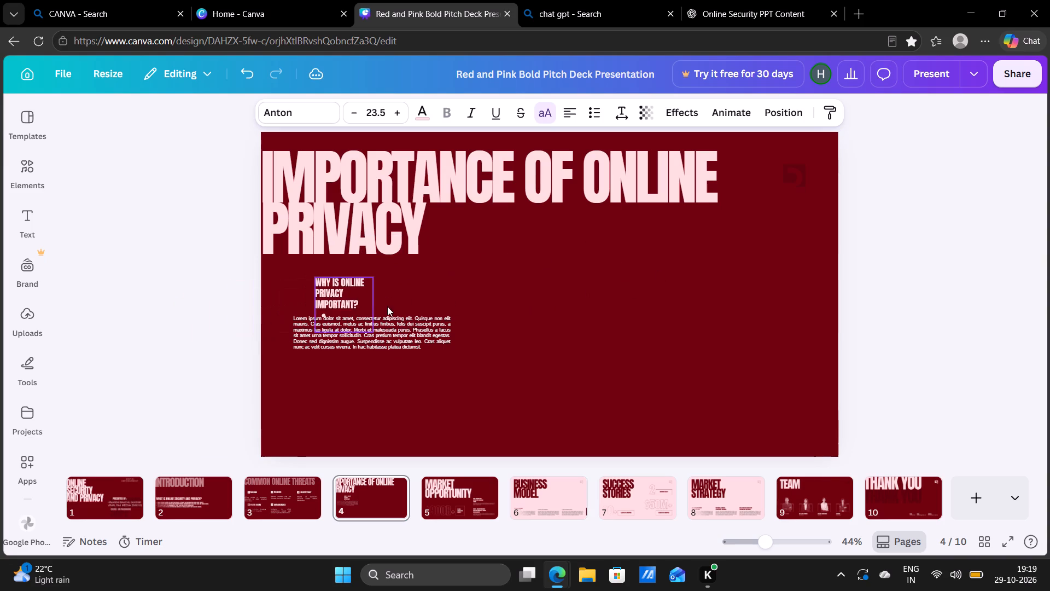
left_click_drag(387, 306, 400, 294)
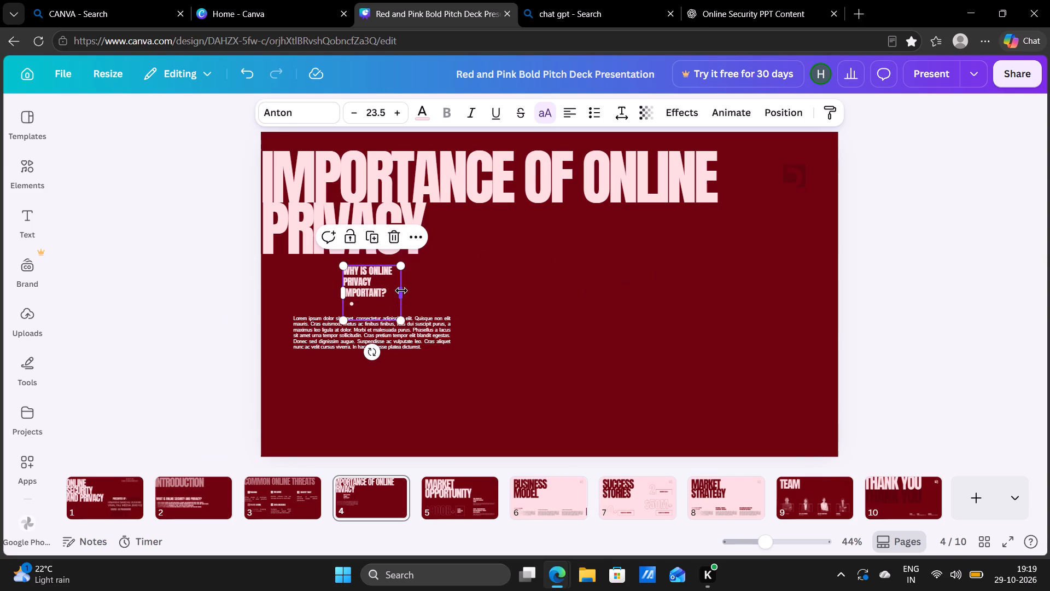
left_click(401, 291)
left_click_drag(401, 291, 680, 280)
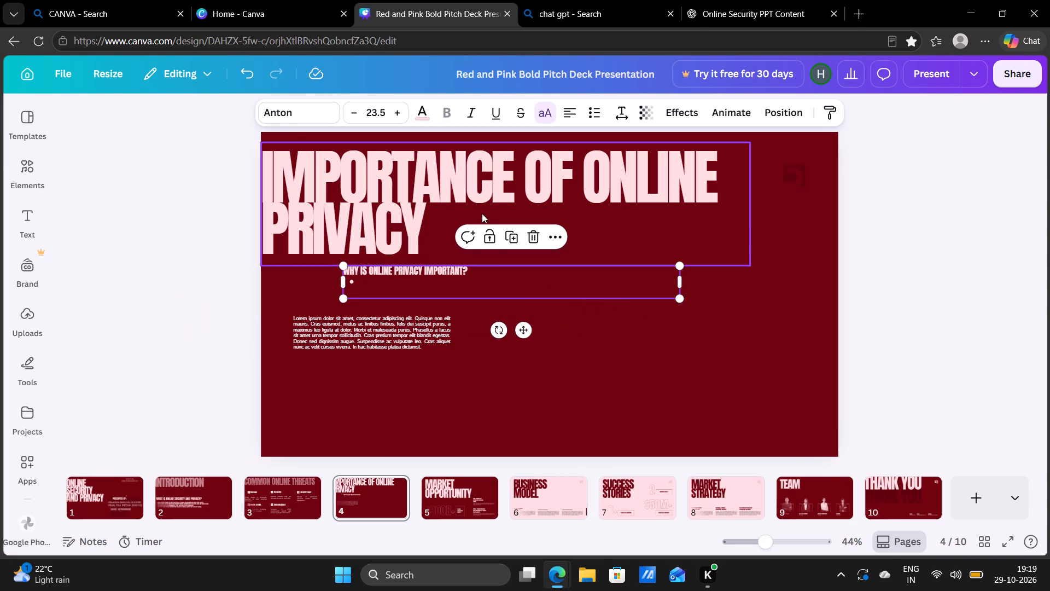
Set the font size of the "Why Is Online Privacy Important?" heading to 85.
double_click(381, 119)
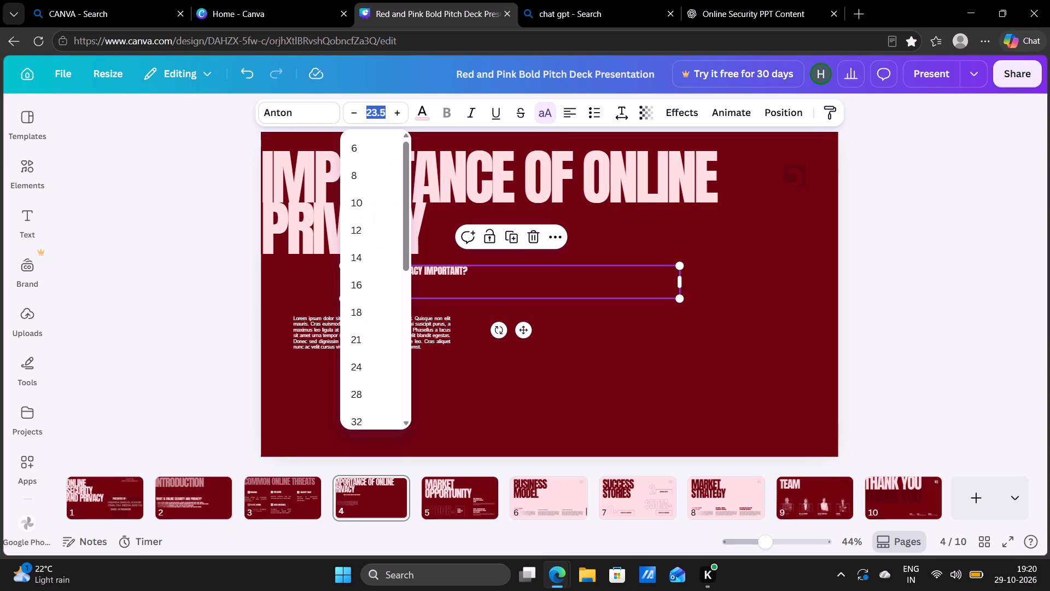
type("85")
key("Return")
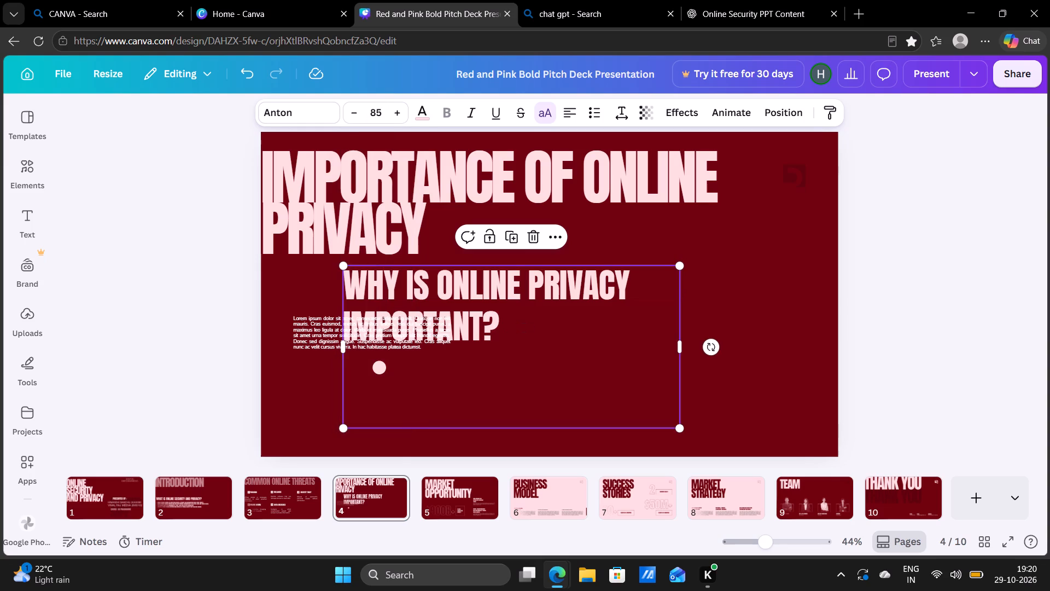
Widen the "Why Is Online Privacy Important?" heading box to the slide's right edge so the question fits one line.
left_click(678, 341)
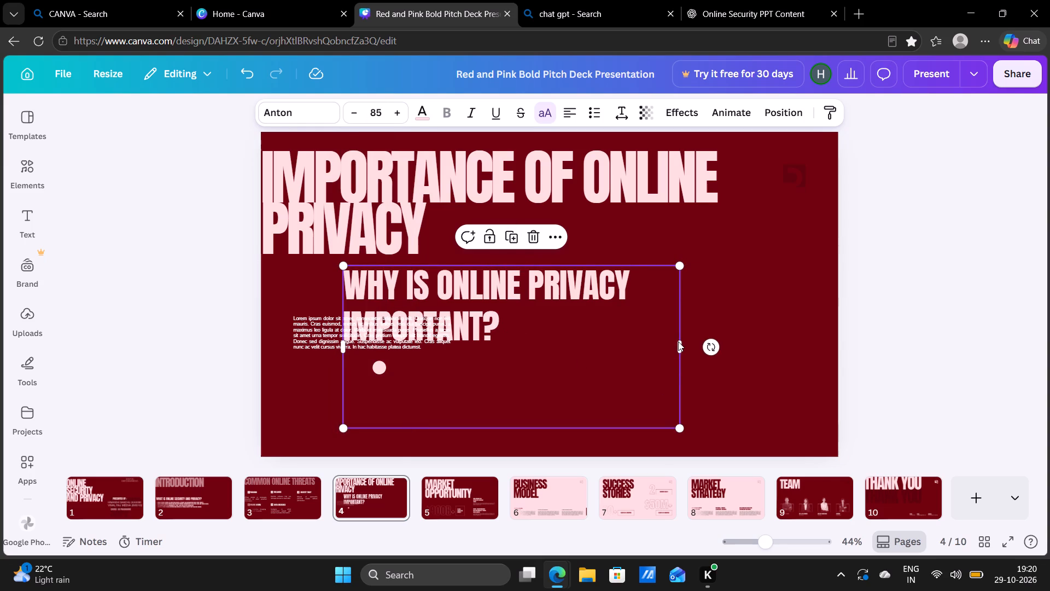
left_click_drag(678, 341, 682, 347)
left_click(682, 347)
left_click_drag(682, 347, 724, 351)
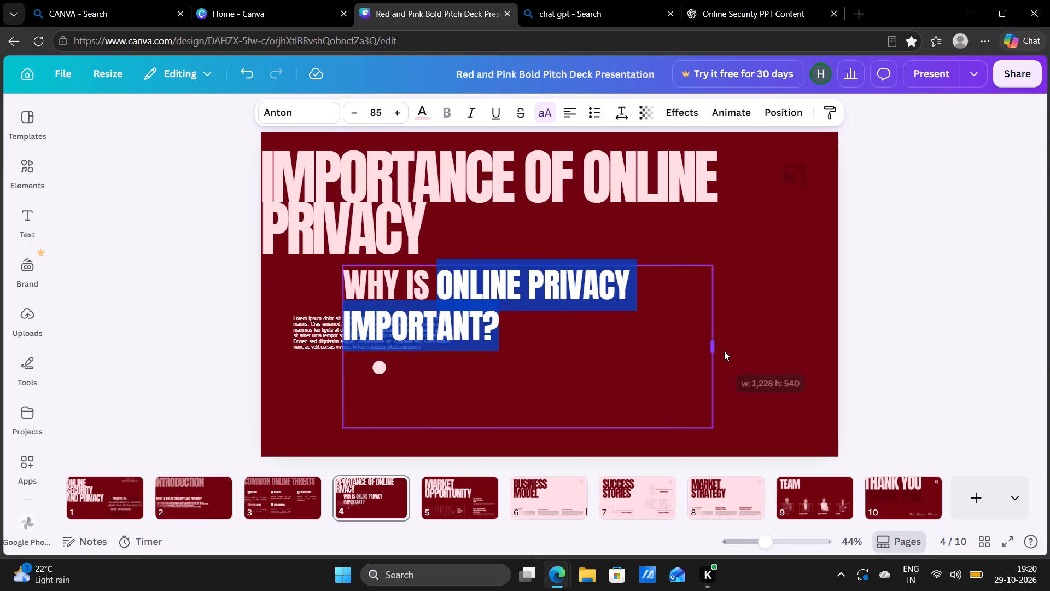
left_click_drag(724, 351, 738, 347)
left_click(648, 373)
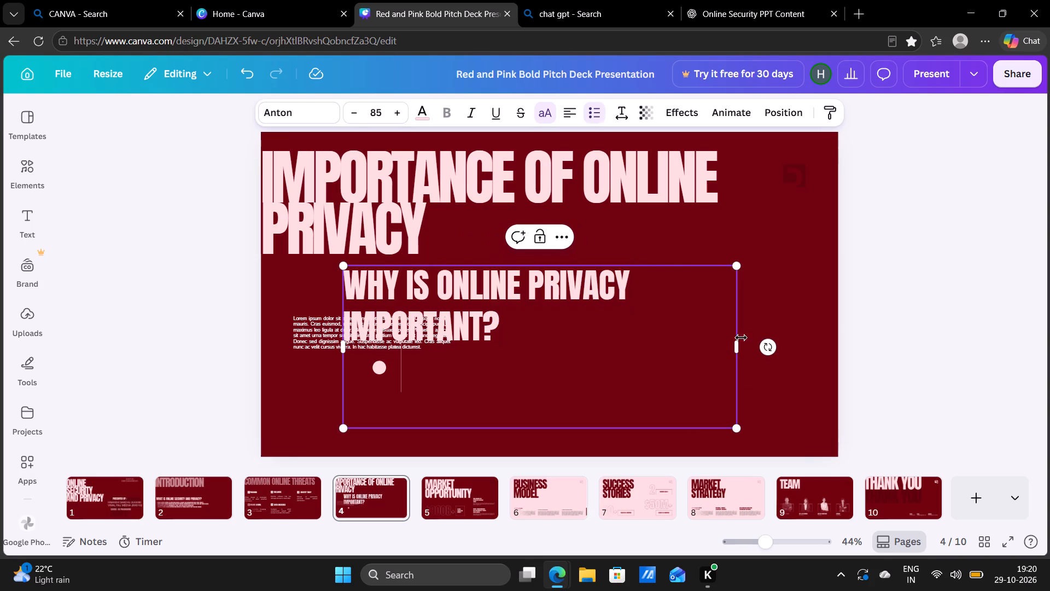
double_click(734, 352)
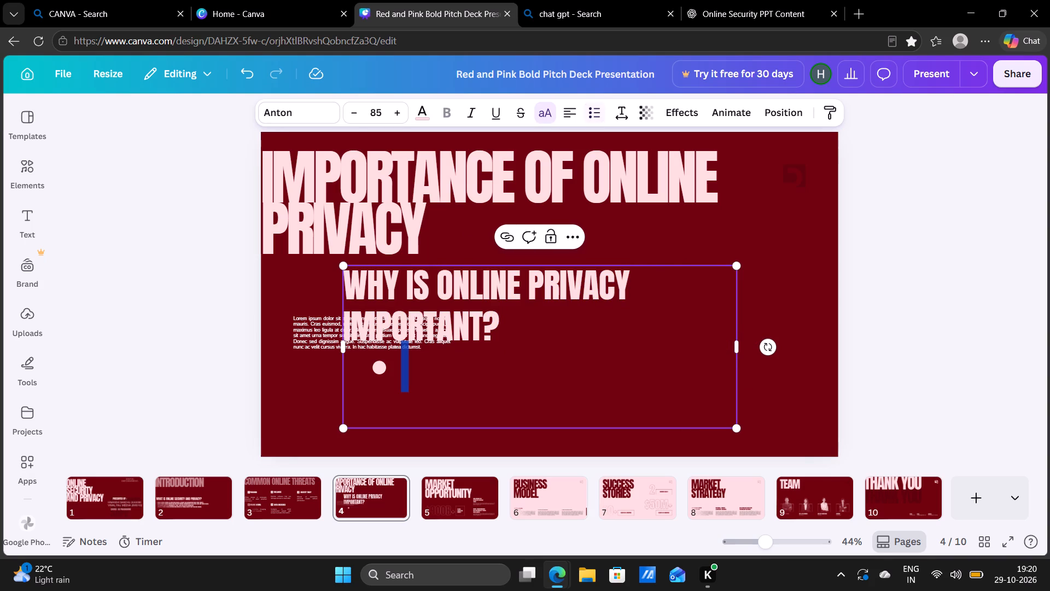
left_click(738, 349)
left_click_drag(738, 349, 837, 331)
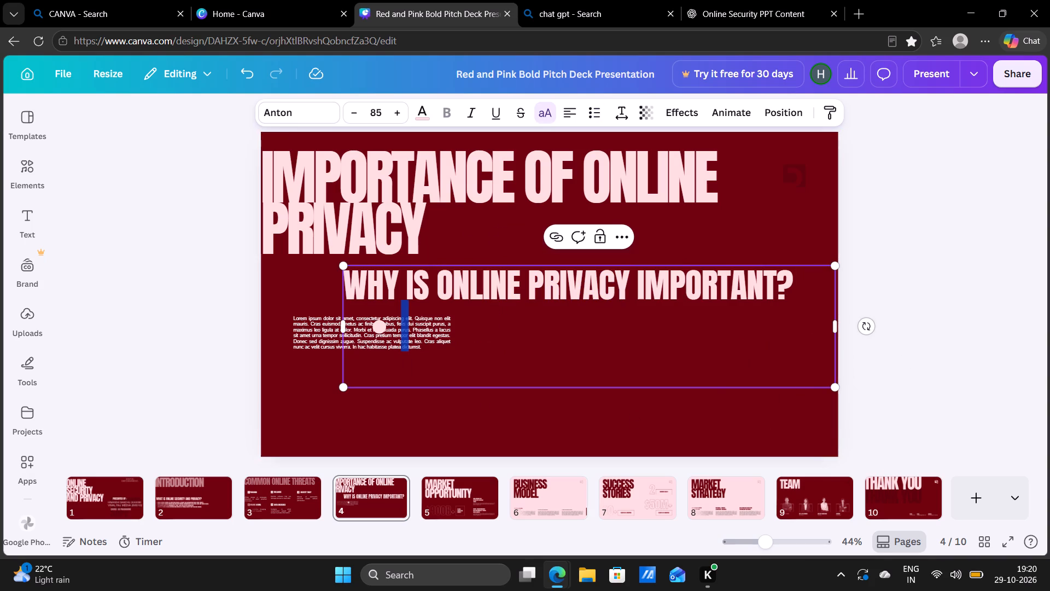
double_click(294, 404)
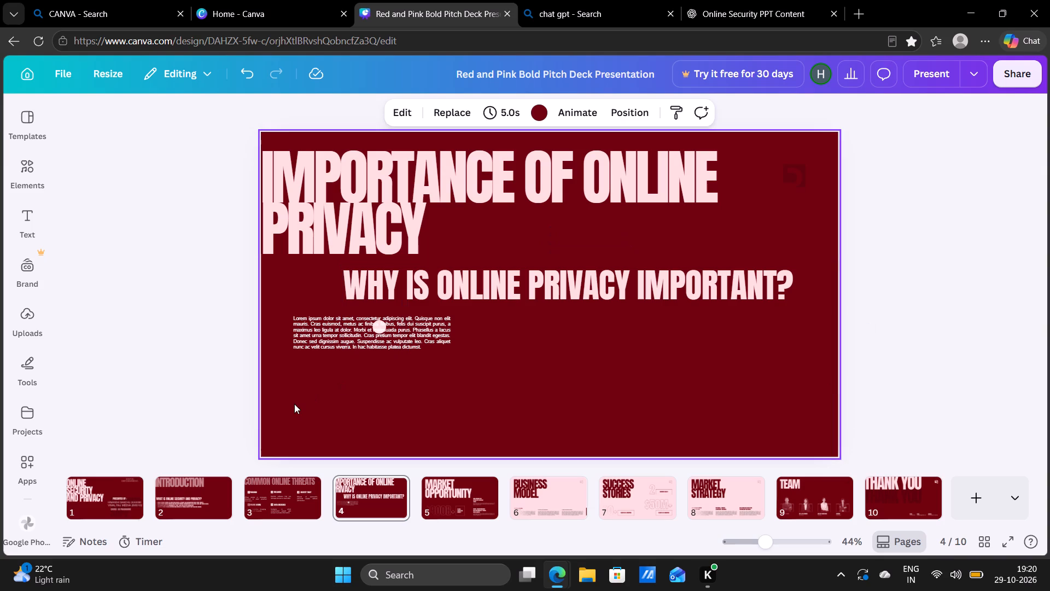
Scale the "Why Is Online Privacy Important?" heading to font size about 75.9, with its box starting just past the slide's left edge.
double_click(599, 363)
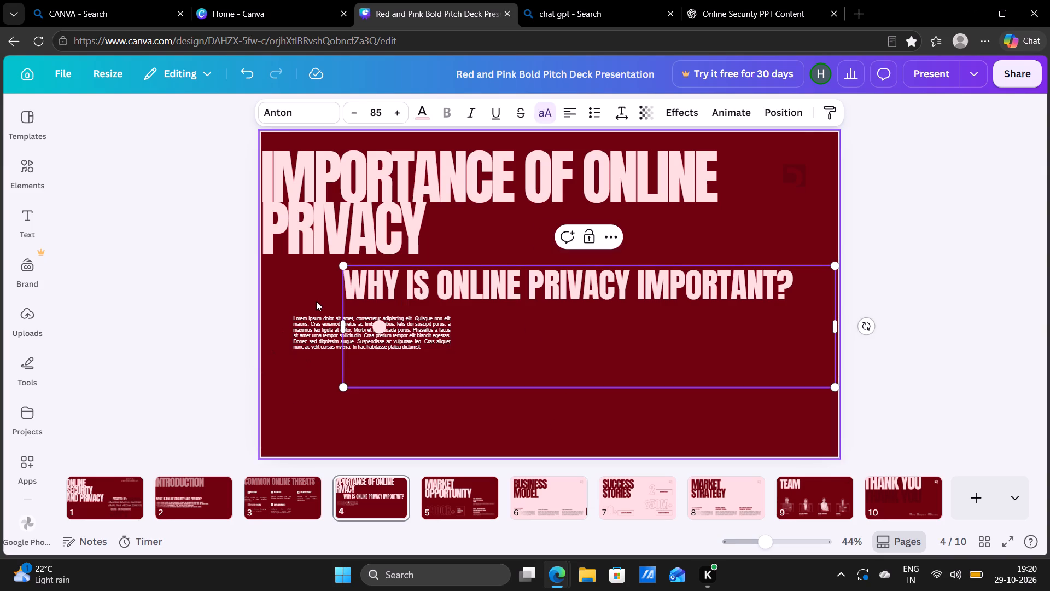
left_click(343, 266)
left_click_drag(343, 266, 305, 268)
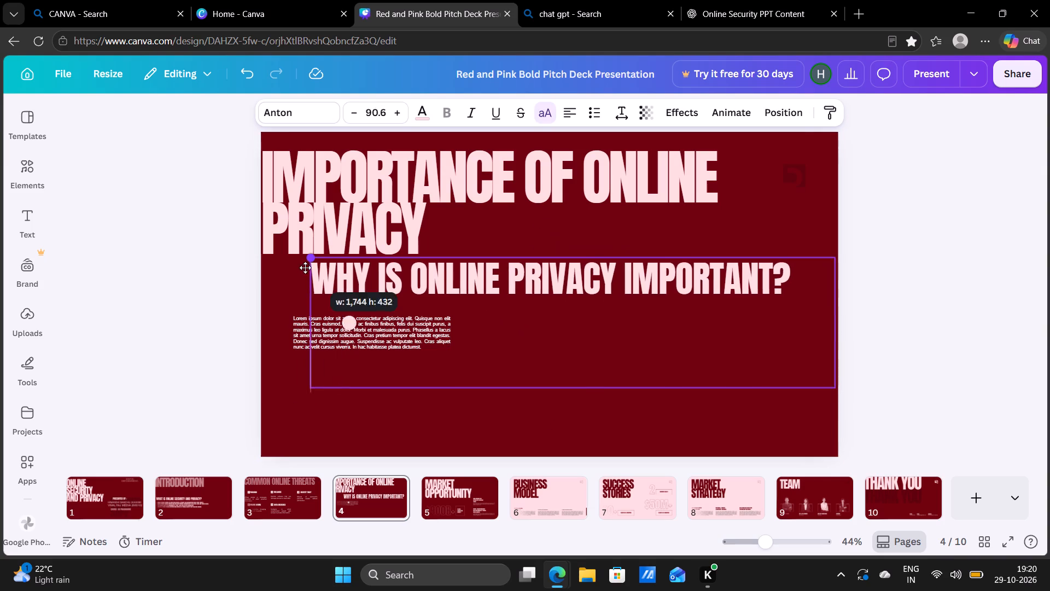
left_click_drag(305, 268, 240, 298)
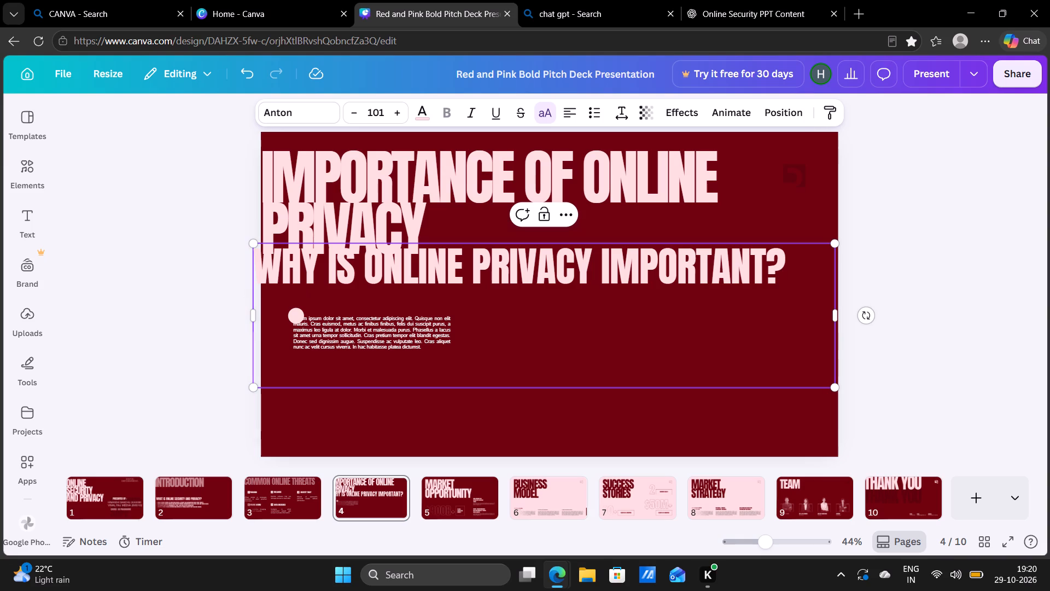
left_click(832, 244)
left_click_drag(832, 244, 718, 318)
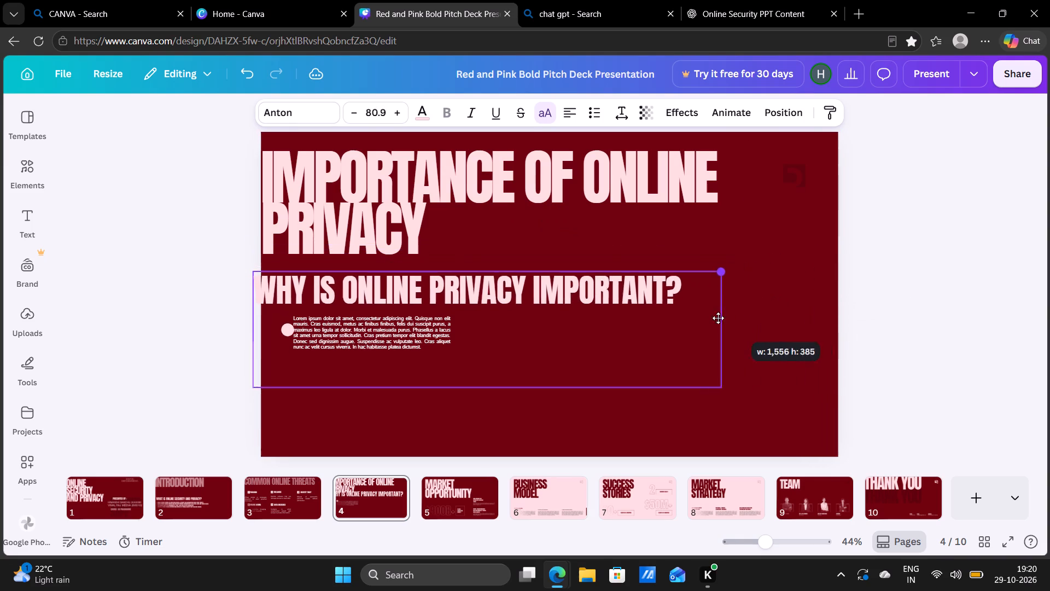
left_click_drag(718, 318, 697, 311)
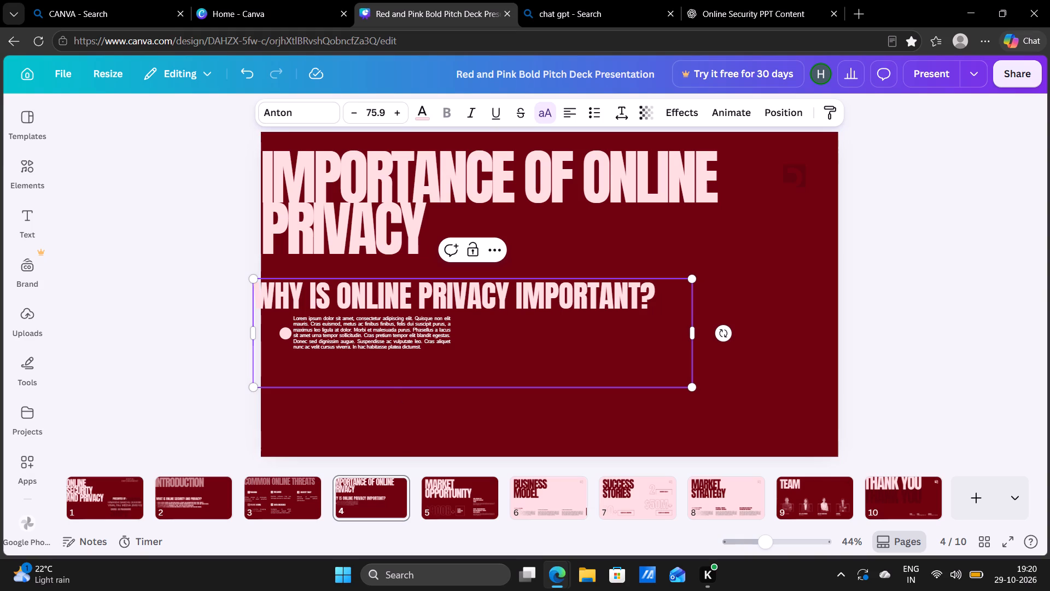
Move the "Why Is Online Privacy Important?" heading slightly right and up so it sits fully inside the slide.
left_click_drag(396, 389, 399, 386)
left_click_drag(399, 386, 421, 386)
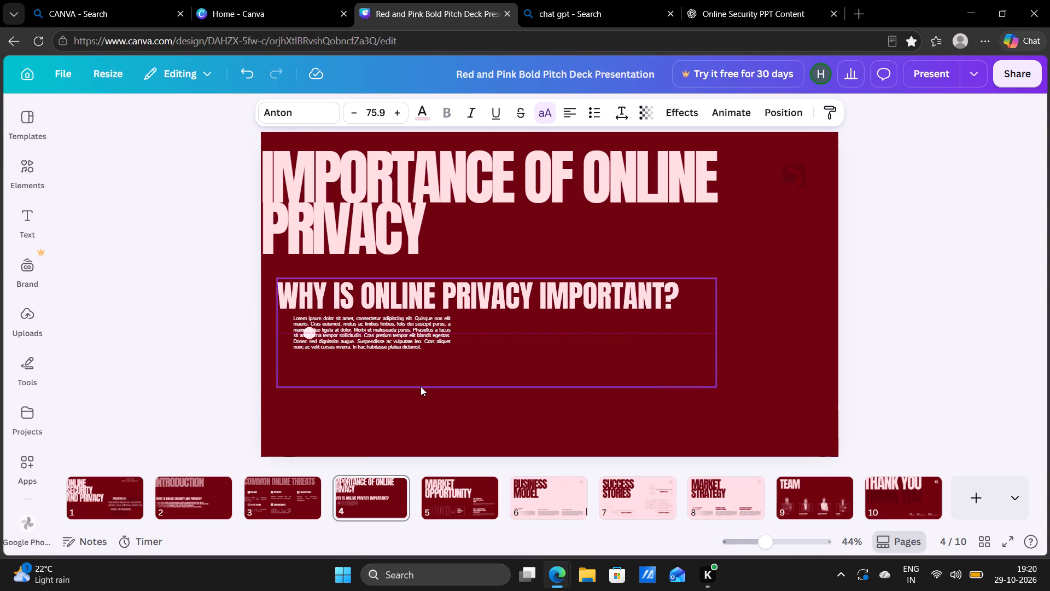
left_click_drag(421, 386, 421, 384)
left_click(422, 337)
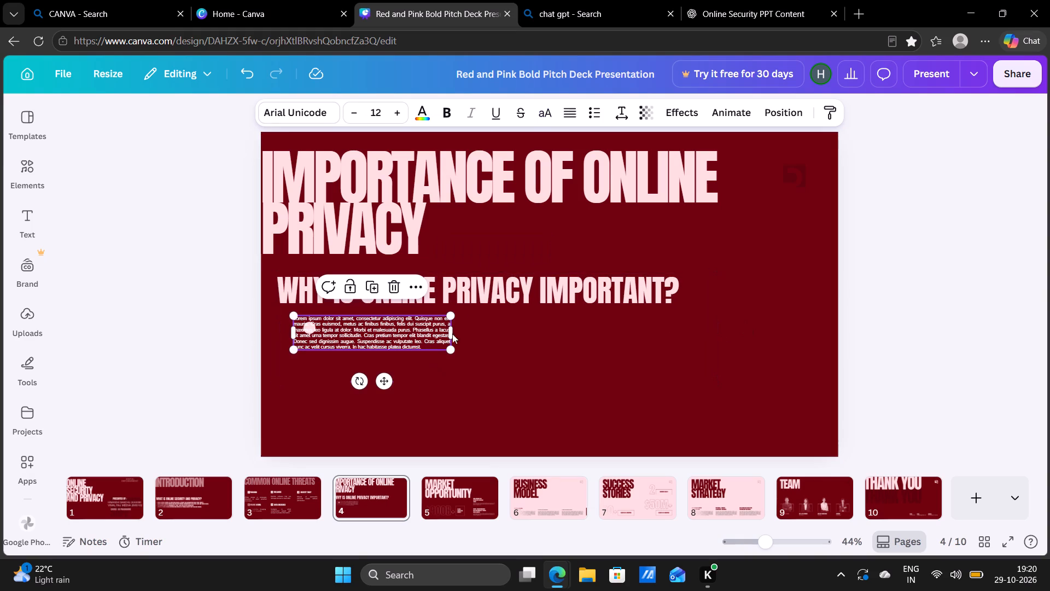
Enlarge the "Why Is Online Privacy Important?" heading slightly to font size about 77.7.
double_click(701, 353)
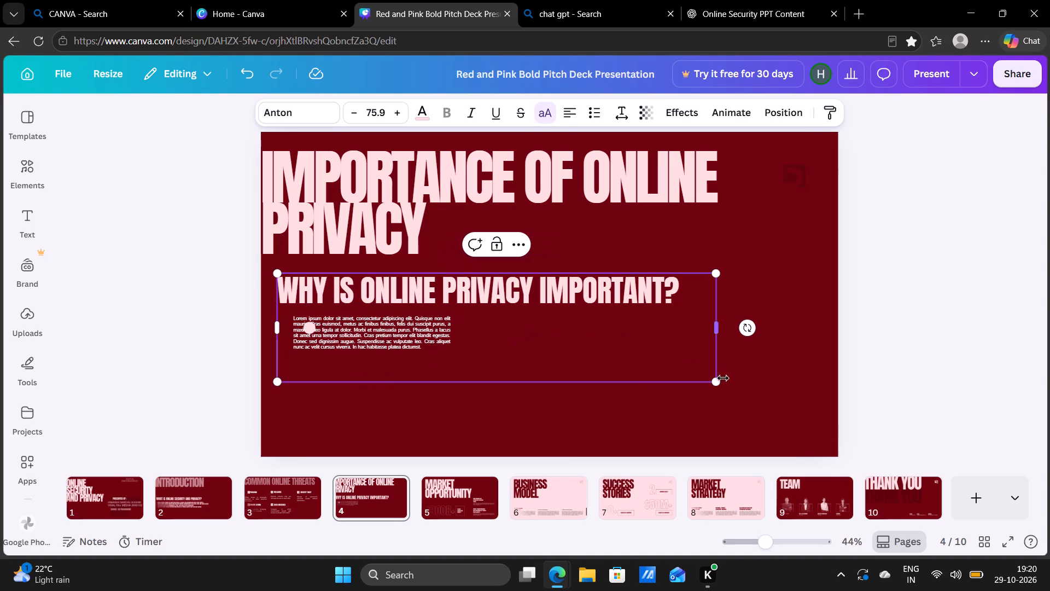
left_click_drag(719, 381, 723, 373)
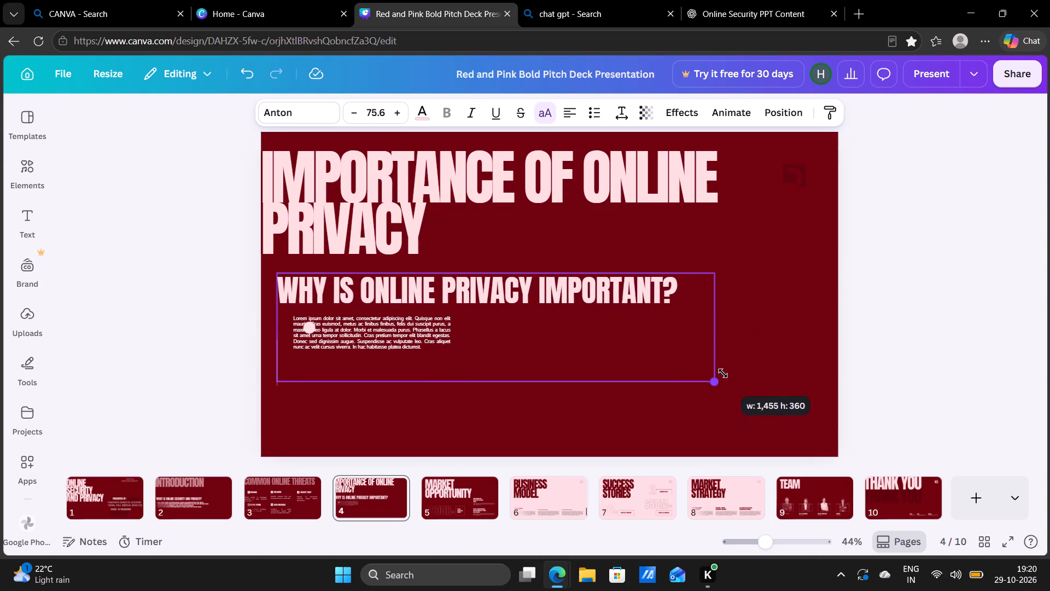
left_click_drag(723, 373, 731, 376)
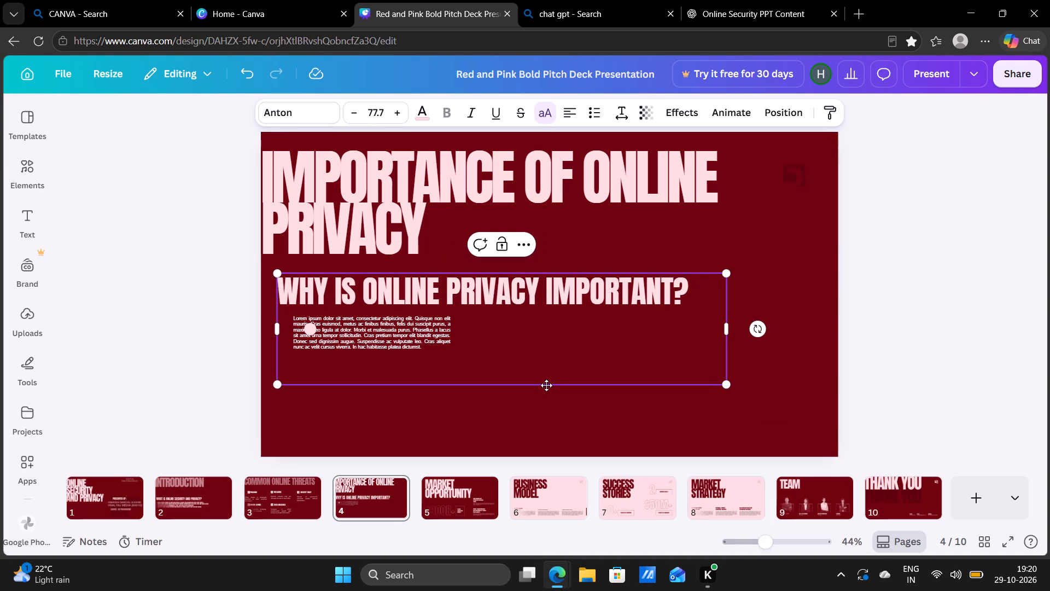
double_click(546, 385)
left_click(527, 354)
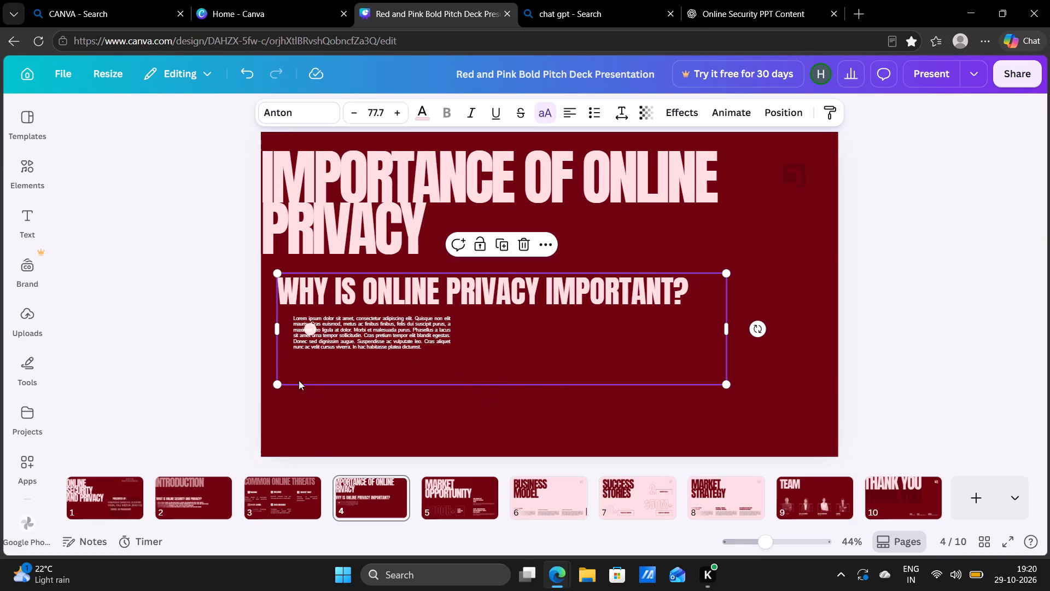
Scale the "Why Is Online Privacy Important?" heading down to font size about 48.8 and widen its box toward the slide's right edge.
left_click_drag(277, 384, 274, 357)
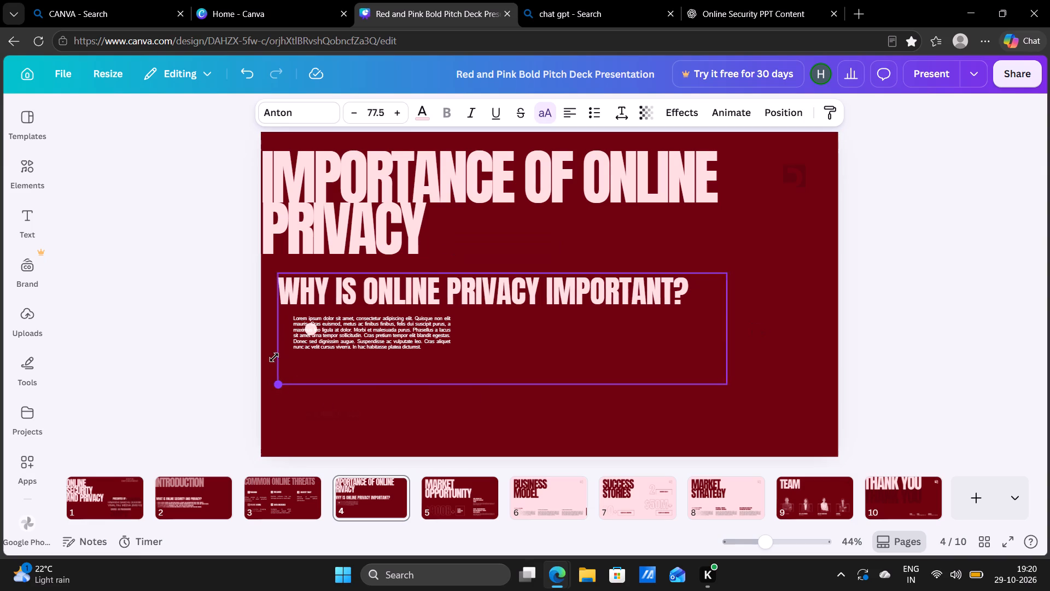
left_click_drag(274, 357, 423, 260)
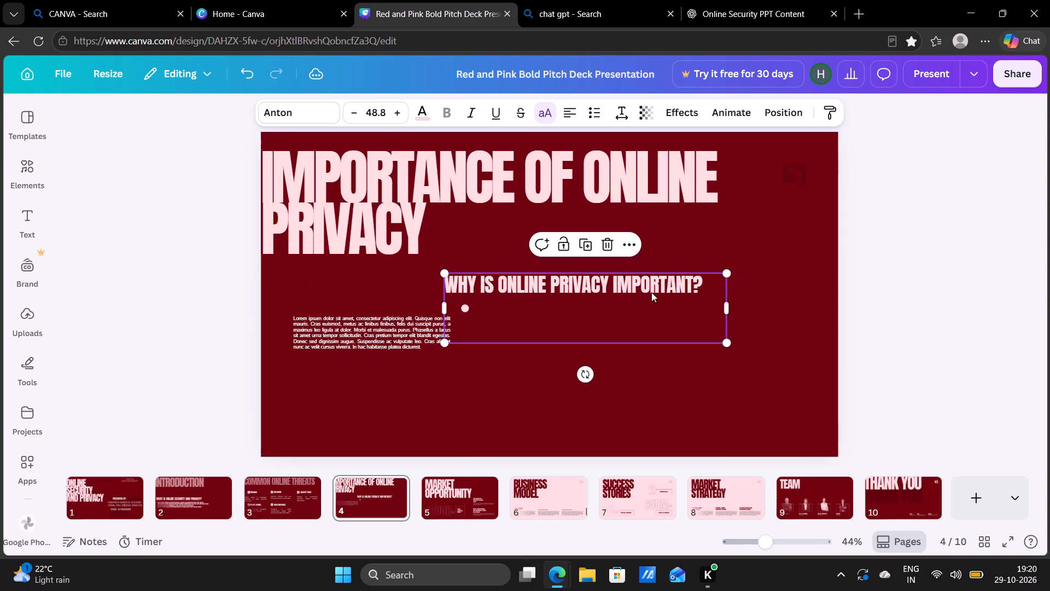
left_click(727, 314)
left_click_drag(727, 314, 808, 304)
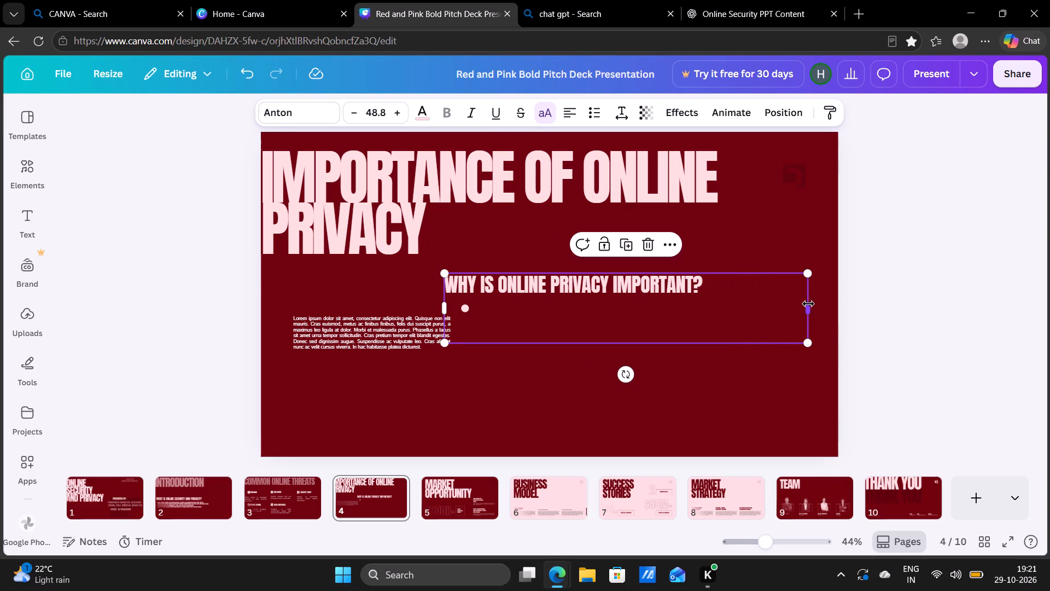
Delete the empty bullet and blank lines beneath the question in the "Why Is Online Privacy Important?" heading box.
left_click(509, 308)
key("BackSpace")
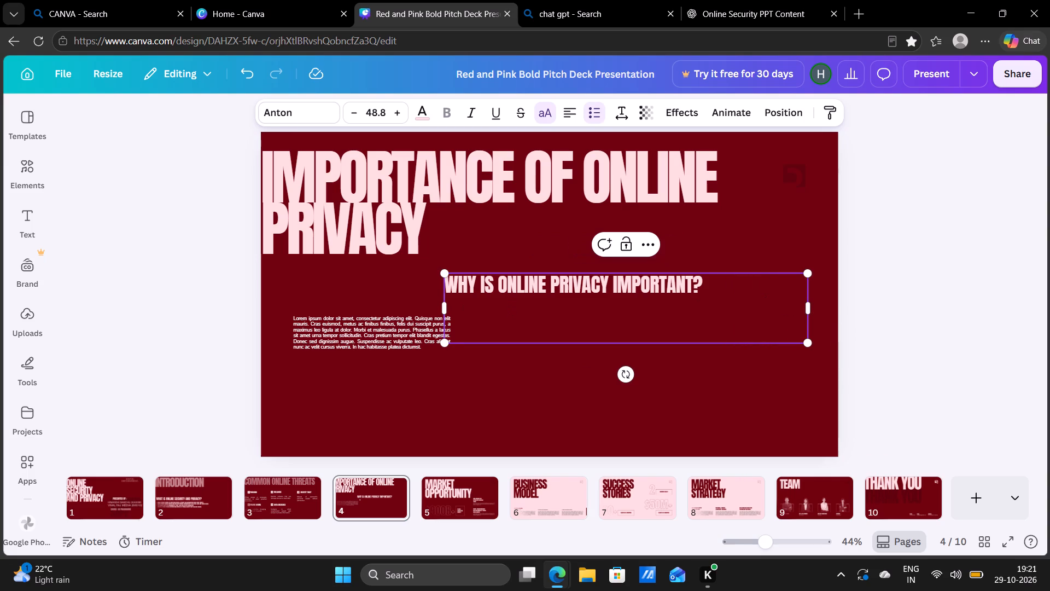
key("BackSpace")
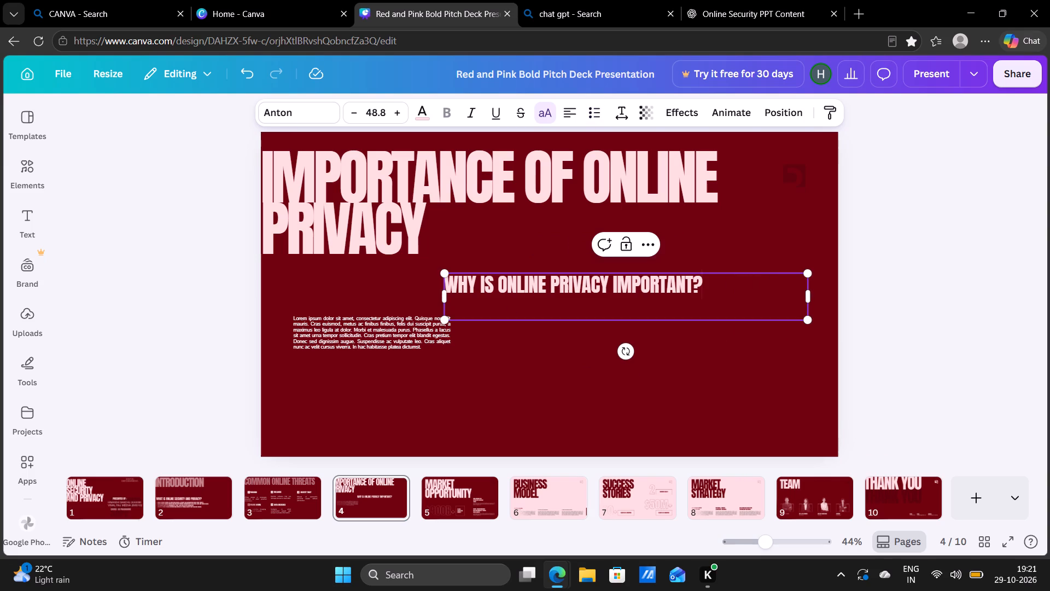
left_click(576, 310)
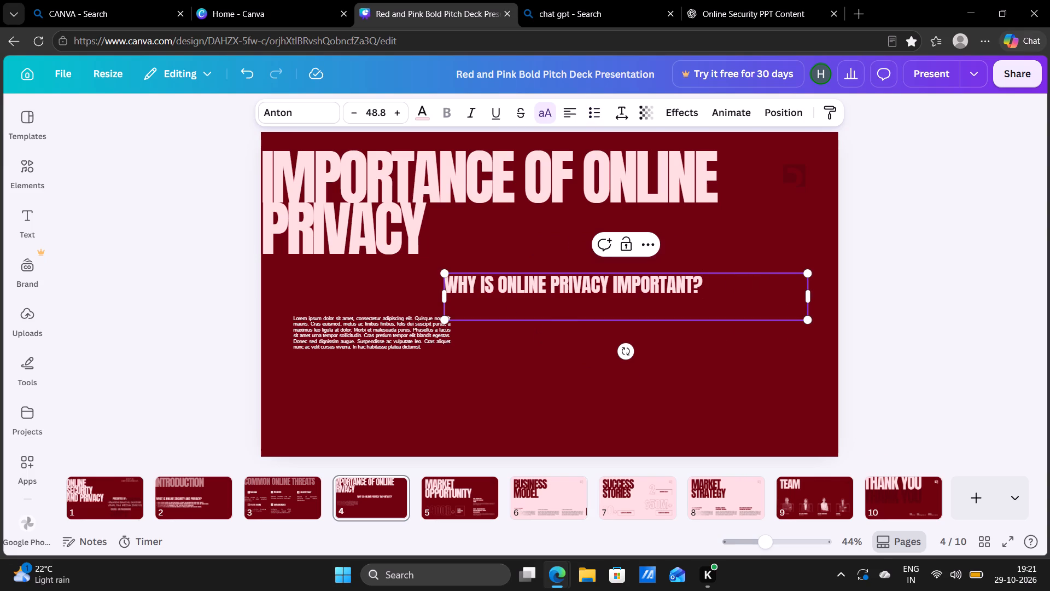
left_click(576, 310)
left_click(472, 300)
left_click(745, 283)
key("Down")
key("BackSpace")
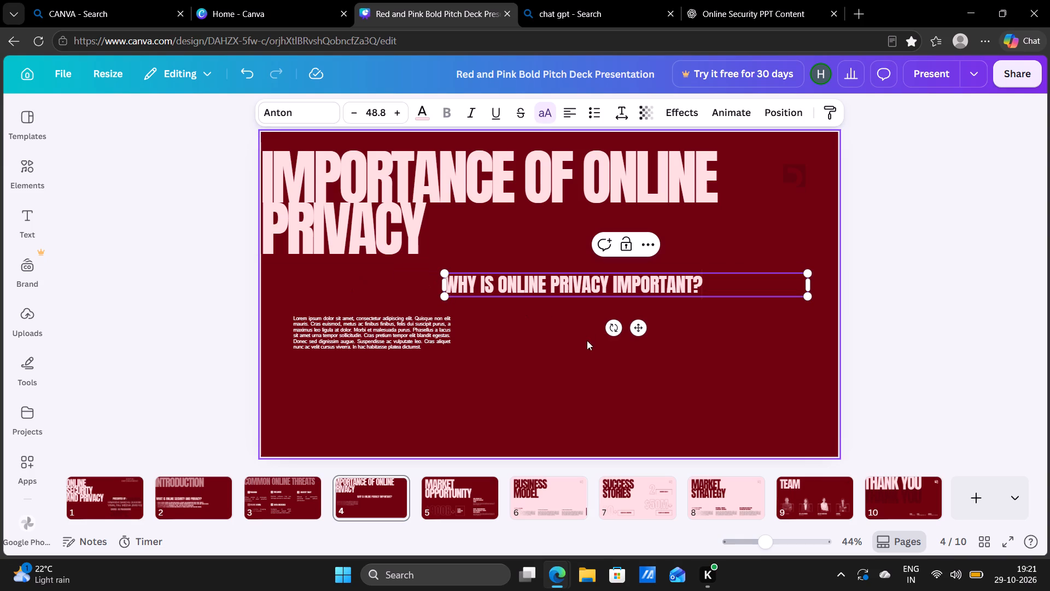
Move the "Why Is Online Privacy Important?" heading near the slide's left edge, directly above the lorem ipsum paragraph.
left_click(642, 331)
left_click_drag(642, 331, 493, 344)
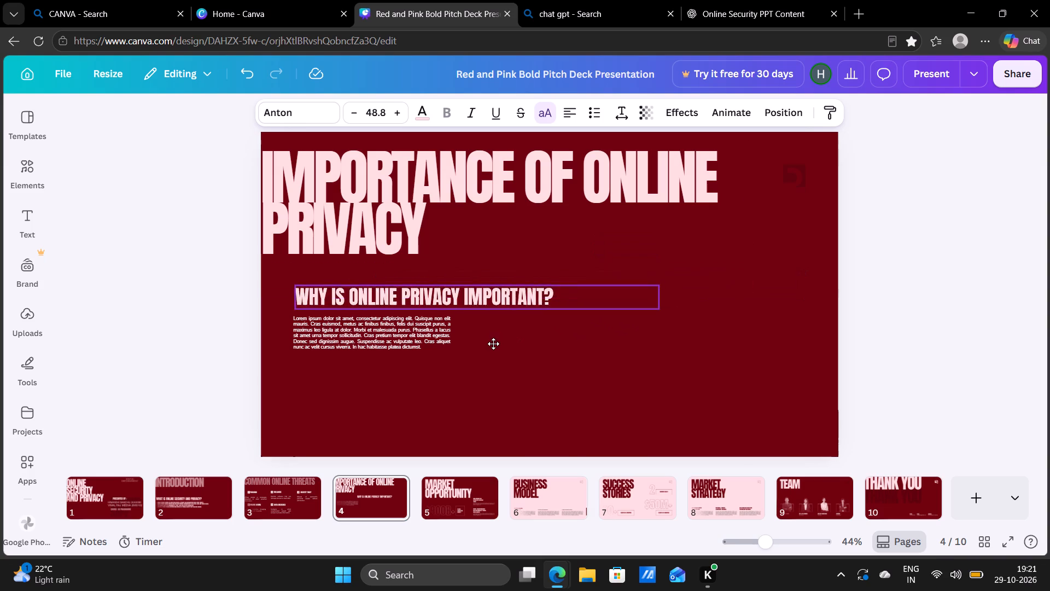
left_click_drag(493, 344, 463, 346)
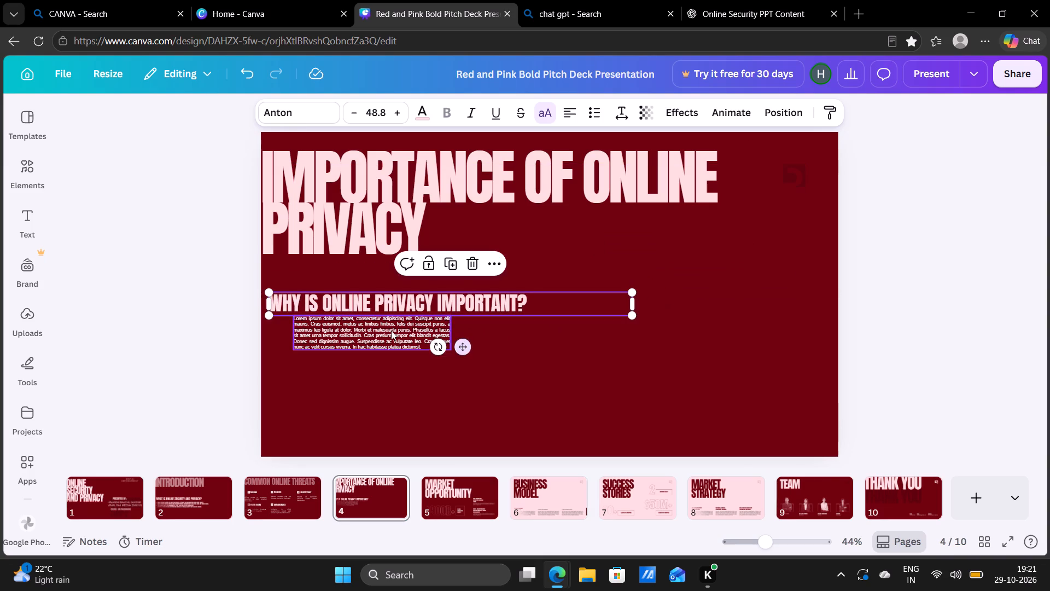
Clear all the lorem ipsum text from the paragraph box below the heading.
double_click(384, 336)
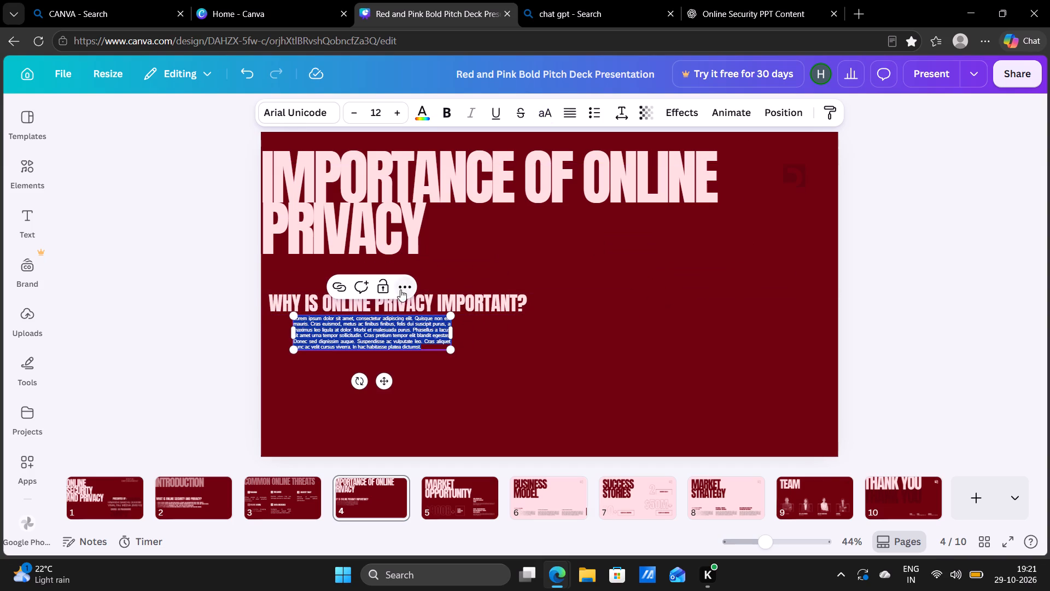
key("BackSpace")
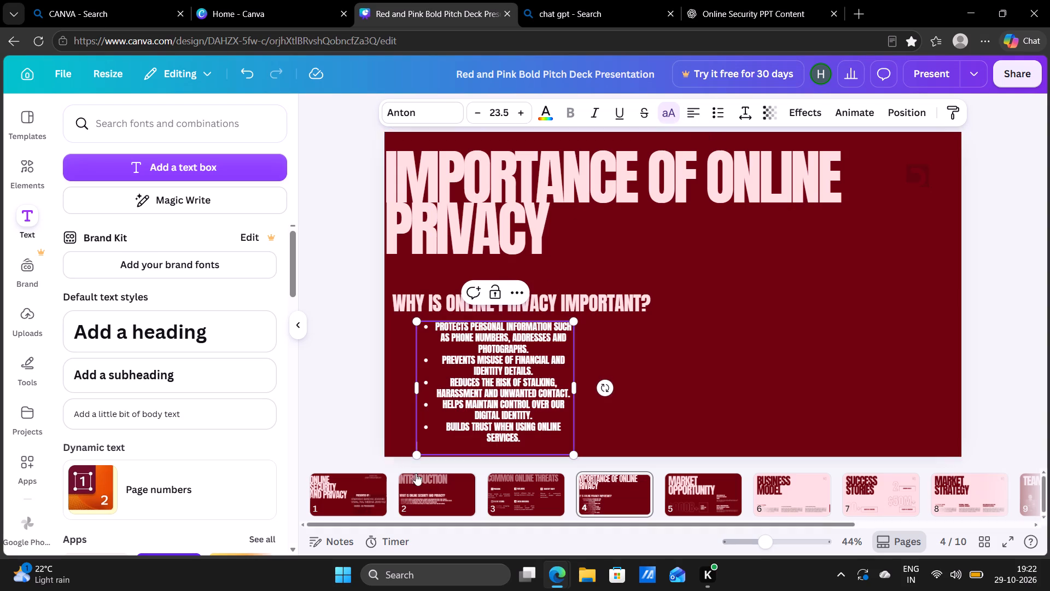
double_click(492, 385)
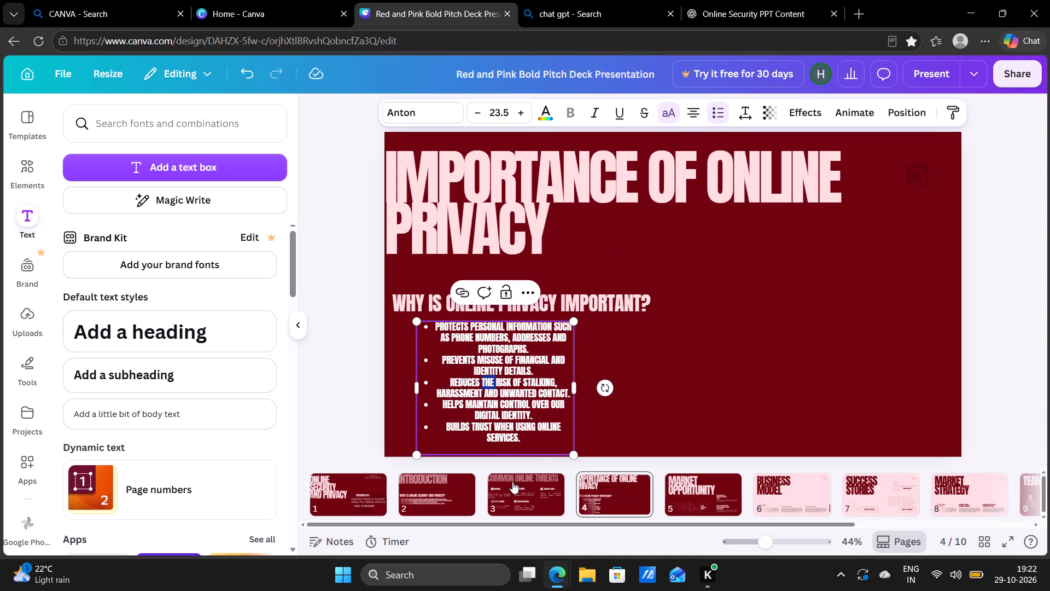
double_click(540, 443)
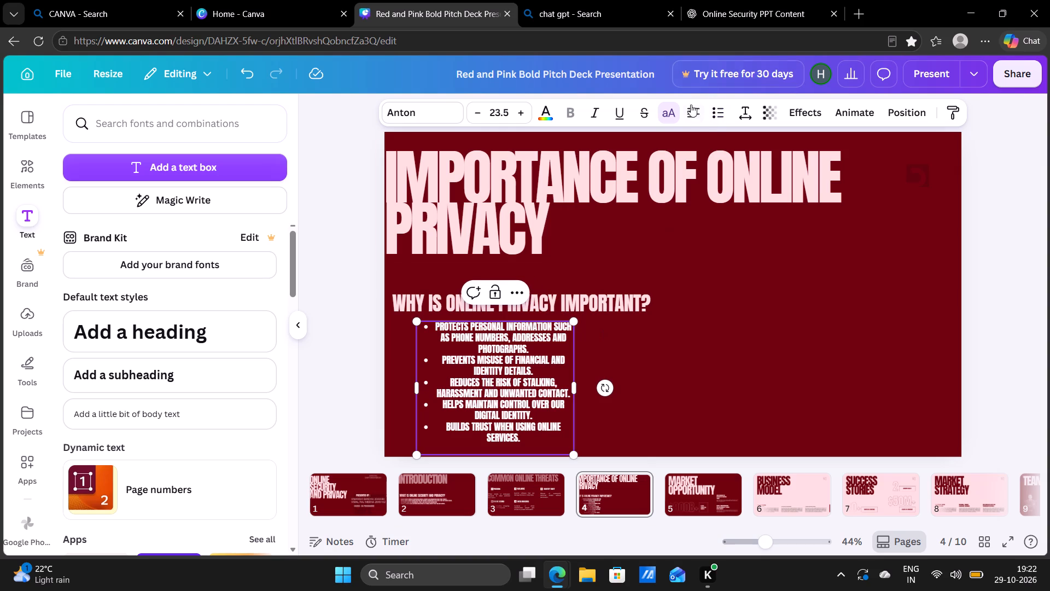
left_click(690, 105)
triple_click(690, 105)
Widen the bullet text box toward the slide's right side so most bullets fit on one line.
double_click(413, 344)
left_click_drag(413, 344, 416, 366)
left_click(574, 392)
left_click_drag(574, 392, 684, 392)
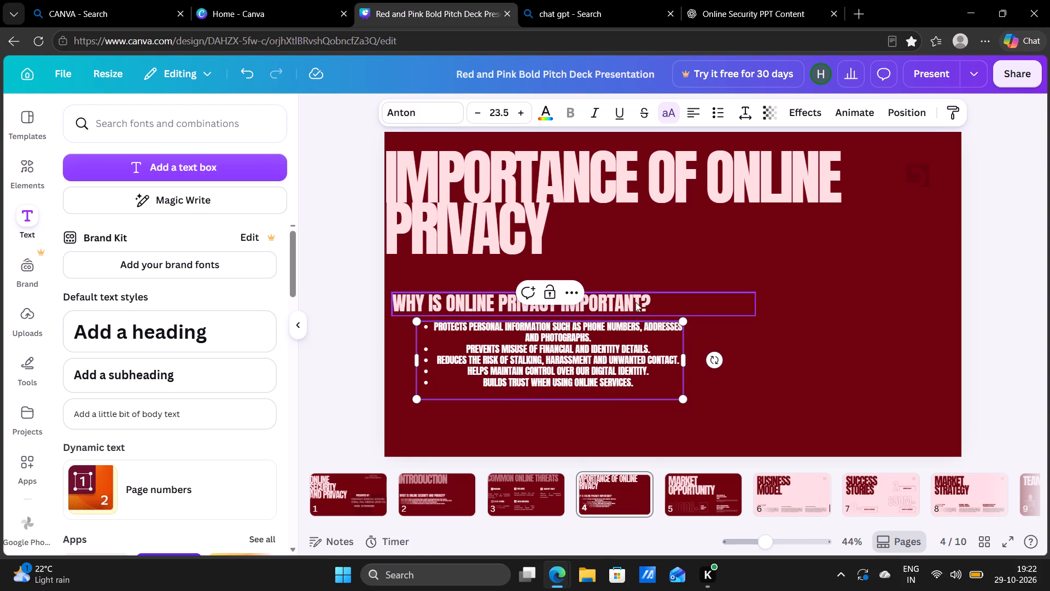
Narrow the "Why is online privacy important?" subheading box to fit its text and move it to the slide's middle, just below the heading.
left_click(635, 302)
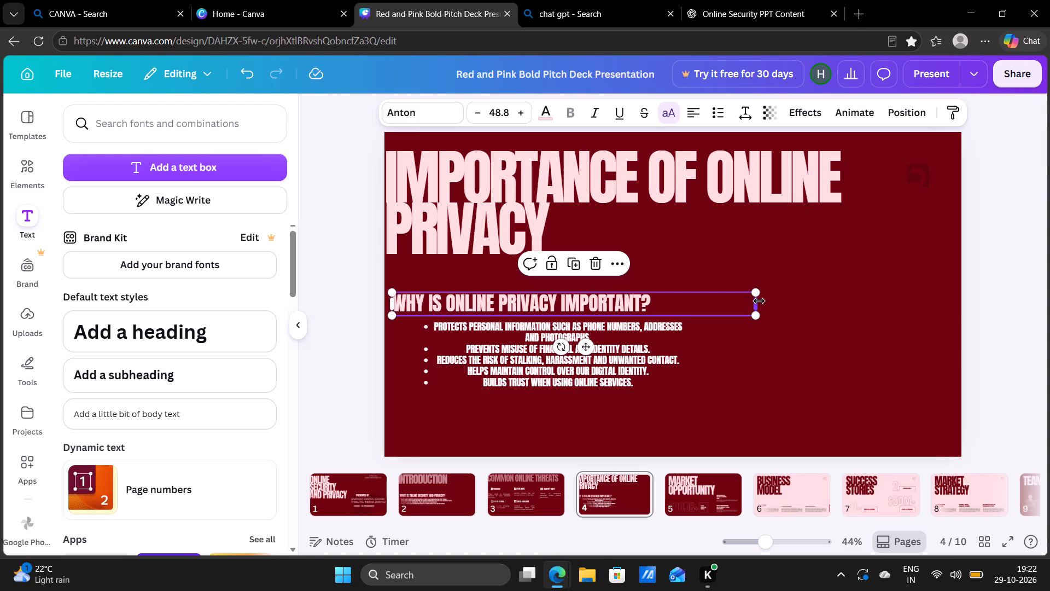
left_click_drag(759, 301, 667, 309)
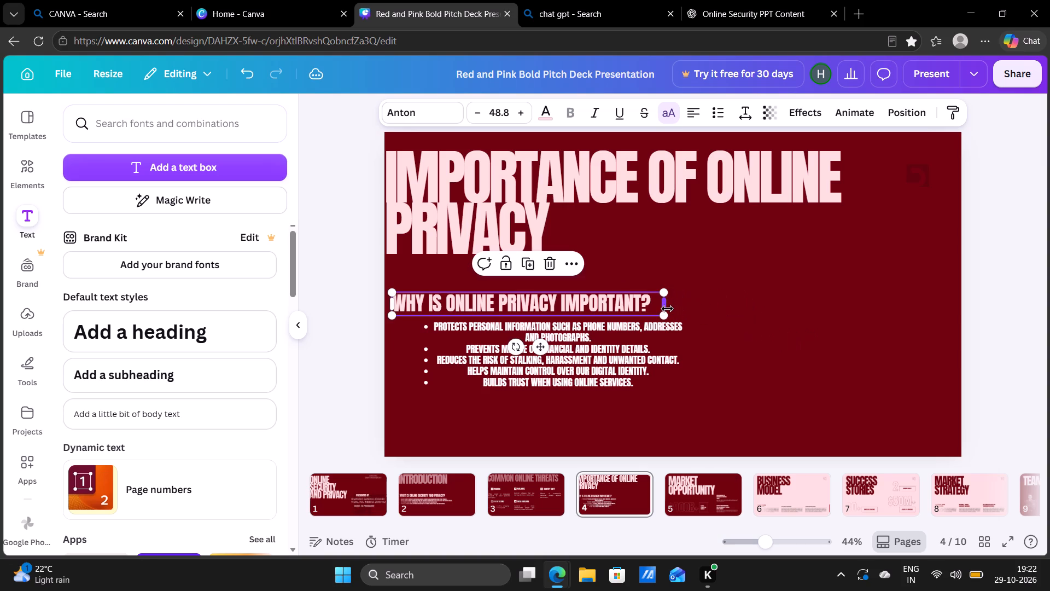
left_click(545, 347)
left_click_drag(545, 347, 563, 342)
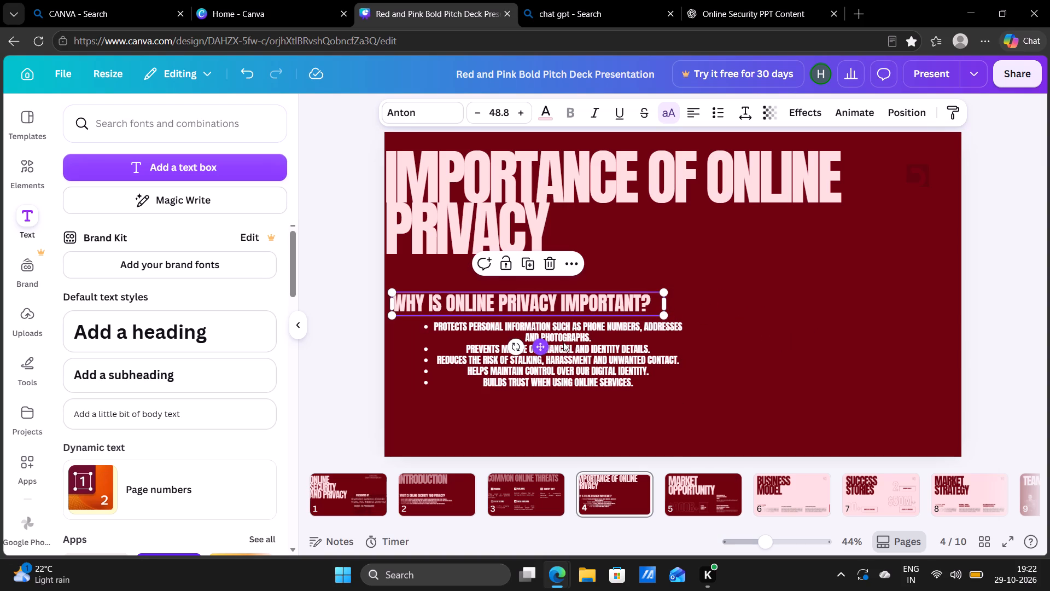
left_click_drag(563, 342, 652, 325)
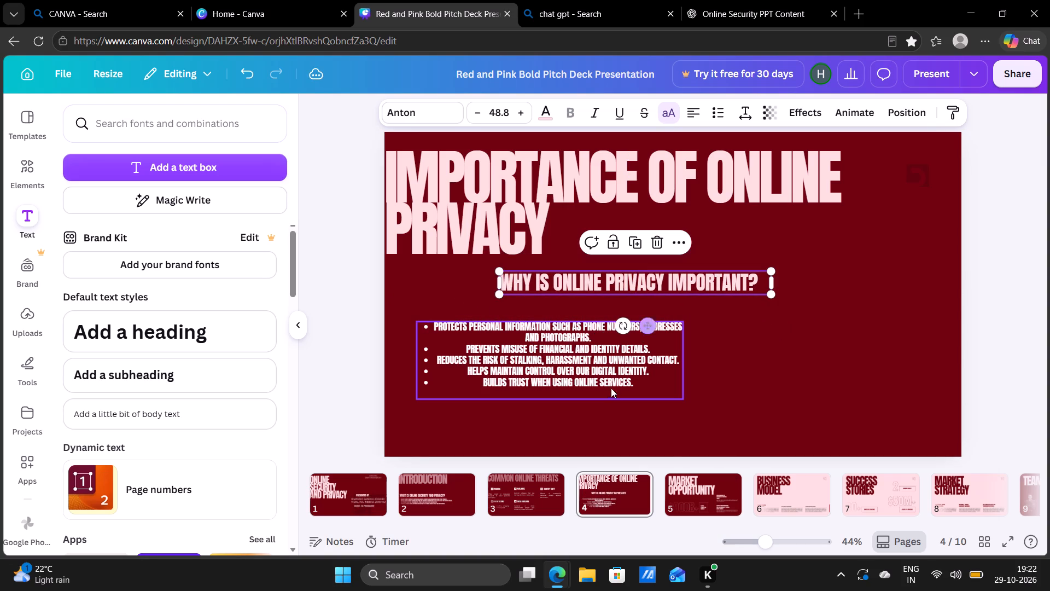
left_click(649, 327)
left_click_drag(649, 327, 654, 334)
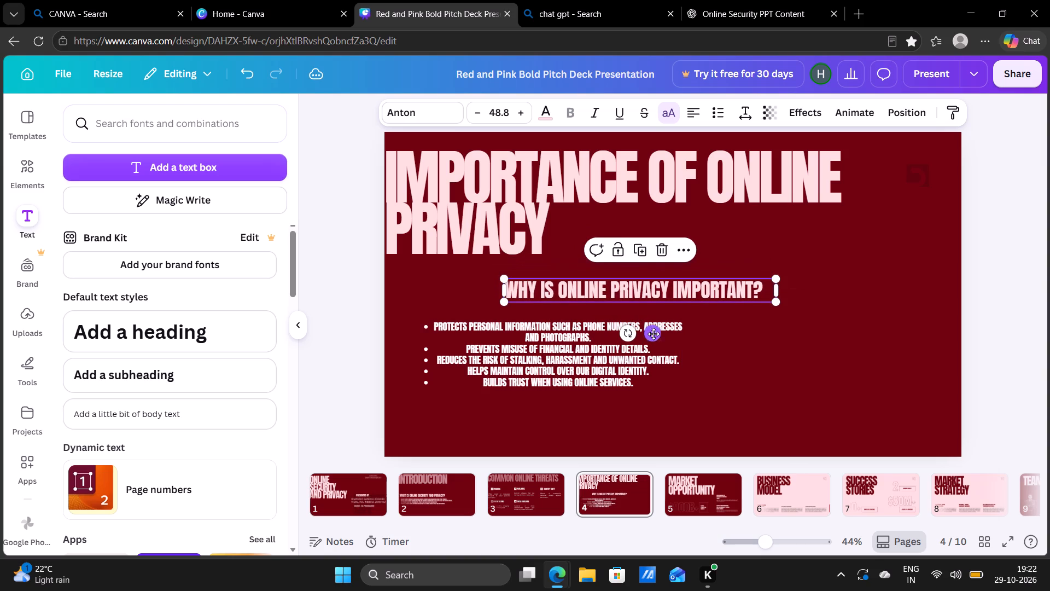
left_click(656, 336)
left_click_drag(656, 336, 695, 341)
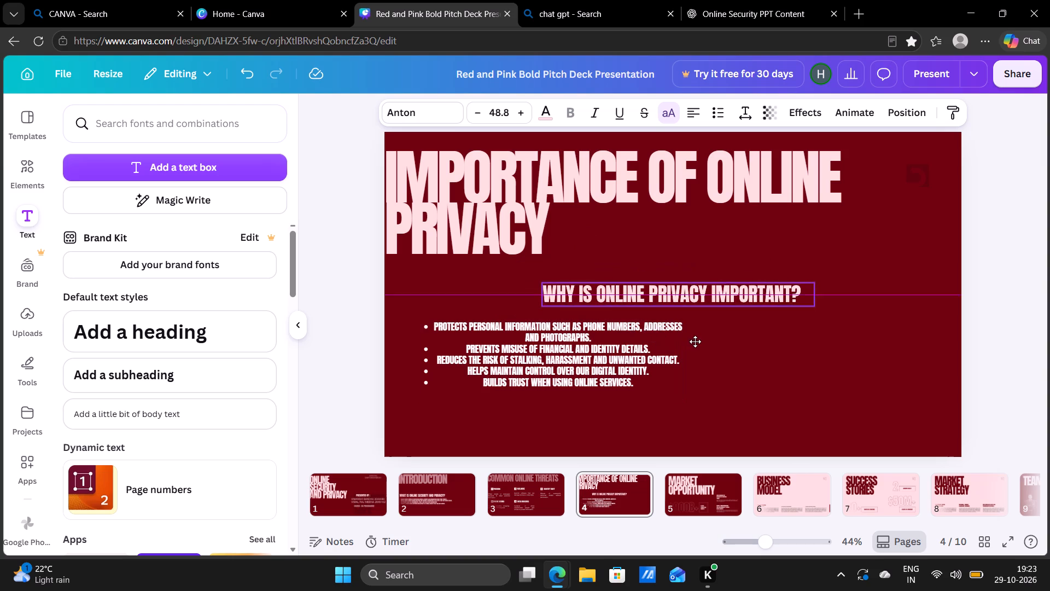
left_click_drag(695, 341, 674, 323)
Move the bullet list box so it sits beneath the repositioned subheading.
left_click_drag(633, 348, 719, 338)
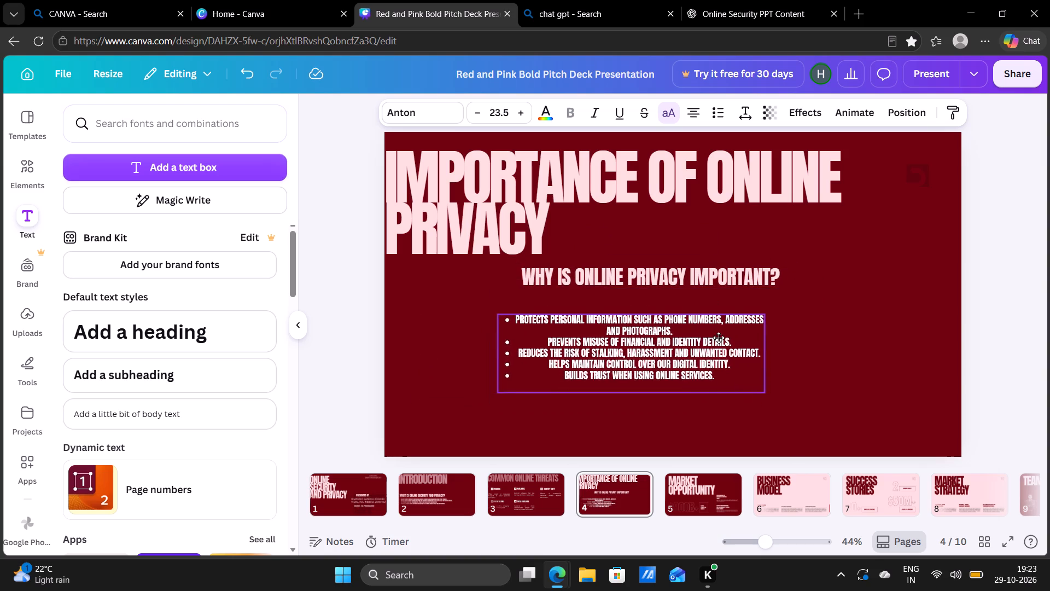
left_click_drag(719, 338, 740, 339)
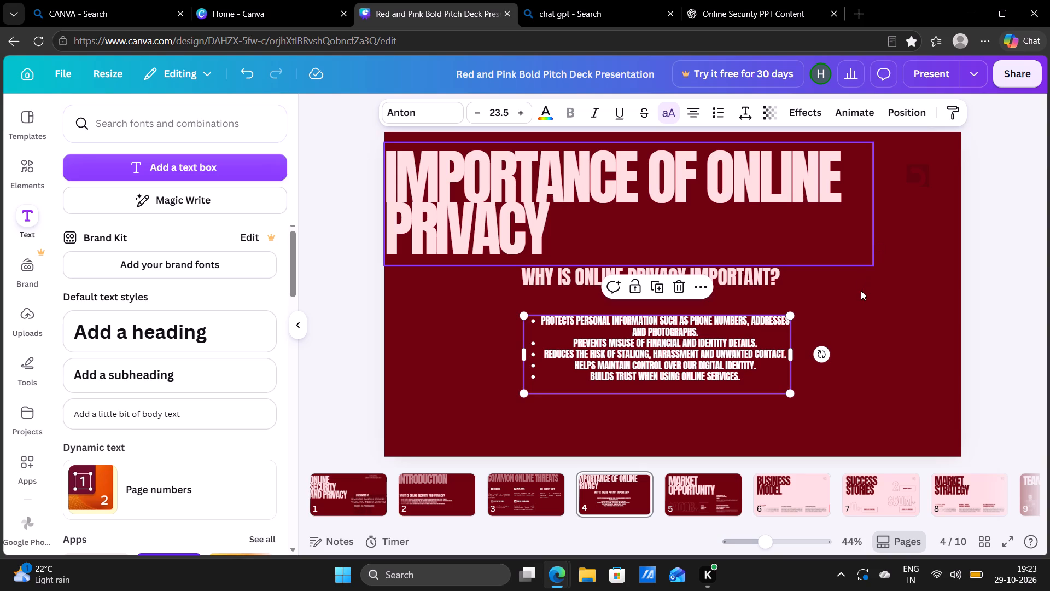
left_click(861, 291)
Delete the small dark decorative graphic near the slide's upper-right corner.
left_click(924, 178)
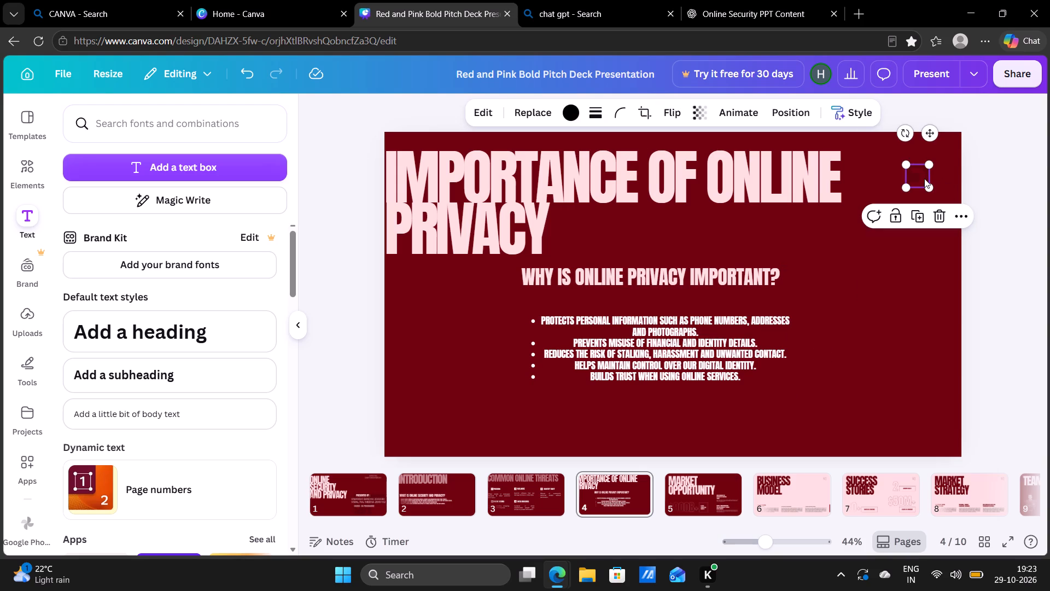
key("BackSpace")
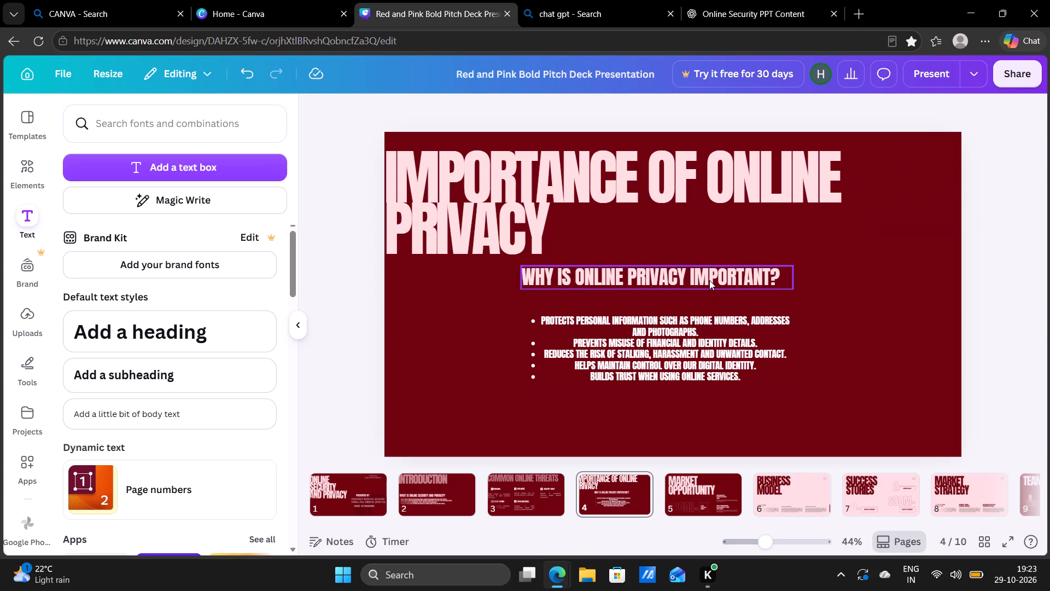
Set the subheading's font size to 60 and widen its box on both sides so the text fits on one line.
double_click(709, 280)
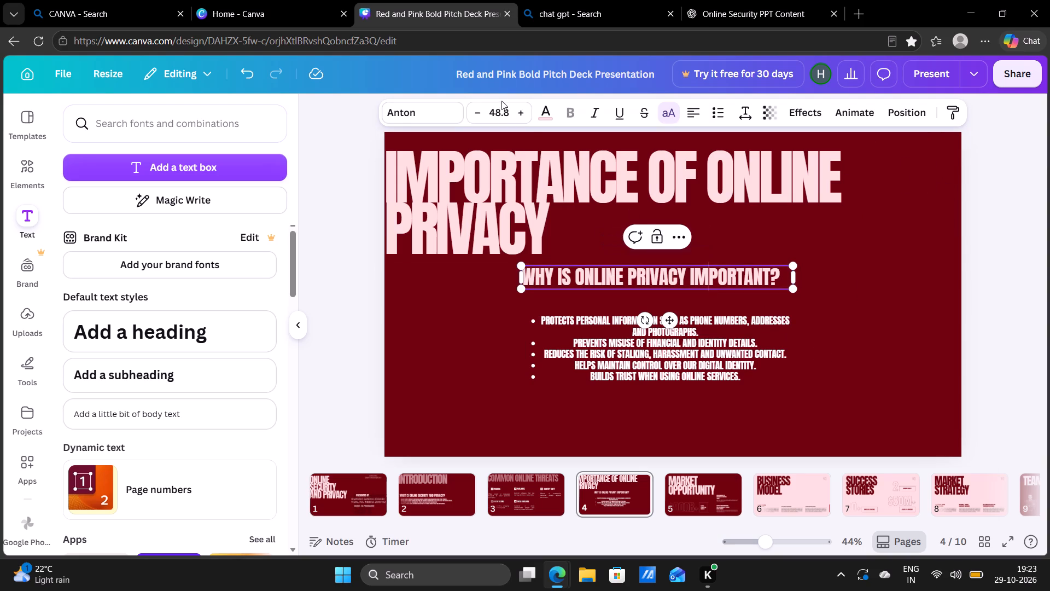
left_click(505, 114)
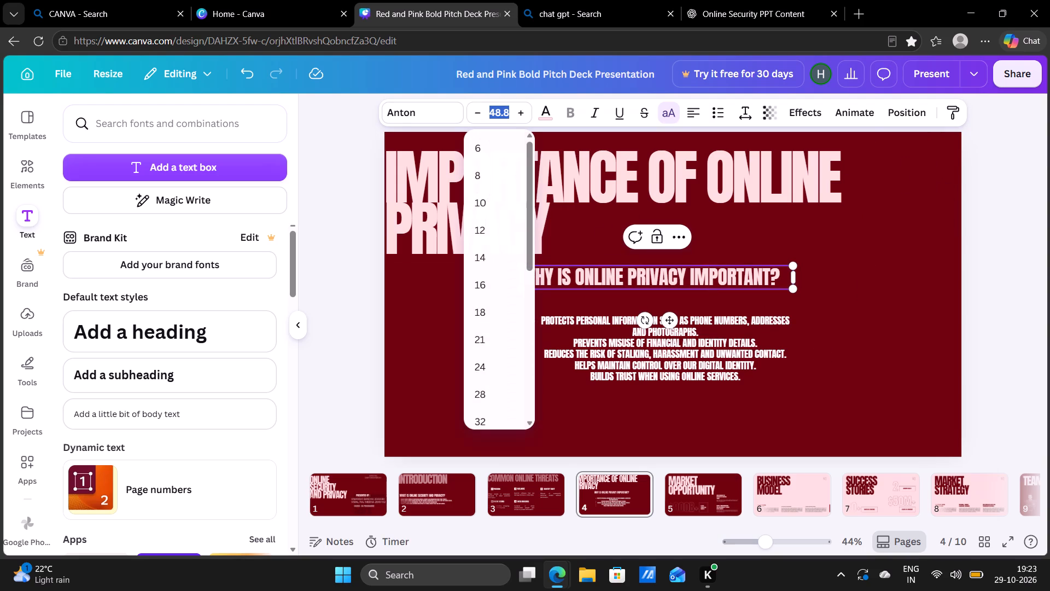
type("60")
key("Return")
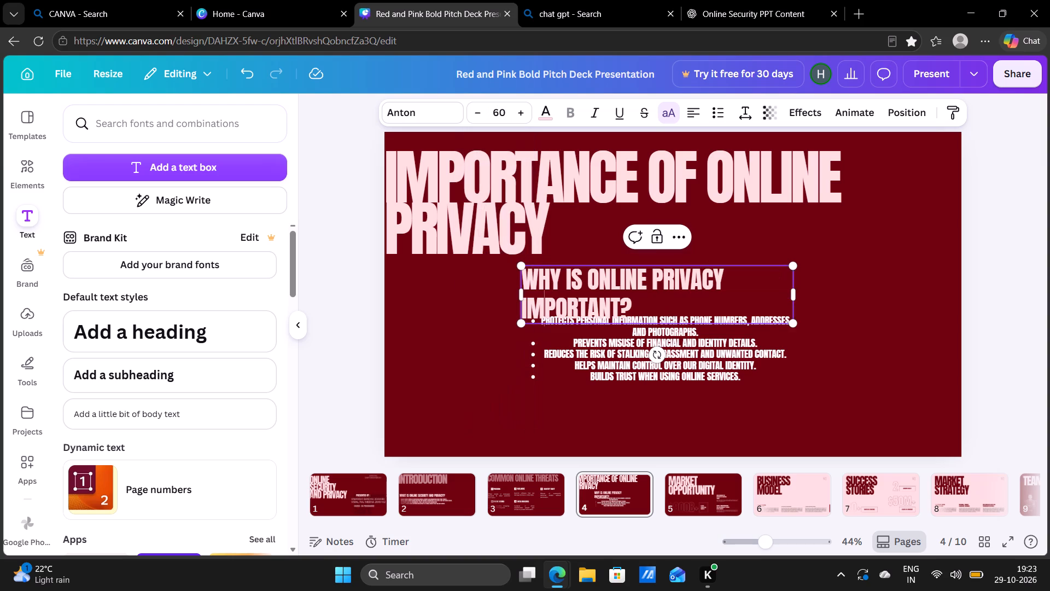
left_click(795, 300)
left_click_drag(795, 300, 856, 293)
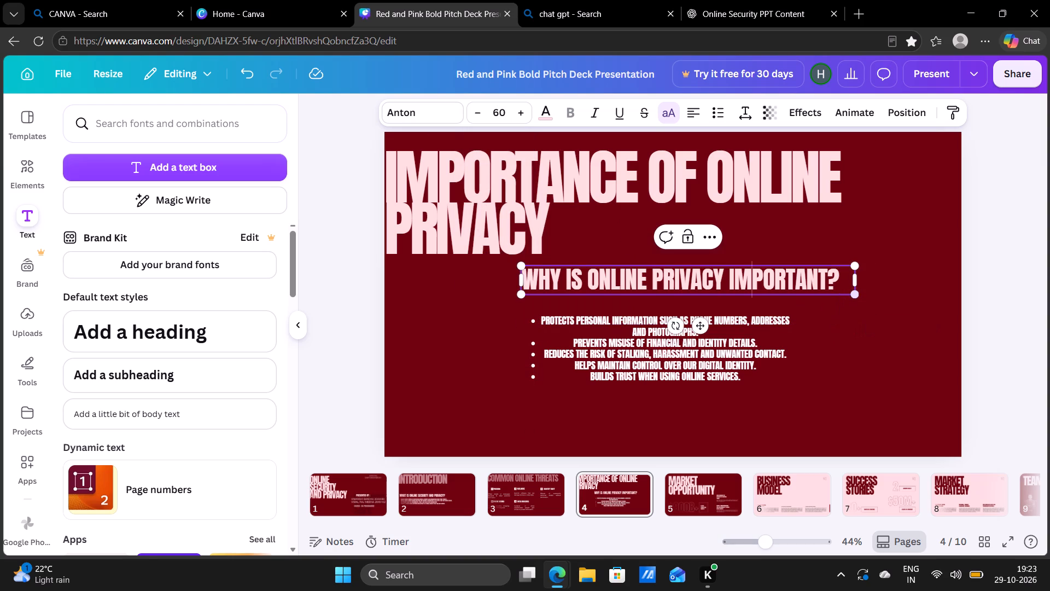
left_click_drag(519, 282, 455, 297)
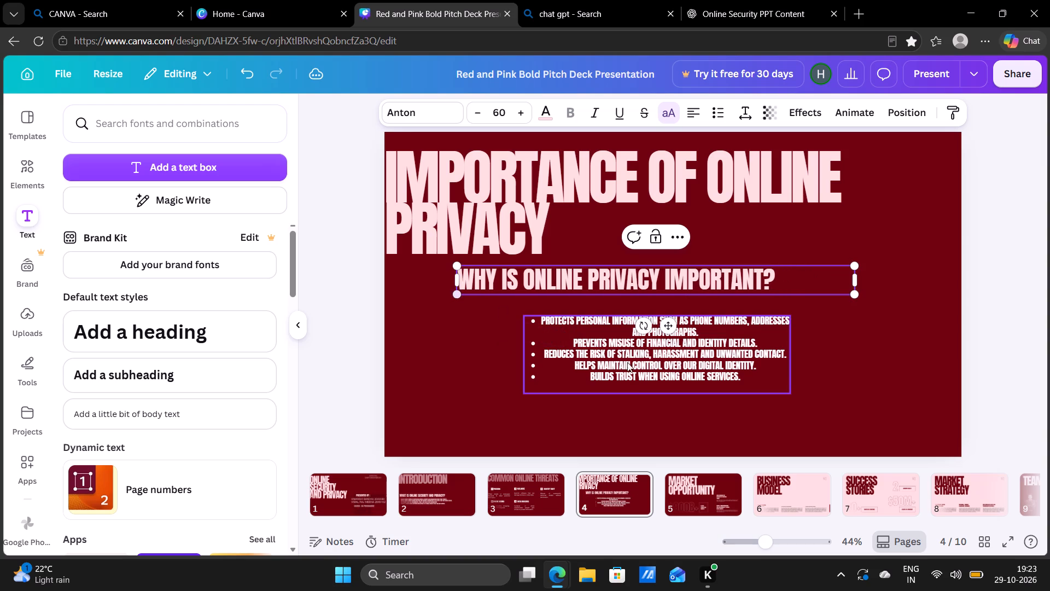
Apply justified alignment to all five privacy bullets.
double_click(579, 358)
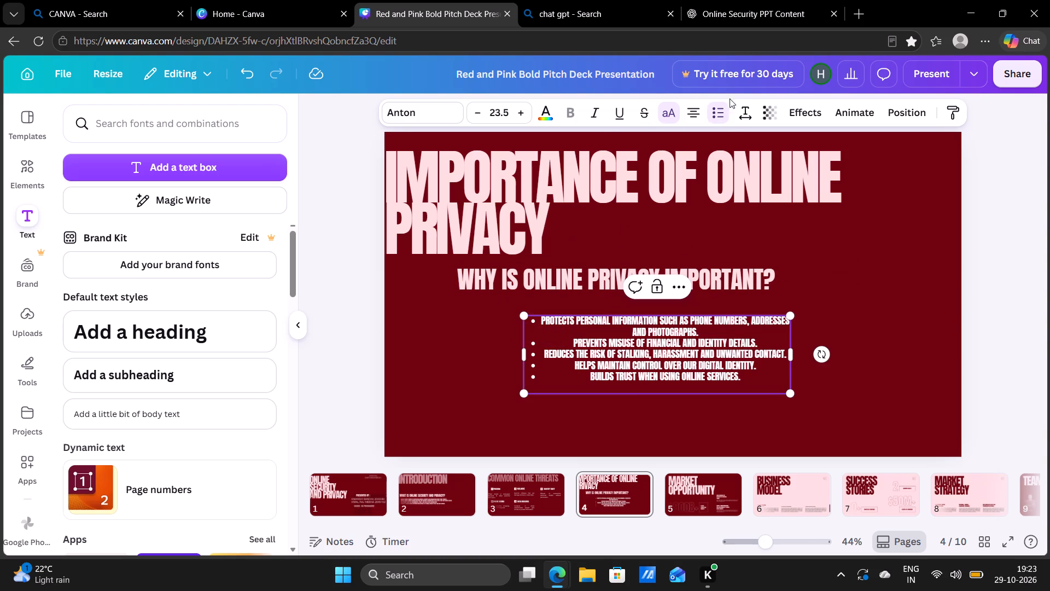
left_click(698, 115)
left_click(698, 115)
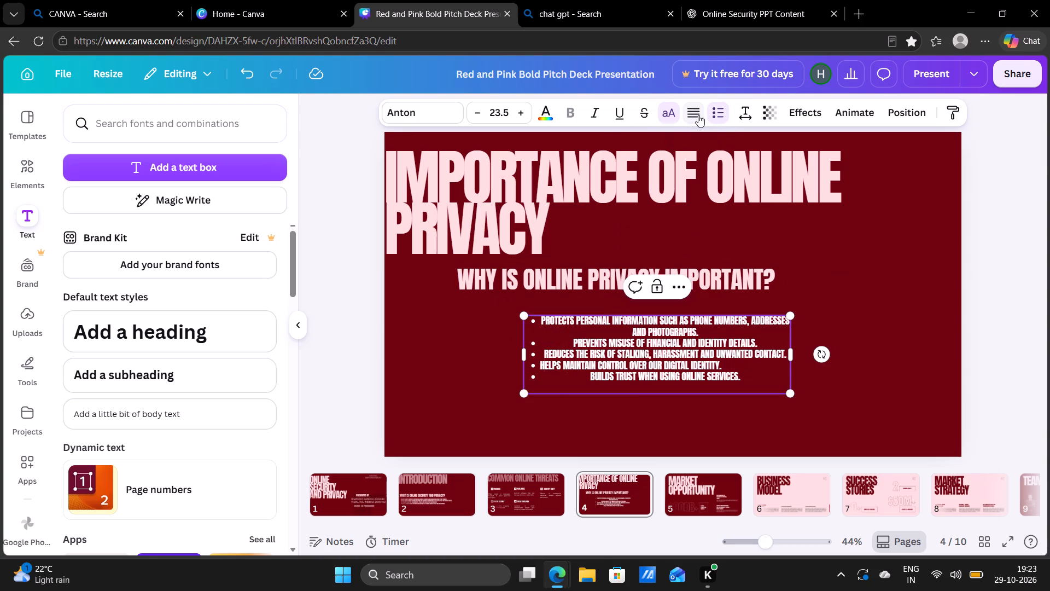
left_click(541, 319)
left_click_drag(541, 319, 564, 346)
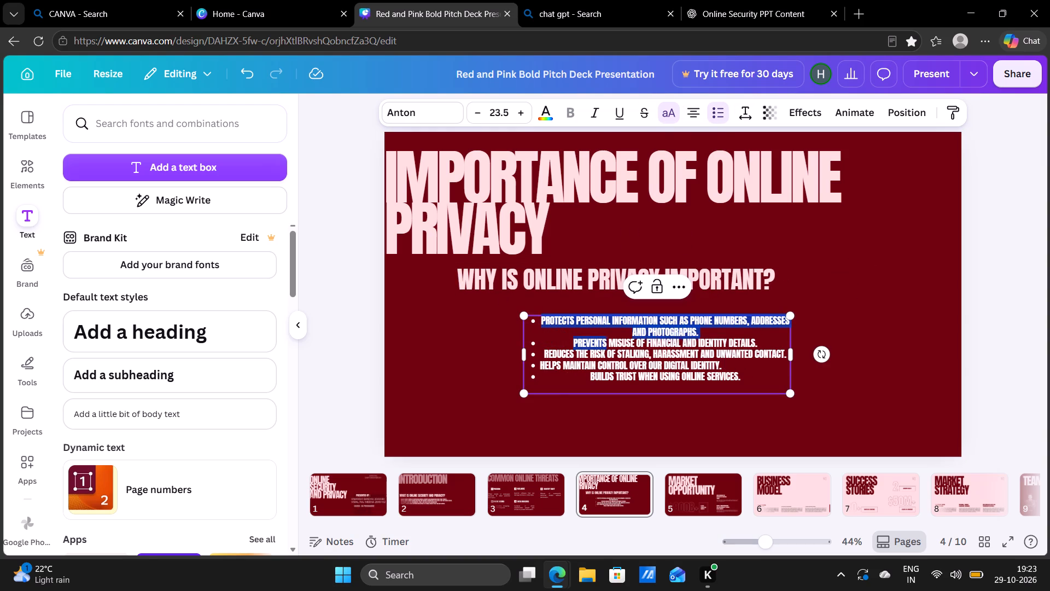
left_click_drag(564, 346, 716, 376)
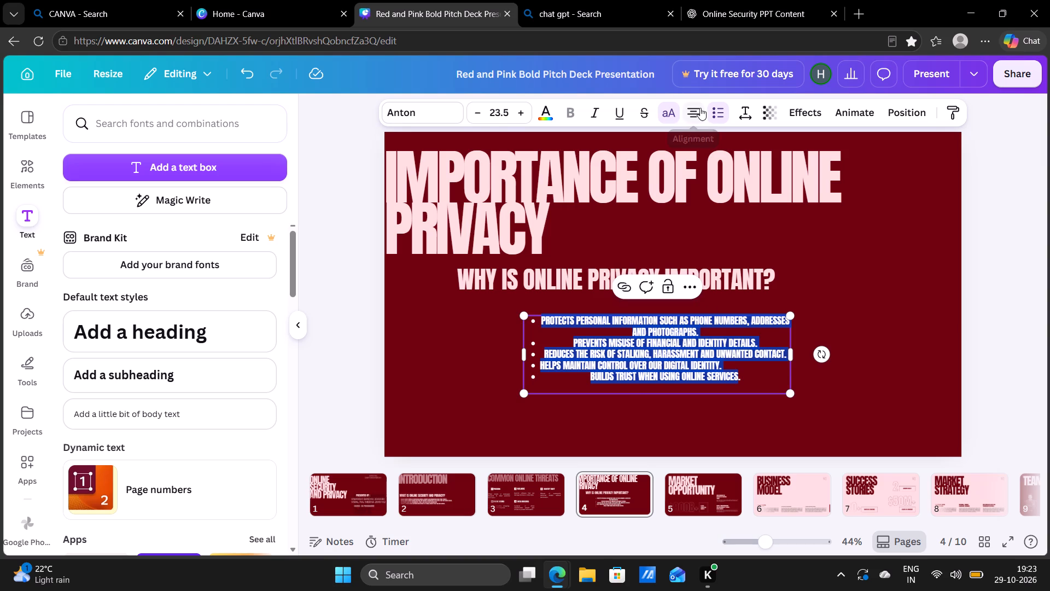
left_click(700, 108)
left_click(700, 108)
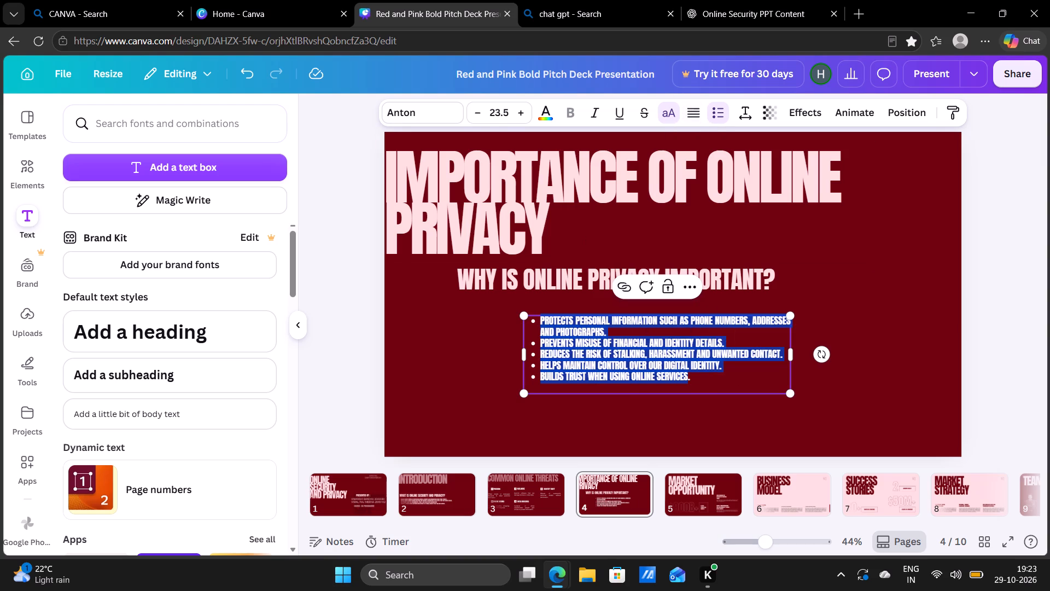
left_click(458, 374)
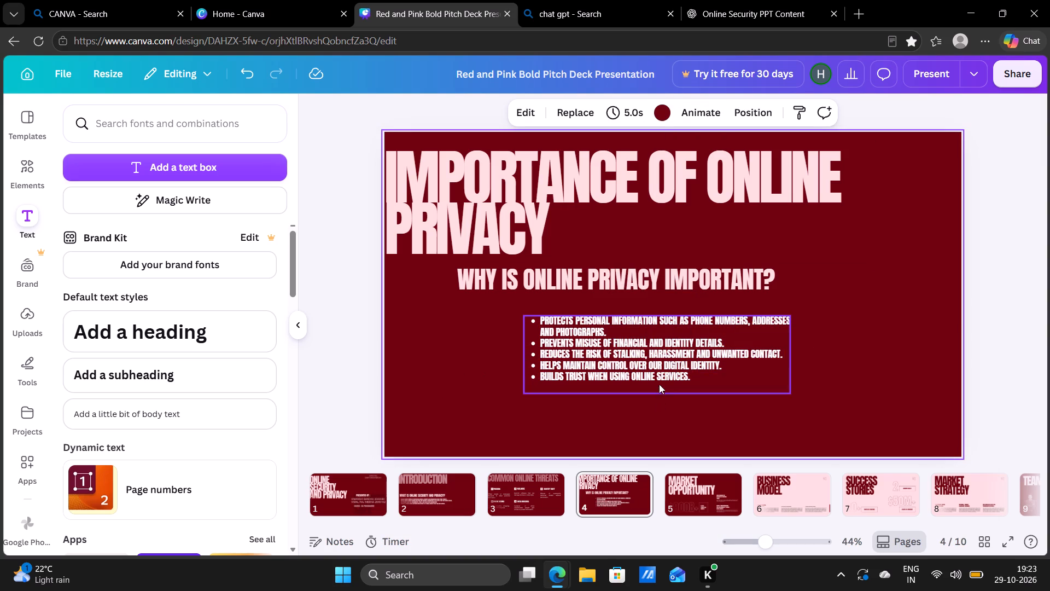
Shift the bullet list box left so it starts near the subheading's left edge.
double_click(659, 373)
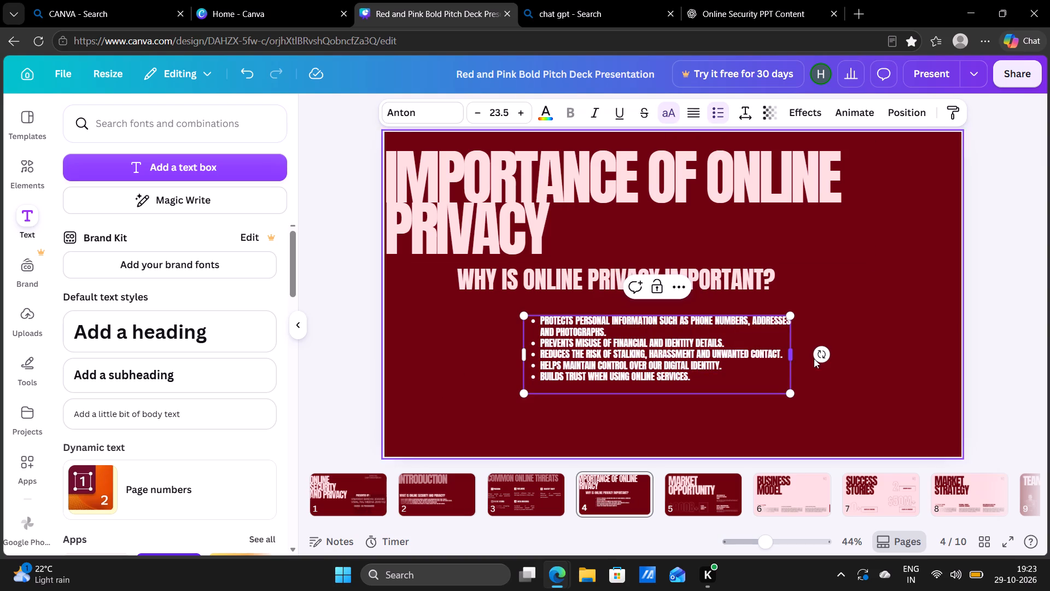
left_click(659, 397)
left_click_drag(659, 397, 623, 394)
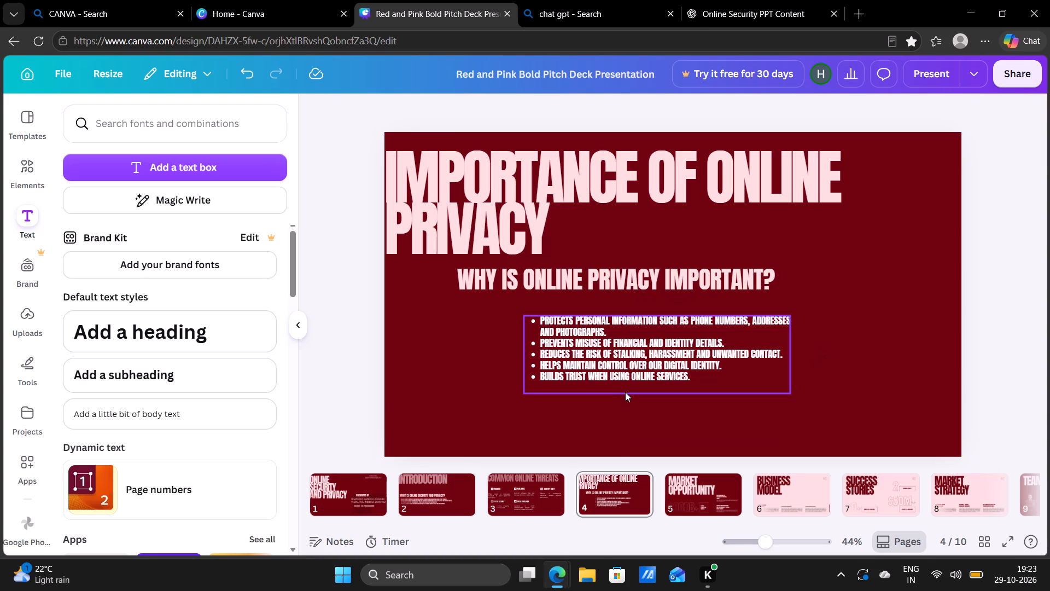
left_click(634, 388)
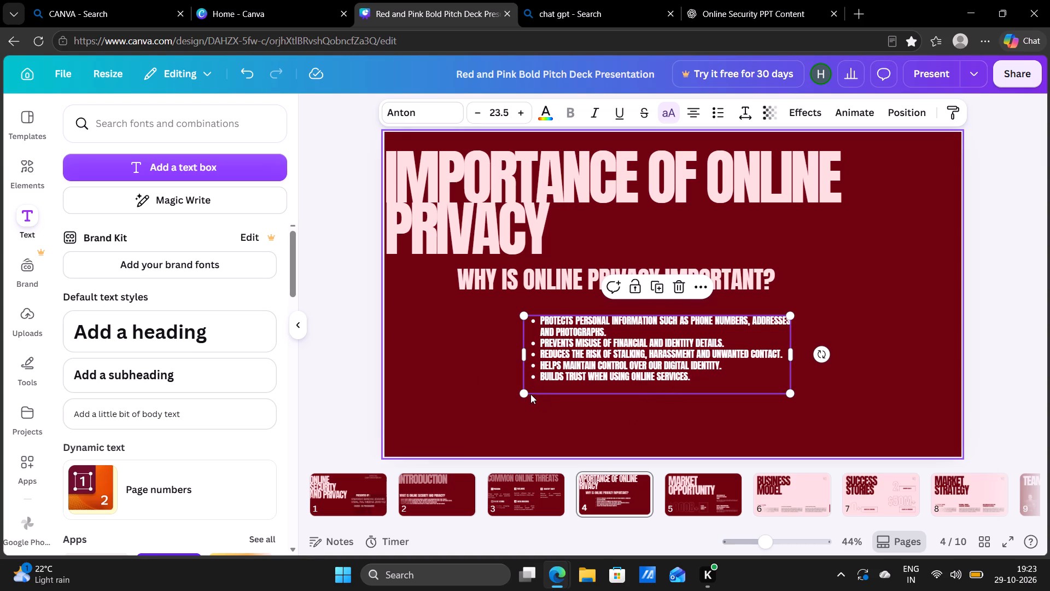
left_click(592, 411)
double_click(555, 356)
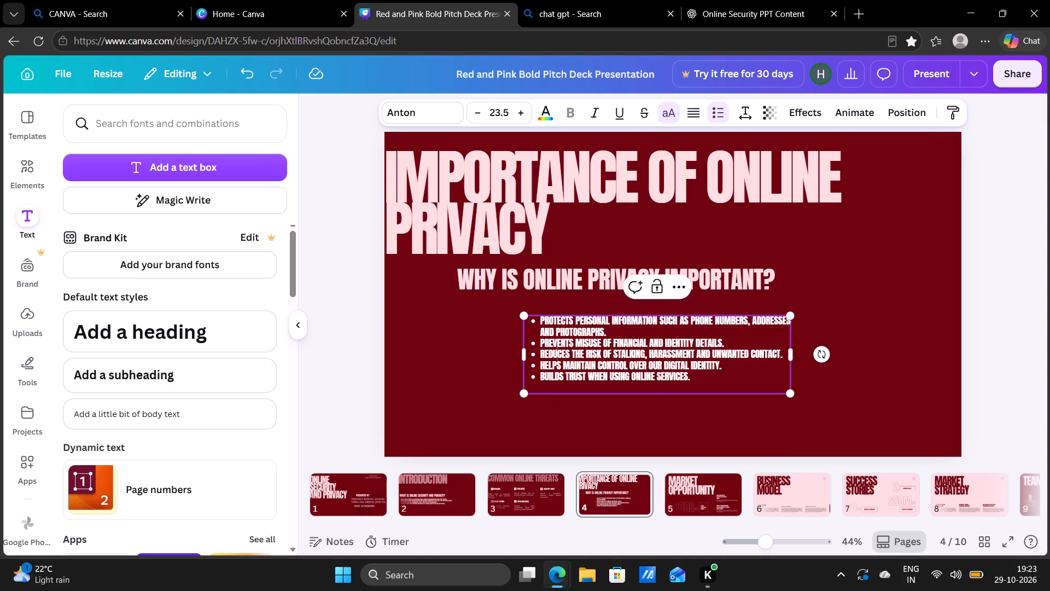
left_click_drag(651, 393, 638, 392)
left_click_drag(638, 392, 600, 395)
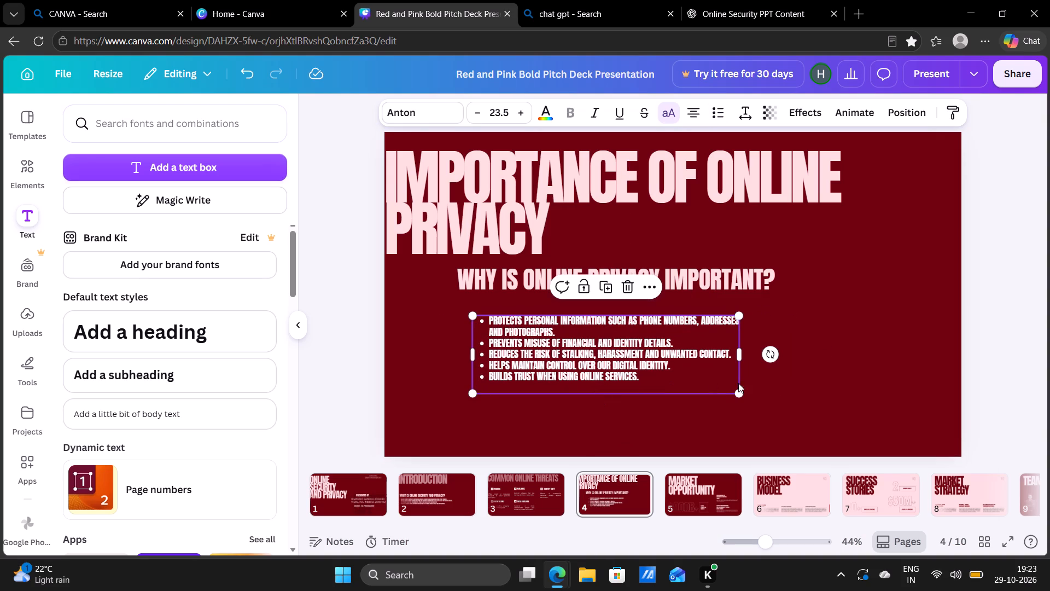
Widen the bullet list box toward the slide's right side so each bullet fits on one line.
left_click(740, 361)
left_click_drag(740, 361, 802, 351)
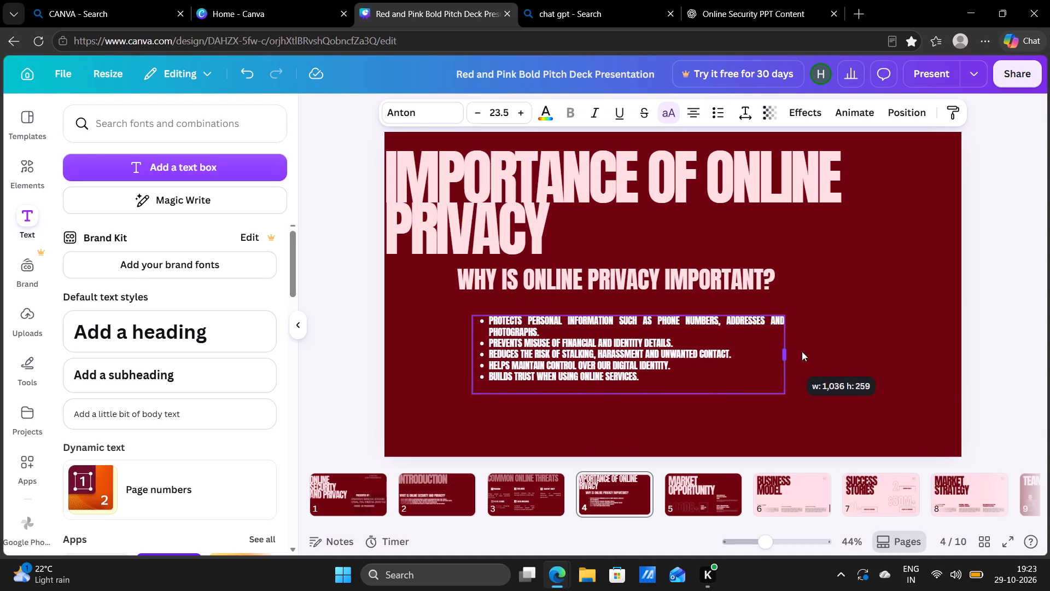
left_click_drag(802, 351, 892, 350)
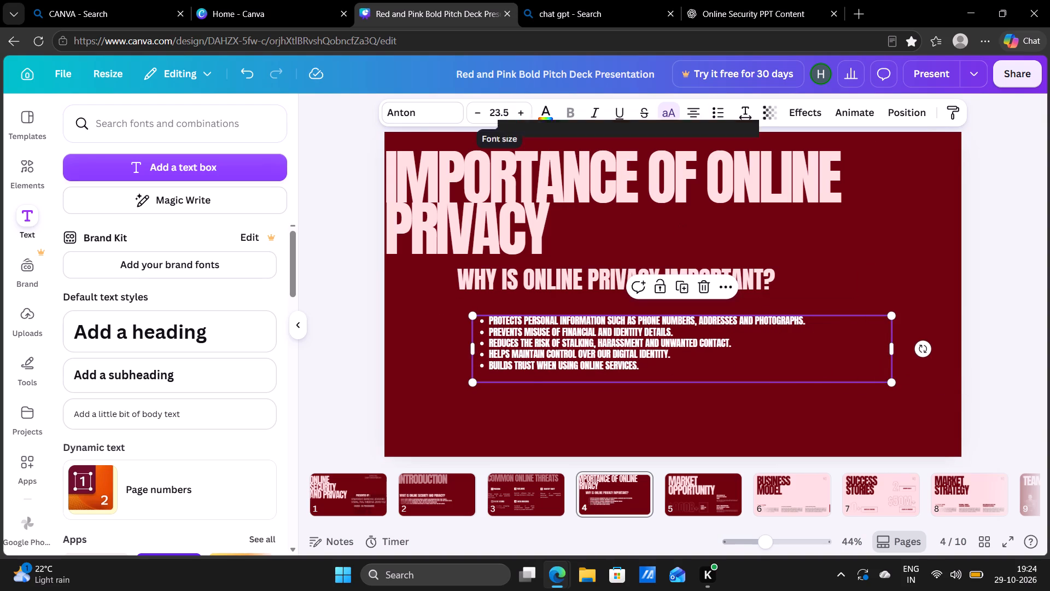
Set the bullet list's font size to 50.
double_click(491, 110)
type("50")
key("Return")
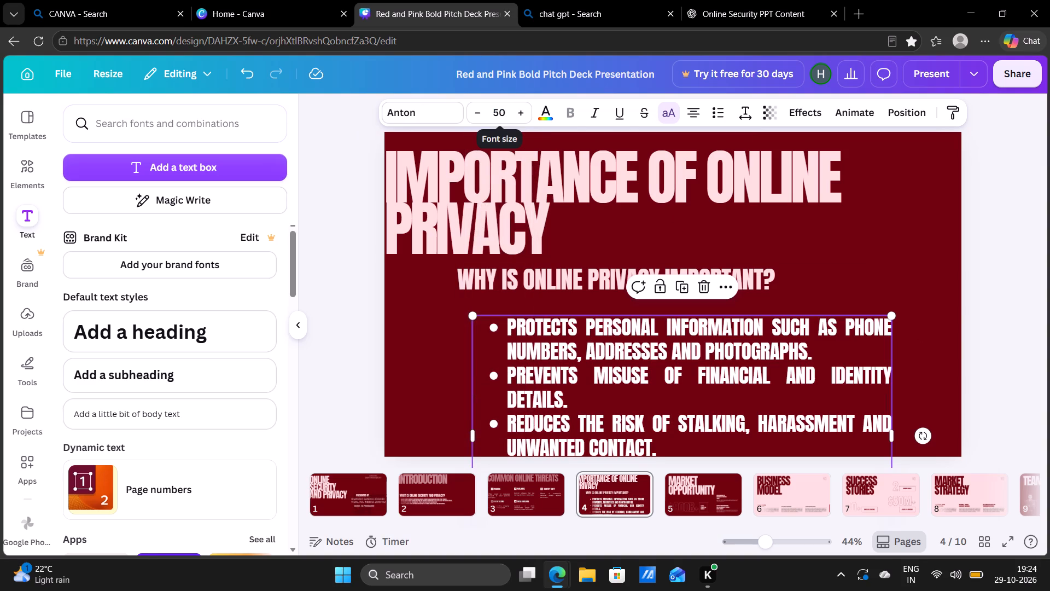
Set the bullet list's font size to 40.
double_click(499, 114)
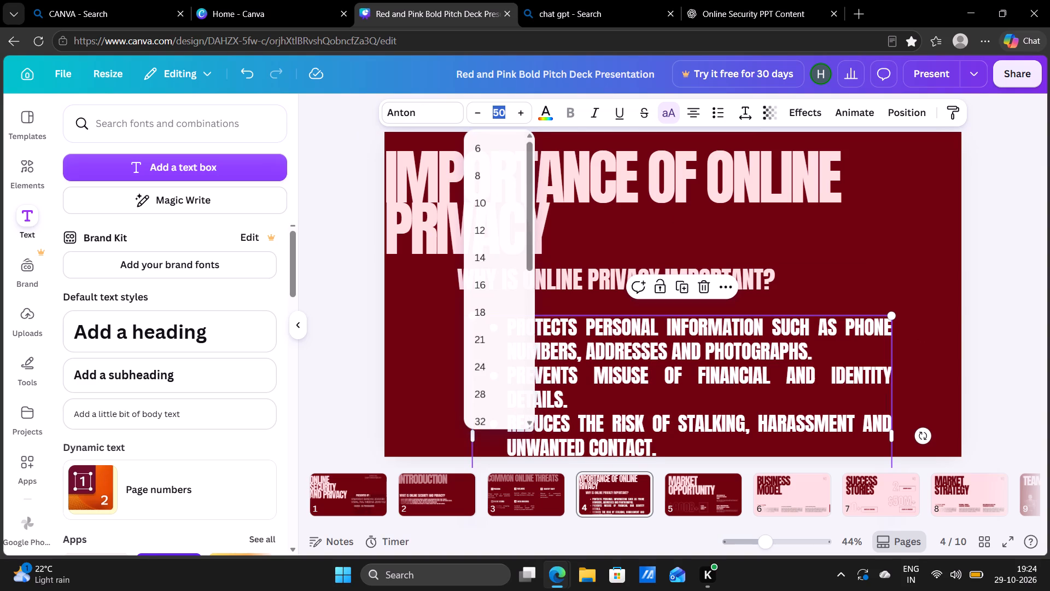
type("40")
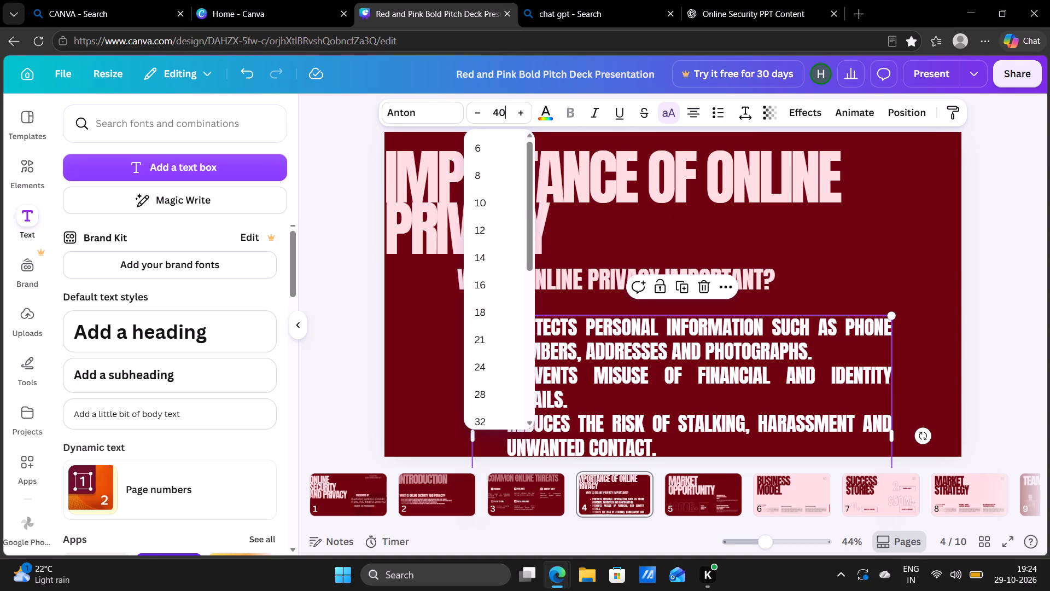
key("Return")
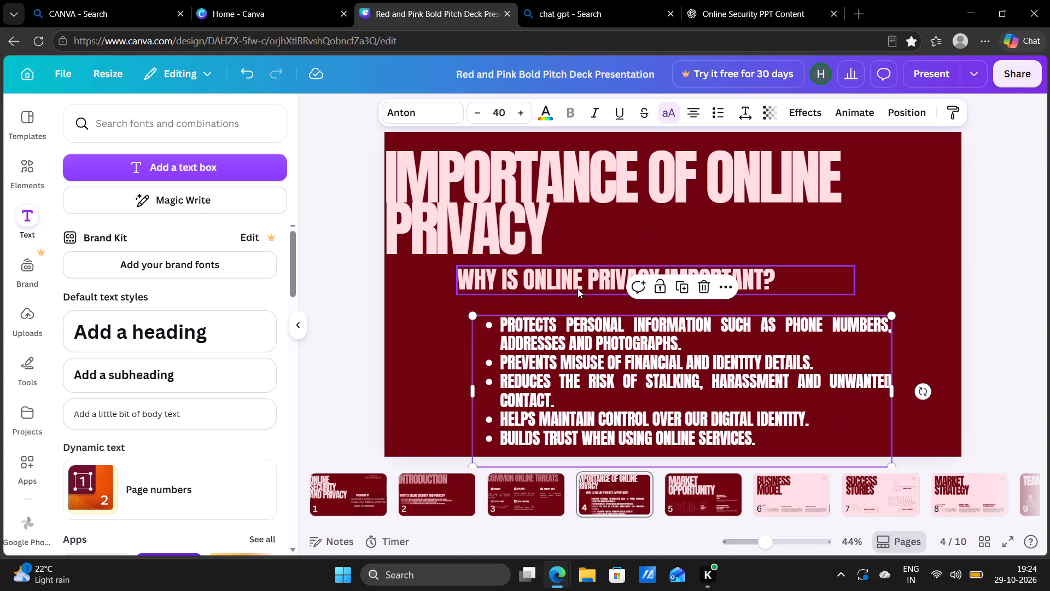
Set the font size of the "Why is online privacy important?" subheading to 75.
double_click(577, 288)
left_click(515, 106)
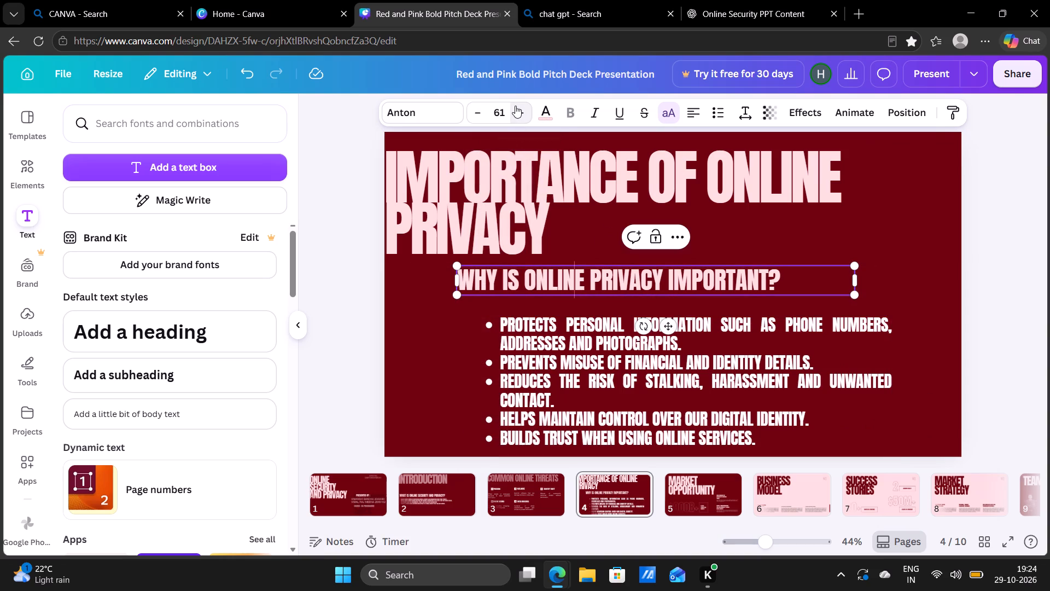
key("7")
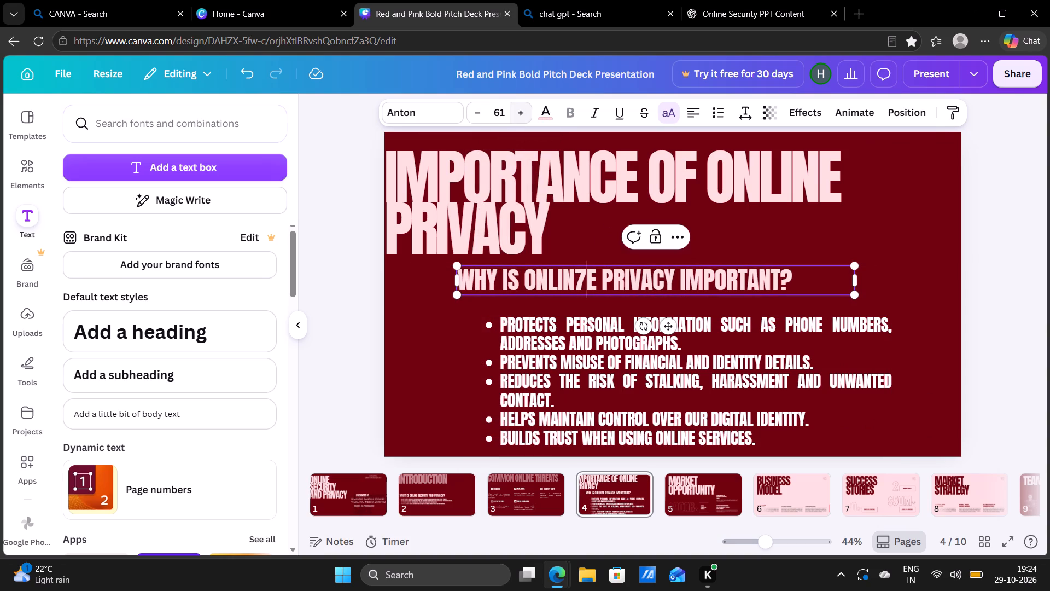
key("BackSpace")
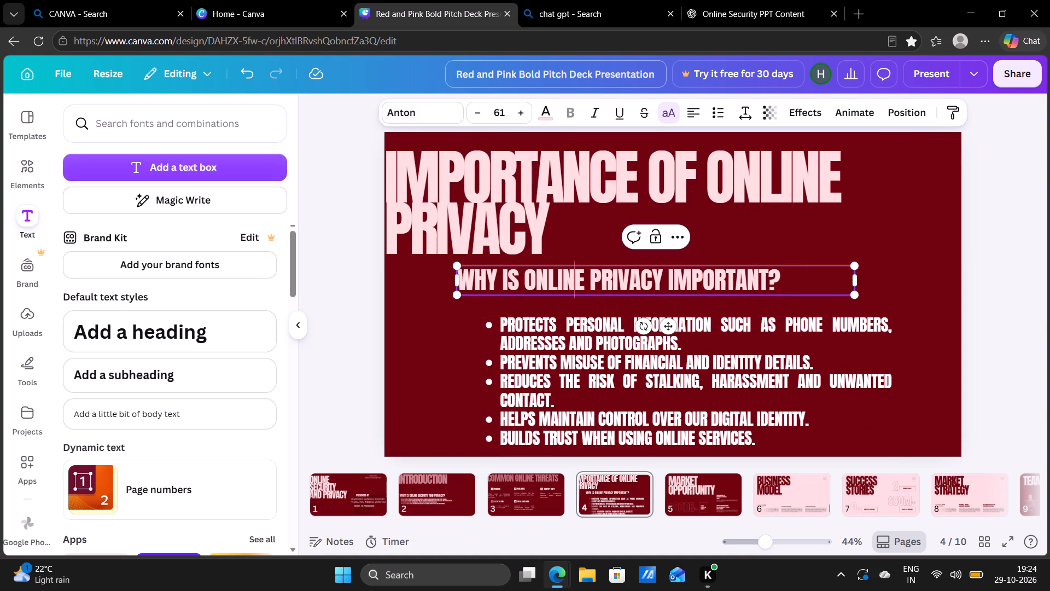
double_click(503, 111)
type("75")
key("Return")
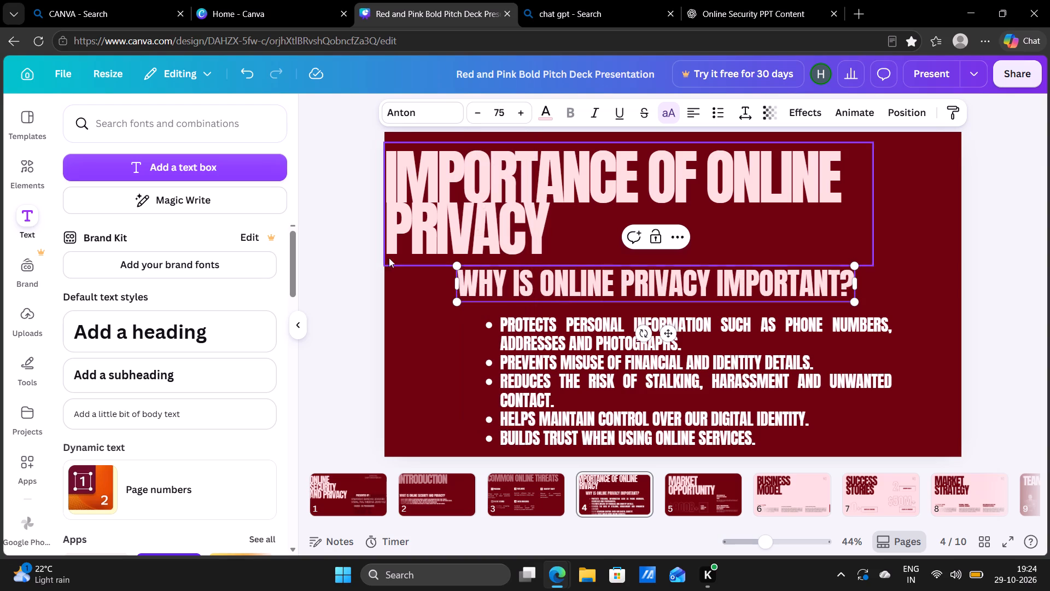
Recolor the entire "Importance of Online Privacy" title on page 4 to gray red #b46c74.
double_click(470, 231)
double_click(547, 118)
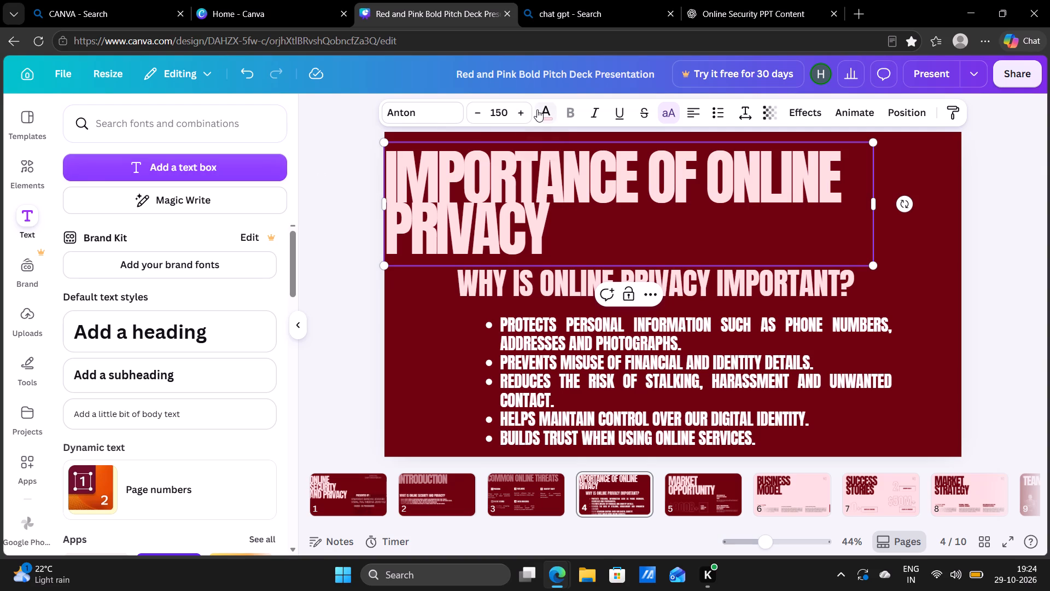
left_click(537, 109)
left_click(202, 217)
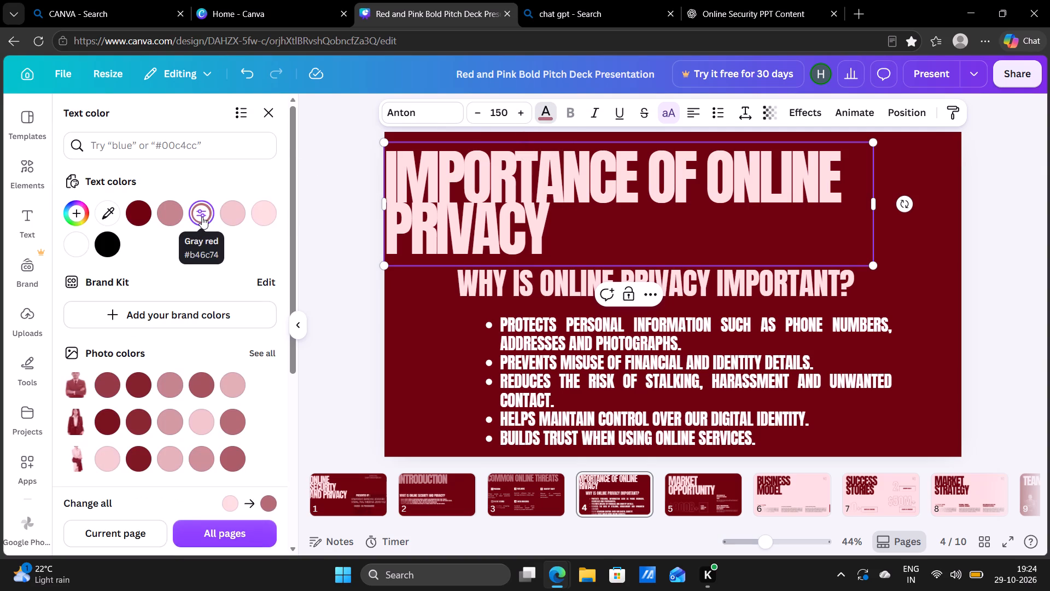
left_click(160, 220)
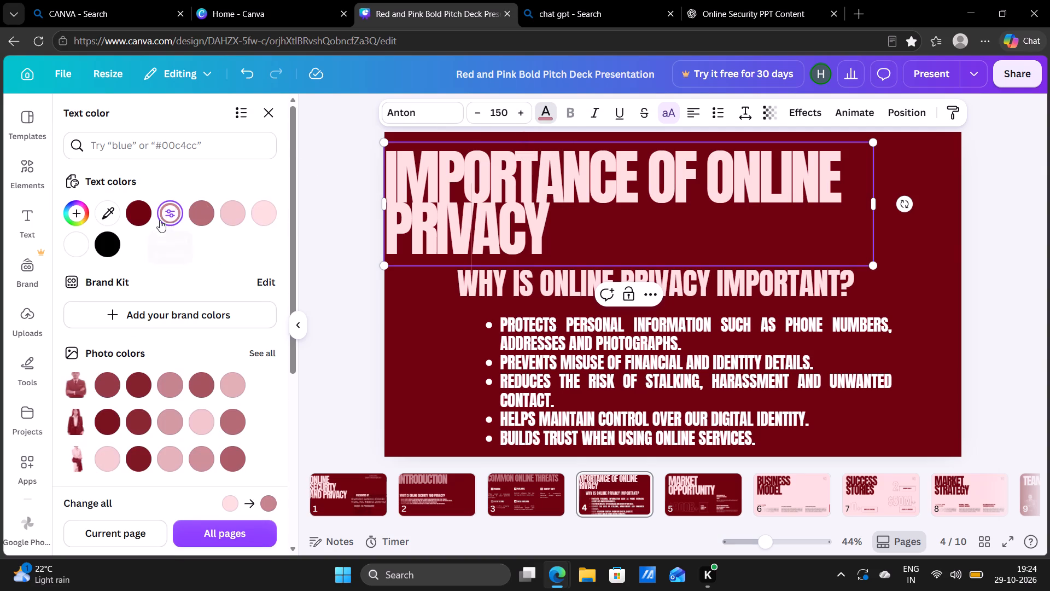
double_click(186, 209)
left_click(210, 211)
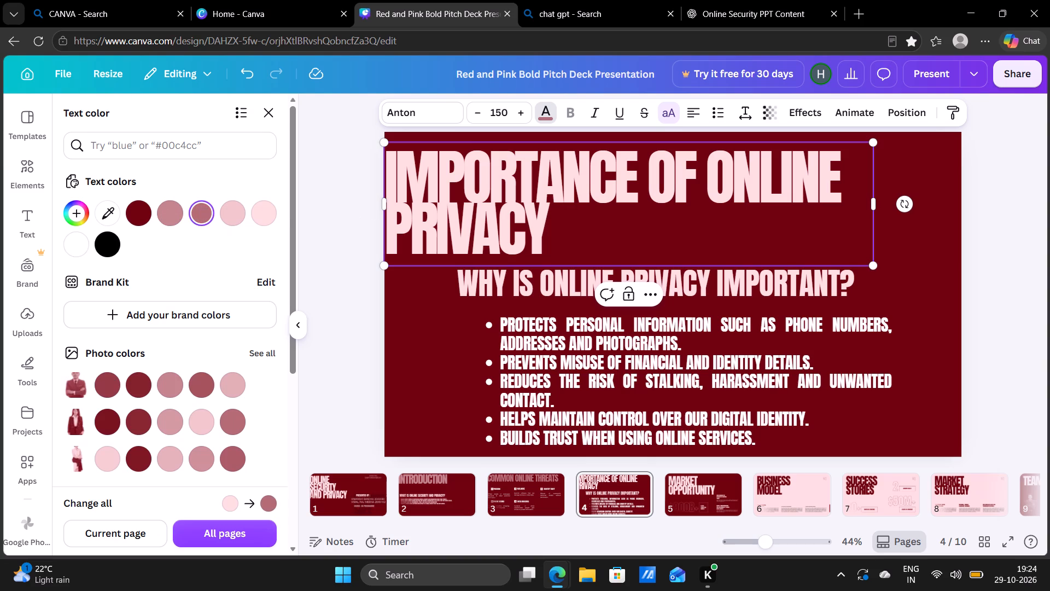
triple_click(415, 177)
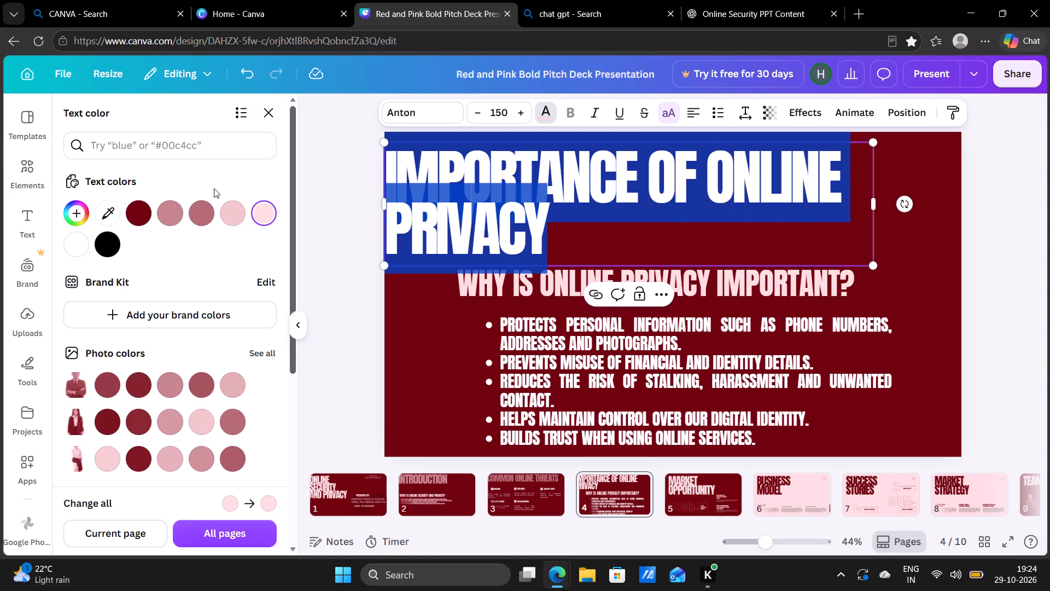
left_click(204, 219)
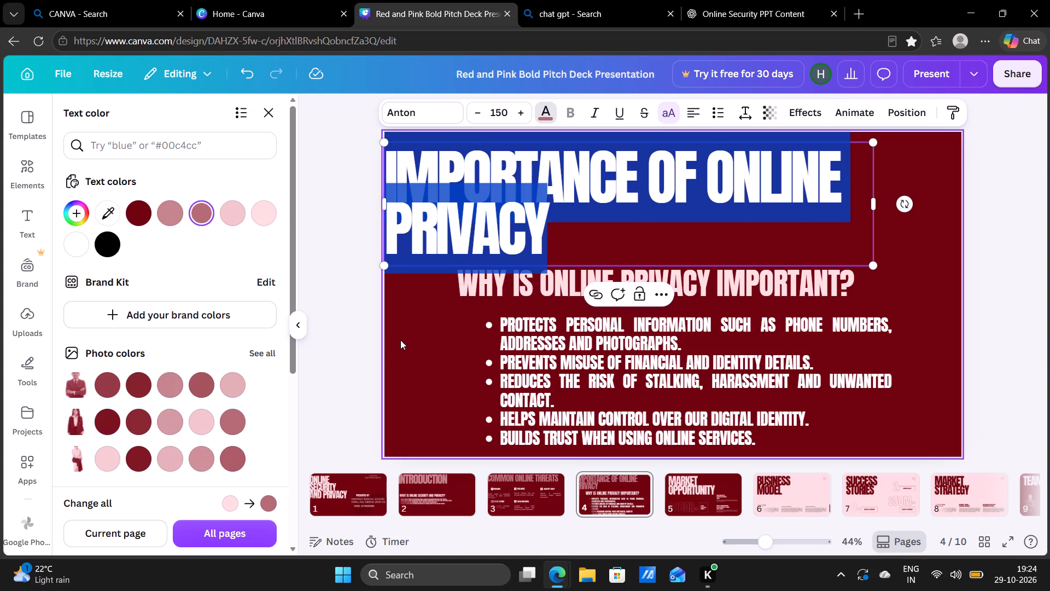
left_click(400, 340)
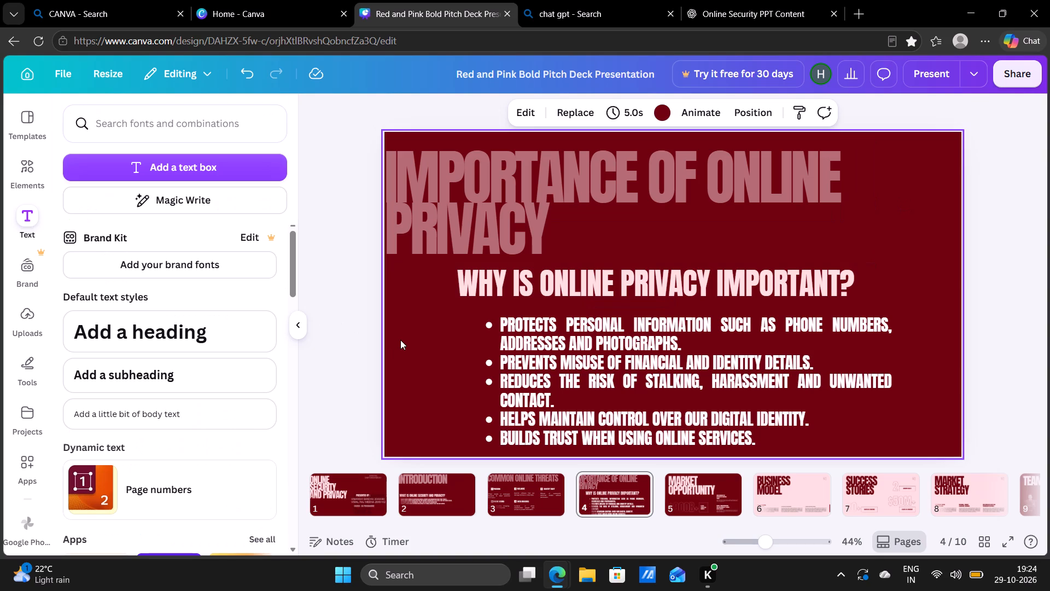
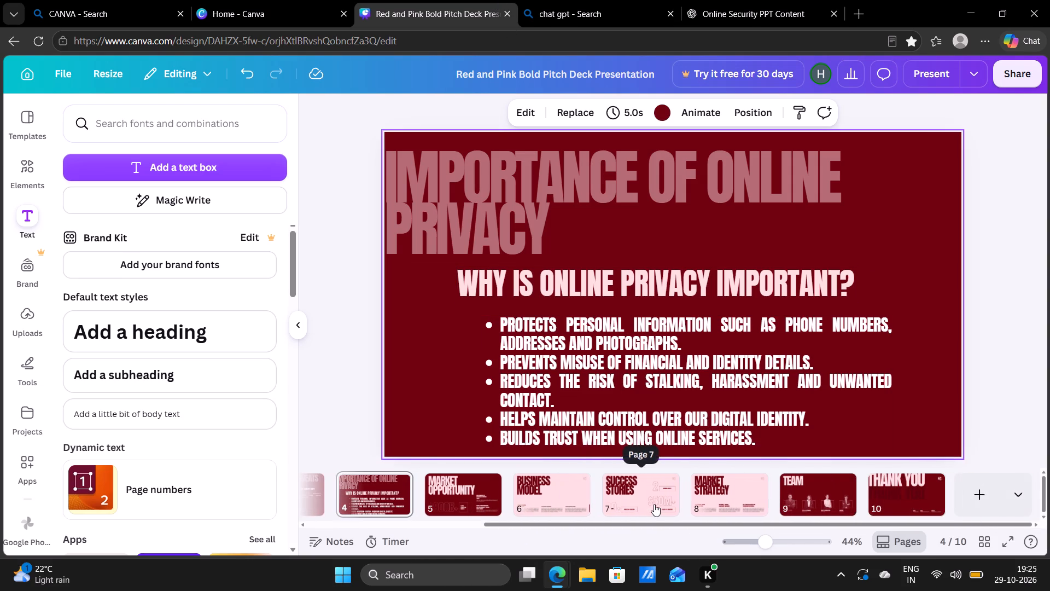
scroll(654, 504, "left", 1)
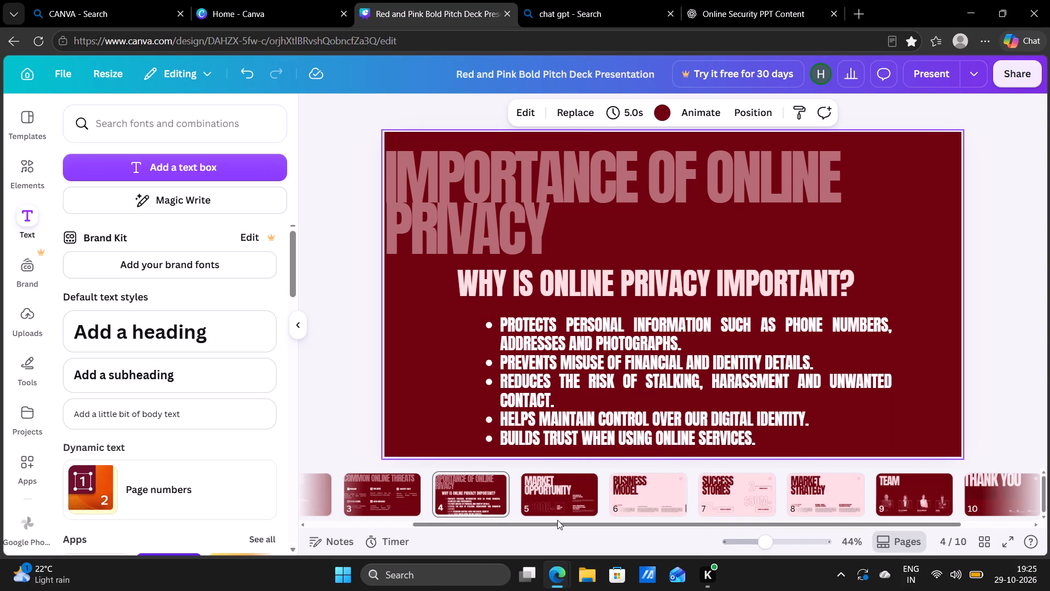
left_click(557, 520)
left_click(559, 496)
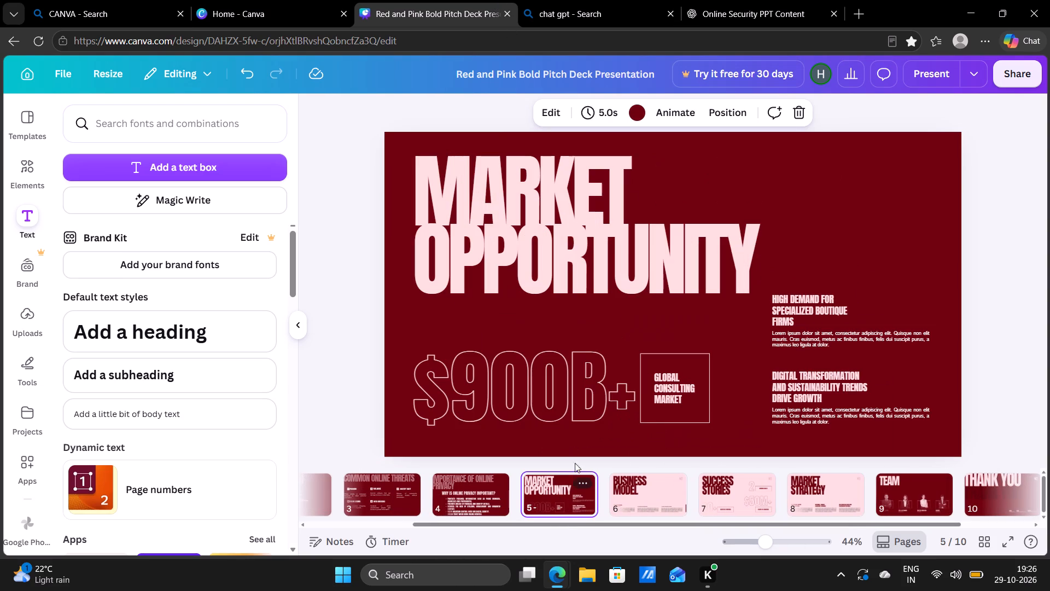
double_click(608, 257)
key("BackSpace")
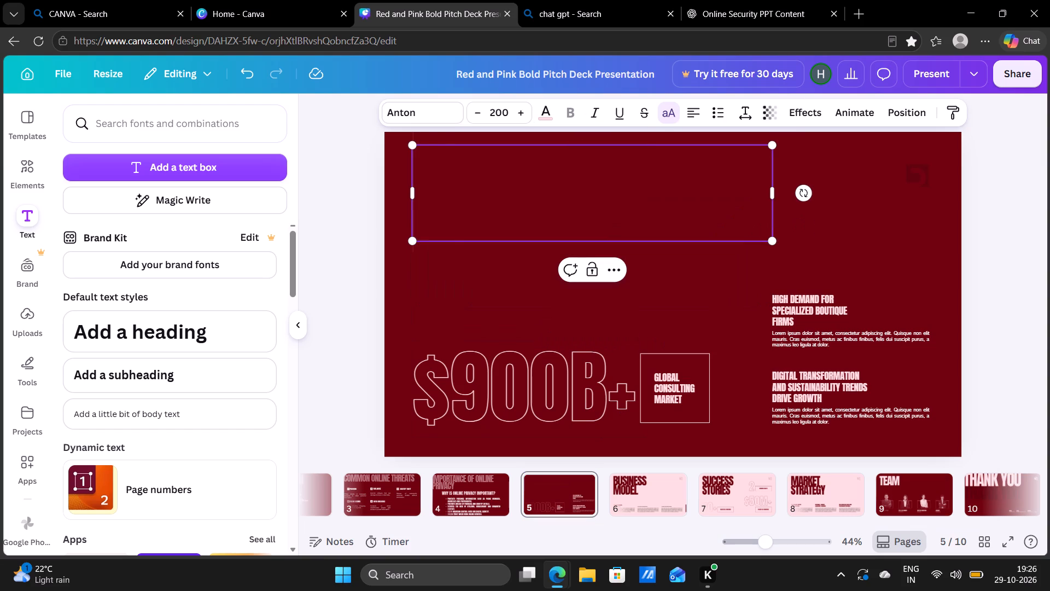
type("tis")
key("BackSpace")
type("ps to sta")
key("y")
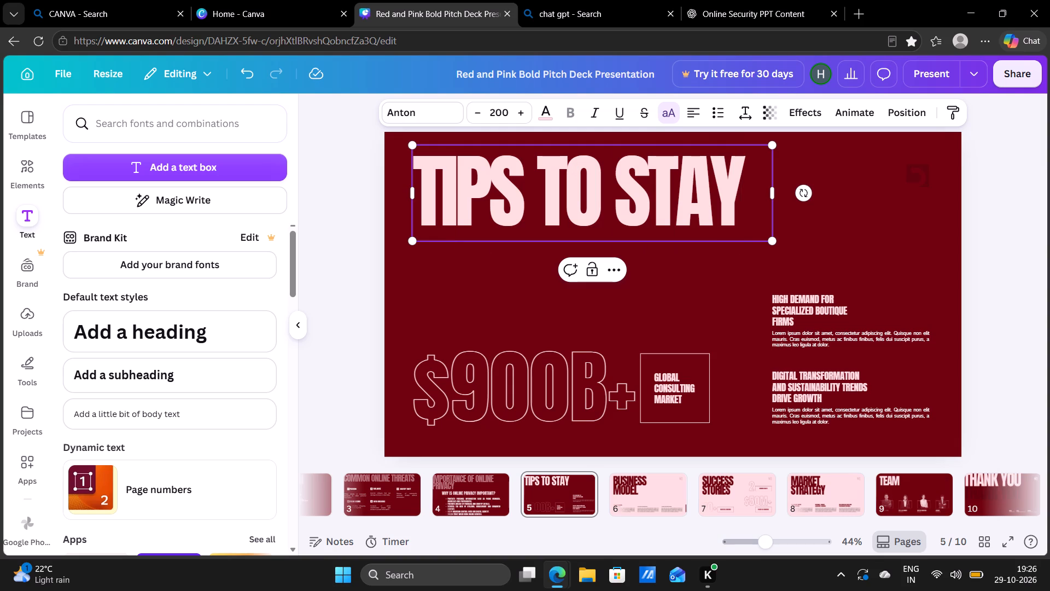
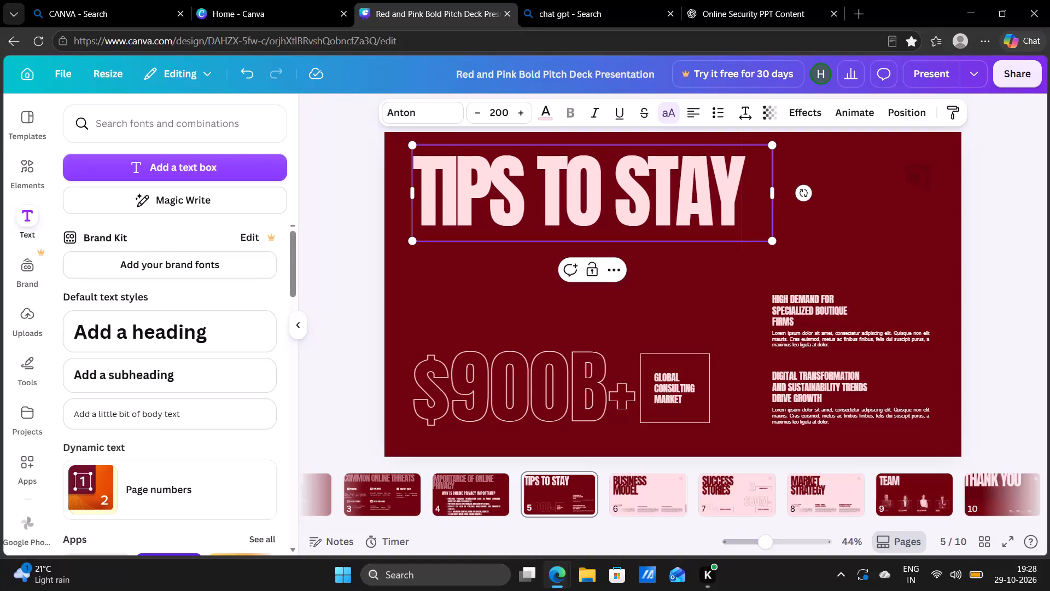
Recheck the Slide 5 heading in the ChatGPT outline, and complete the page 5 title in Canva with "safe online".
left_click(762, 4)
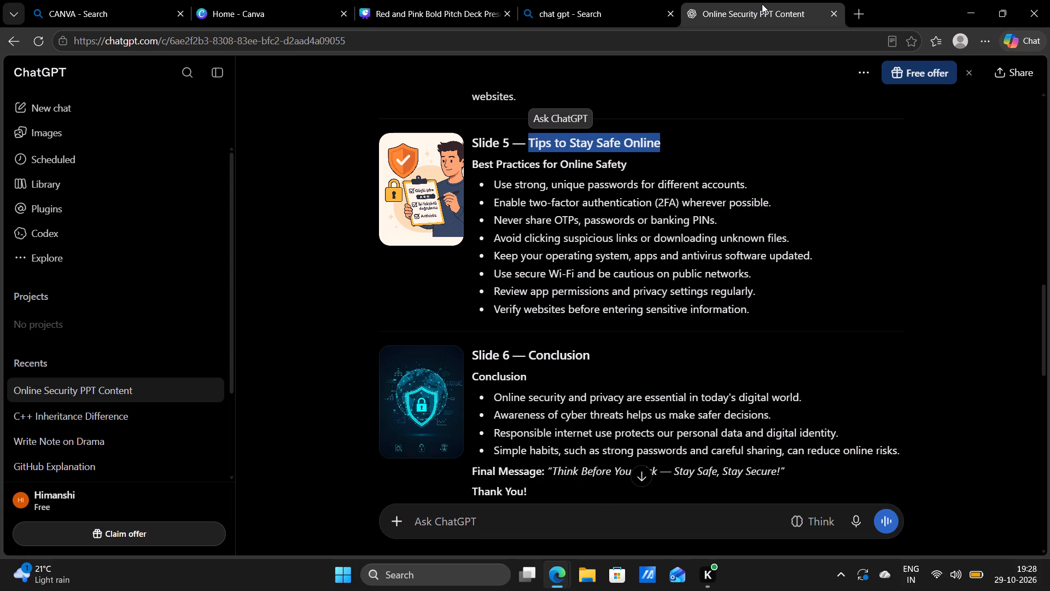
left_click(471, 7)
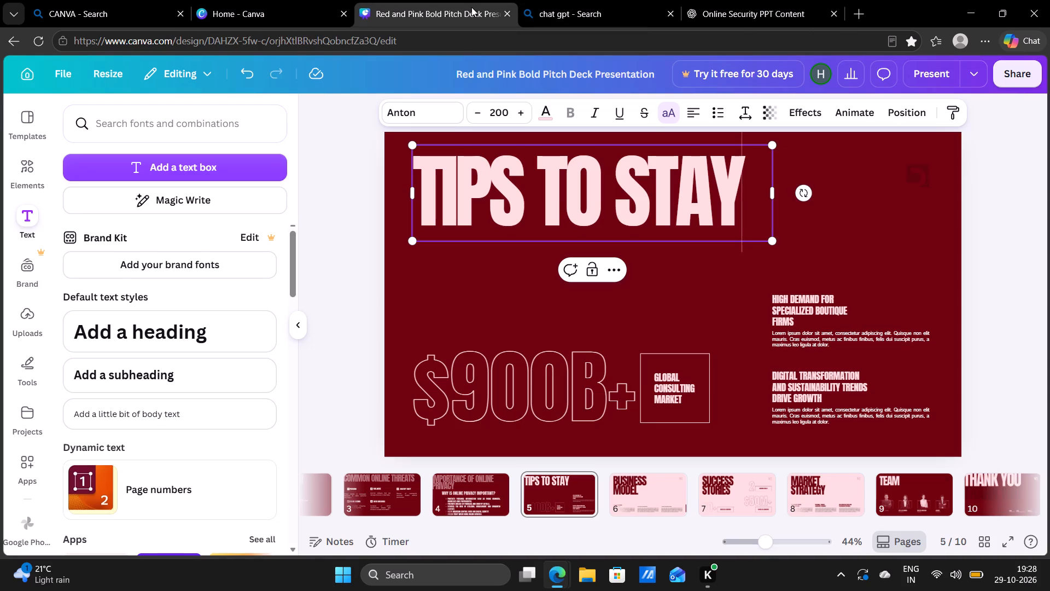
key("f")
key("BackSpace")
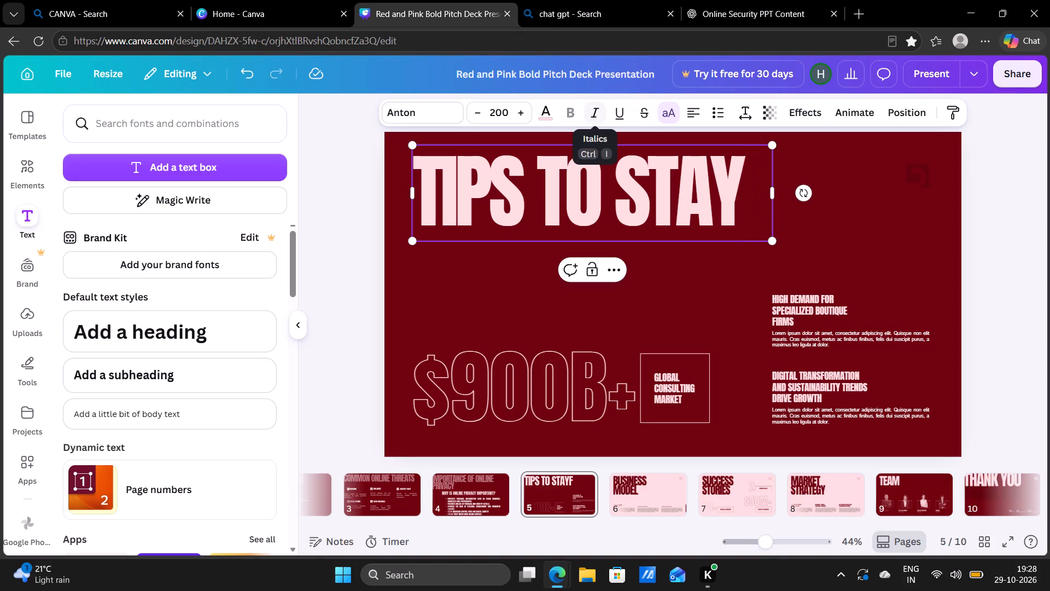
key("space")
type("safe")
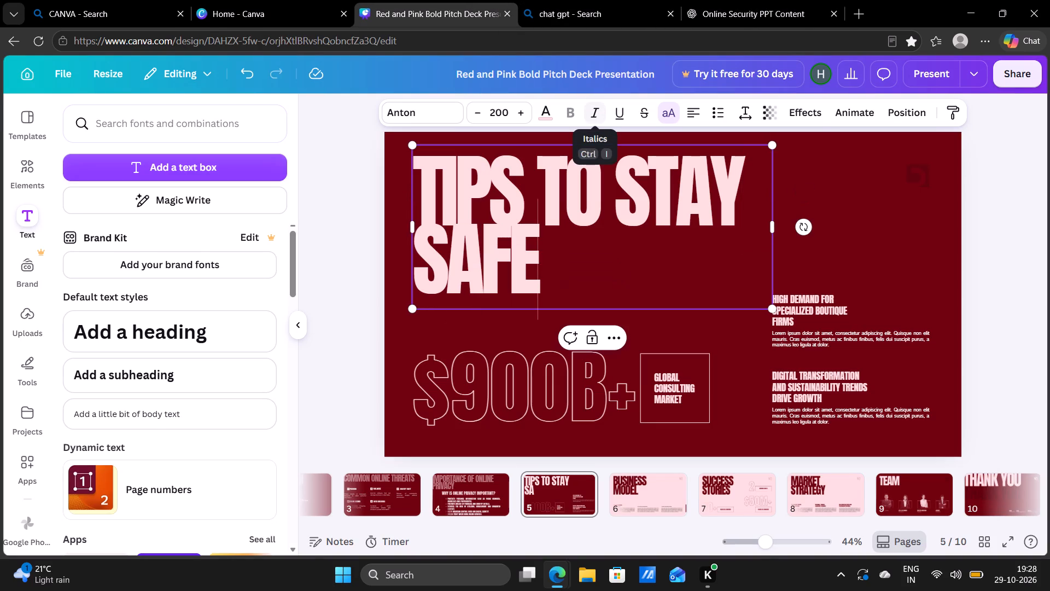
type("onlinr")
key("BackSpace")
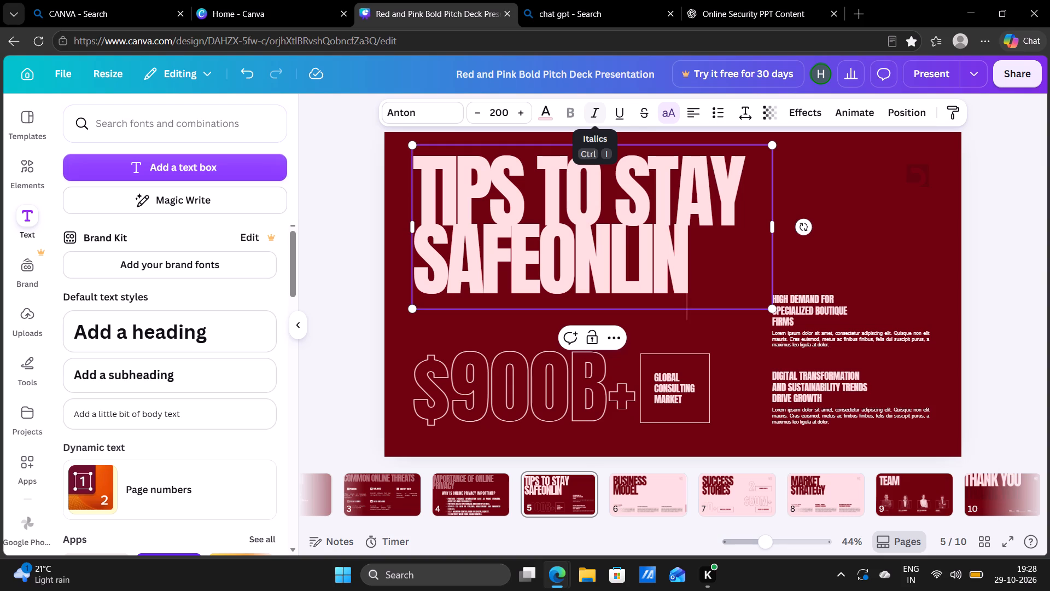
key("BackSpace")
key("BackSpace")
key("BackSpace")
key("BackSpace")
key("BackSpace")
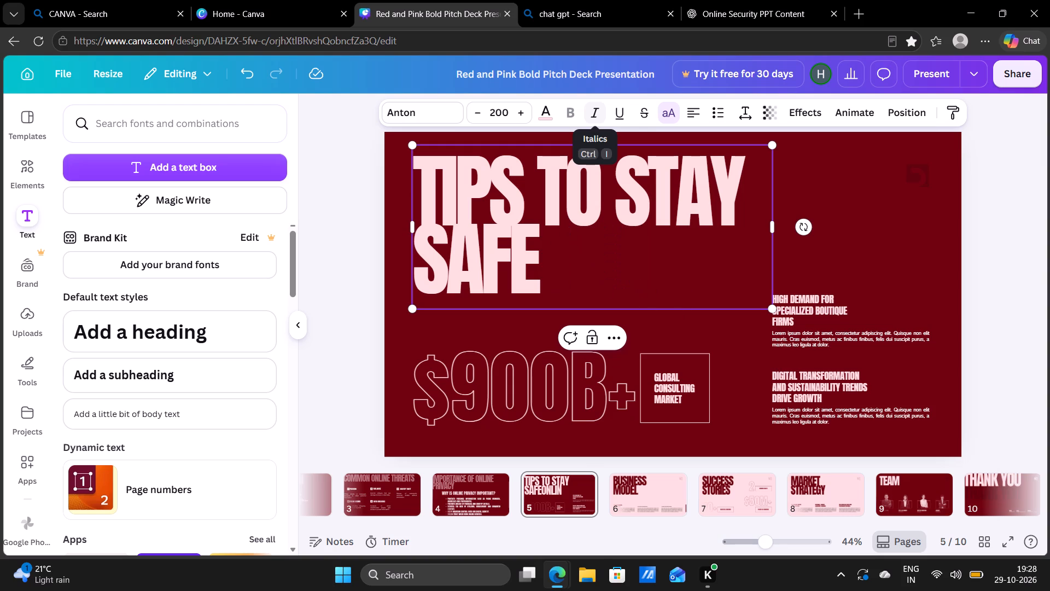
key("space")
type("online")
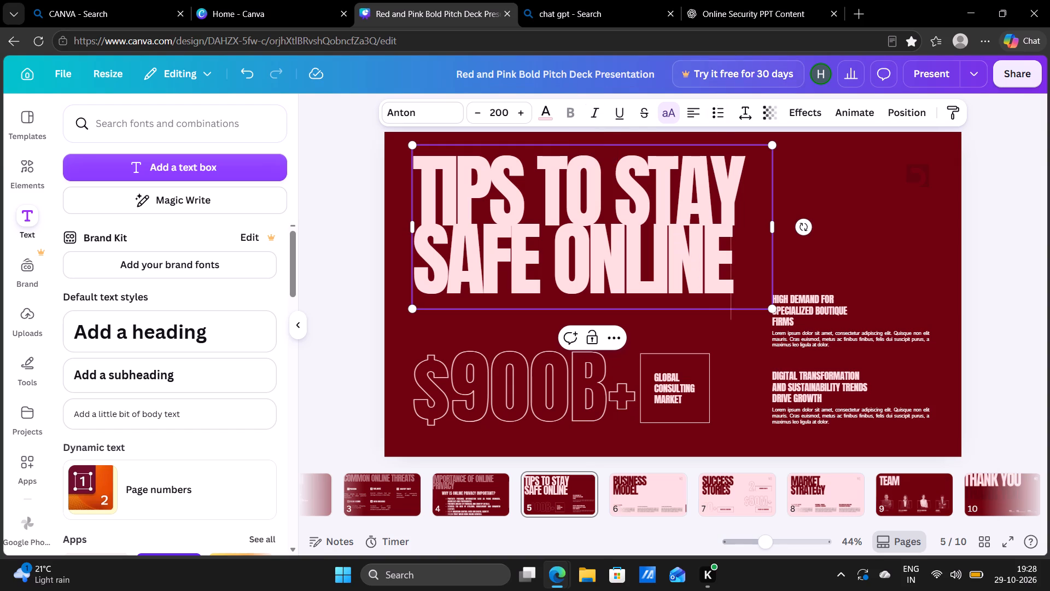
Widen the page 5 title box to the page's right edge and enlarge it from its top-left corner to the left edge.
left_click(774, 221)
left_click_drag(774, 221, 826, 211)
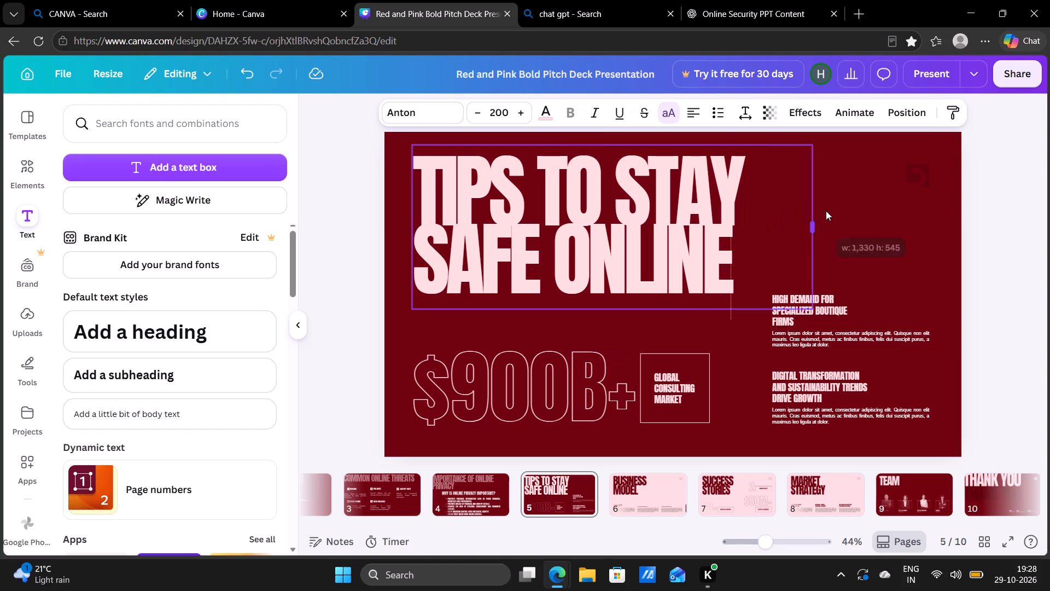
left_click_drag(826, 211, 966, 189)
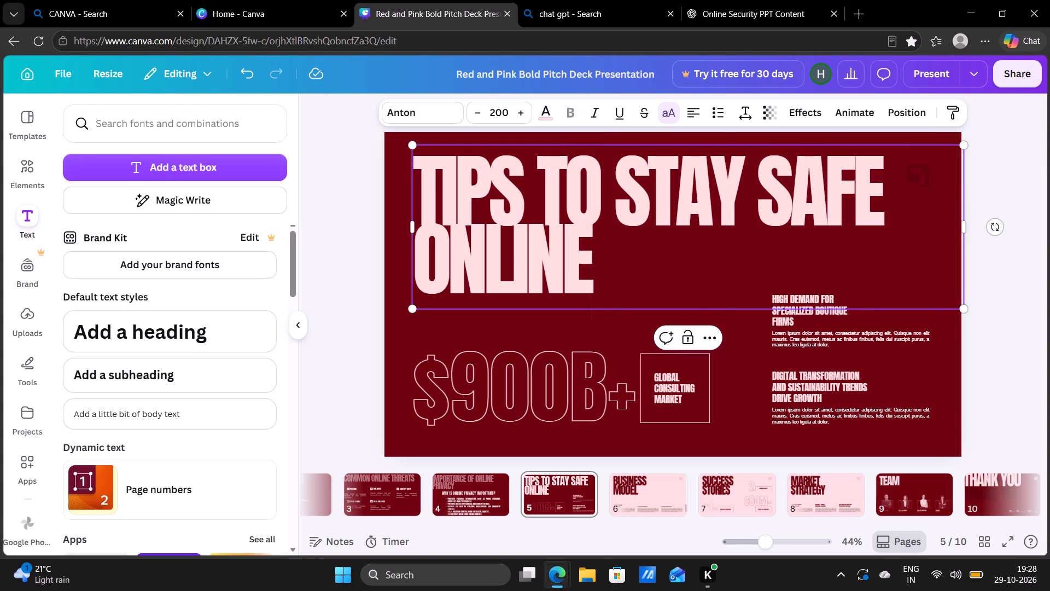
left_click(411, 144)
left_click_drag(411, 144, 392, 147)
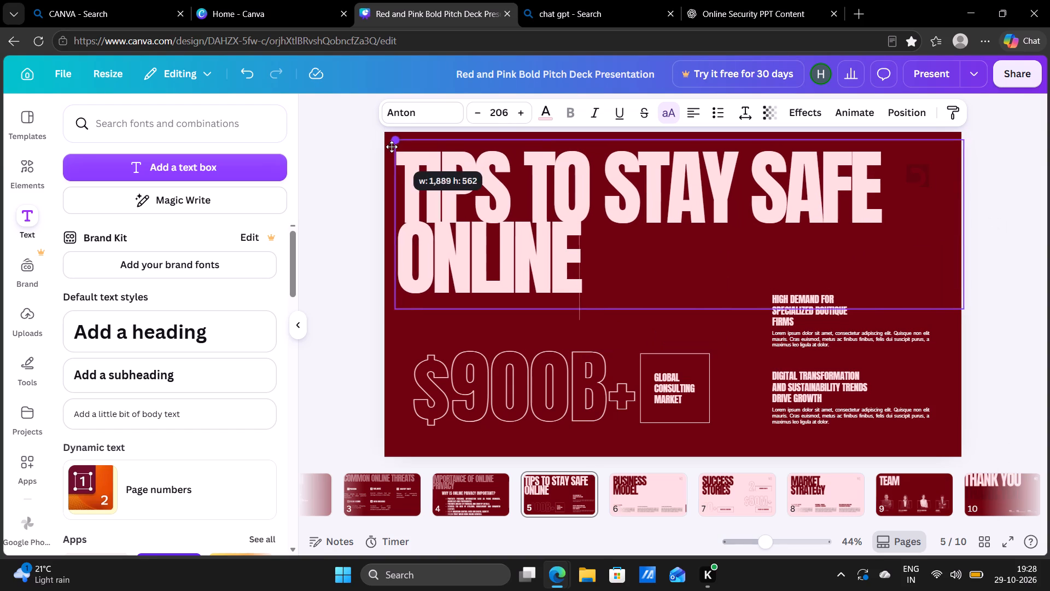
left_click_drag(392, 147, 384, 142)
Set the page 5 title's font size to 185.
double_click(496, 115)
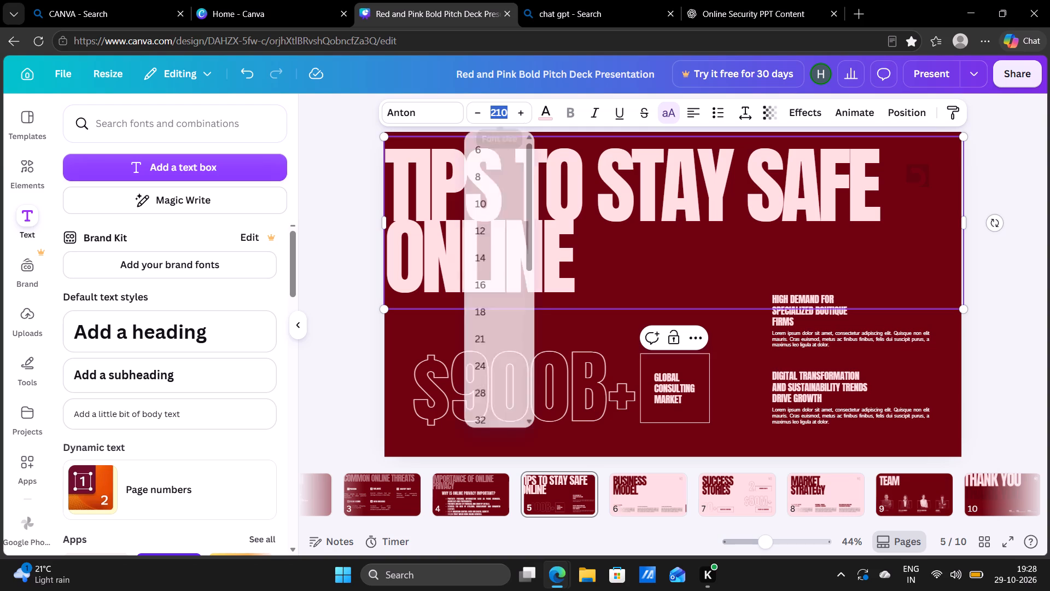
double_click(496, 115)
left_click(496, 115)
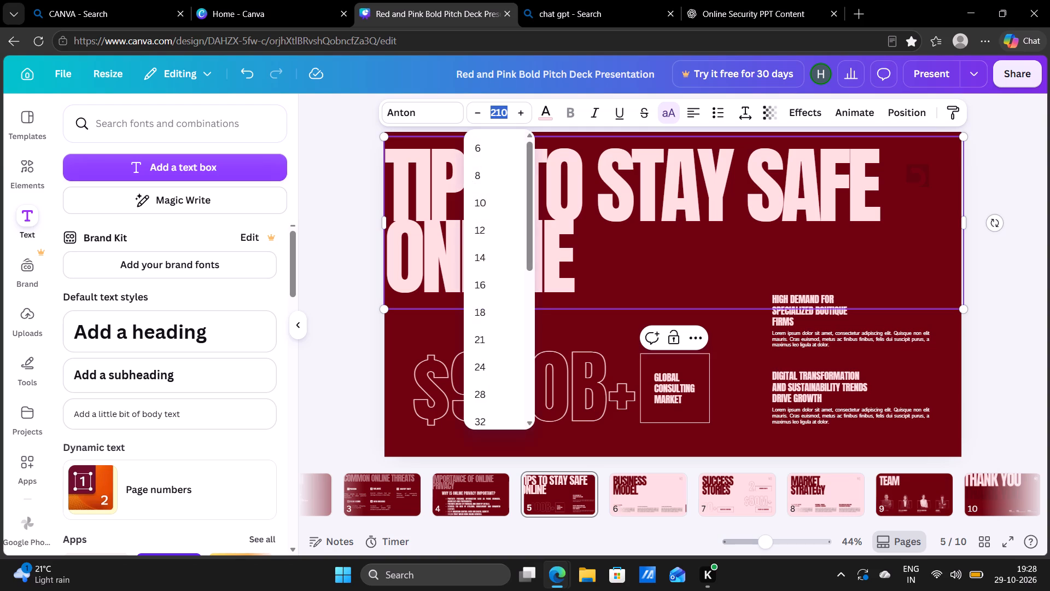
type("18")
key("5")
key("Return")
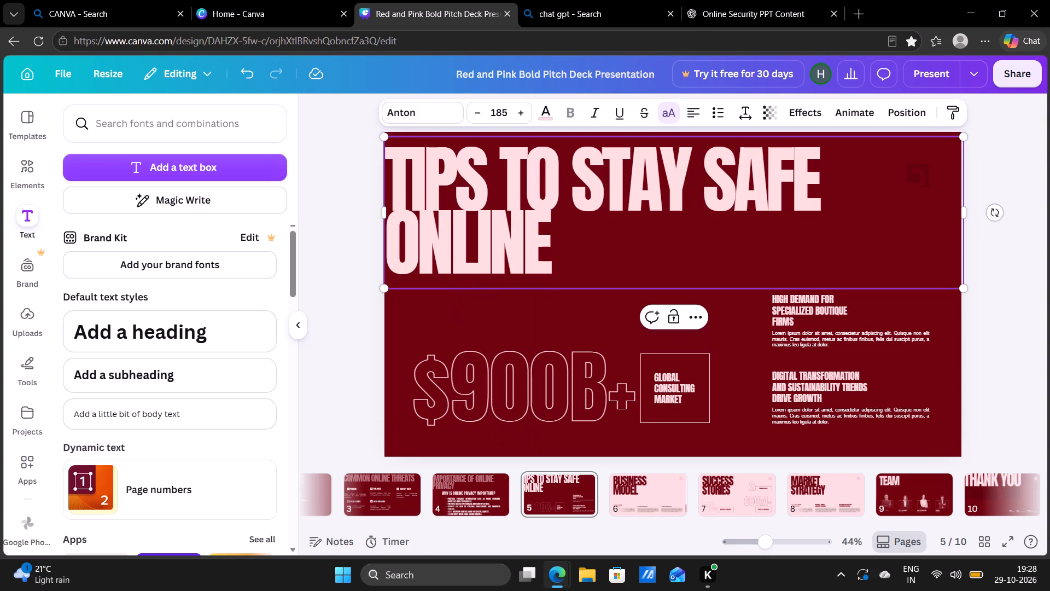
Recolor the whole "Tips to stay safe online" title with the muted dark pink from the design's text colors.
double_click(523, 276)
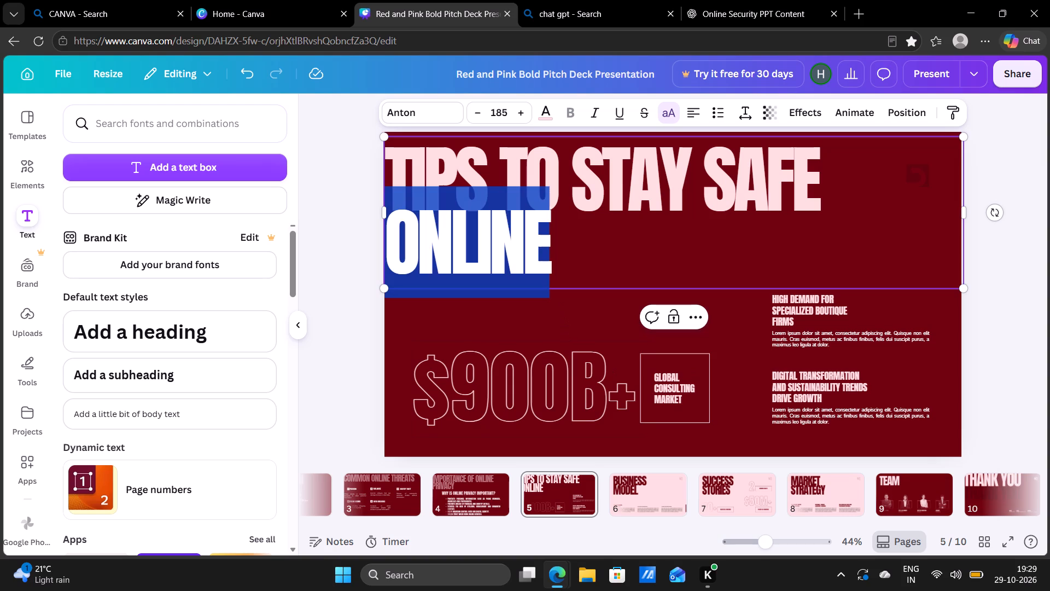
double_click(399, 178)
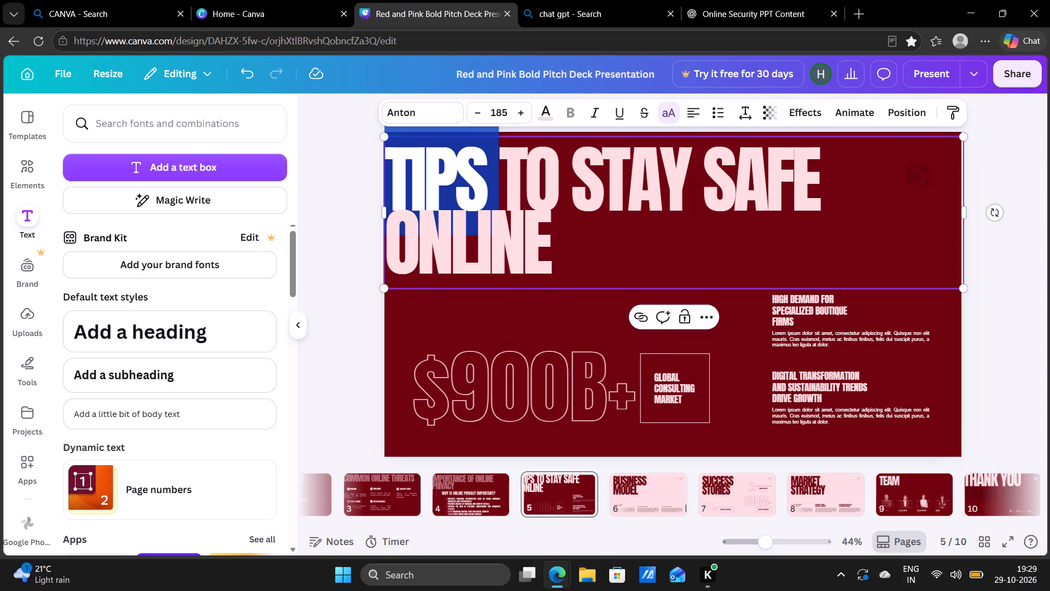
triple_click(515, 186)
left_click(515, 186)
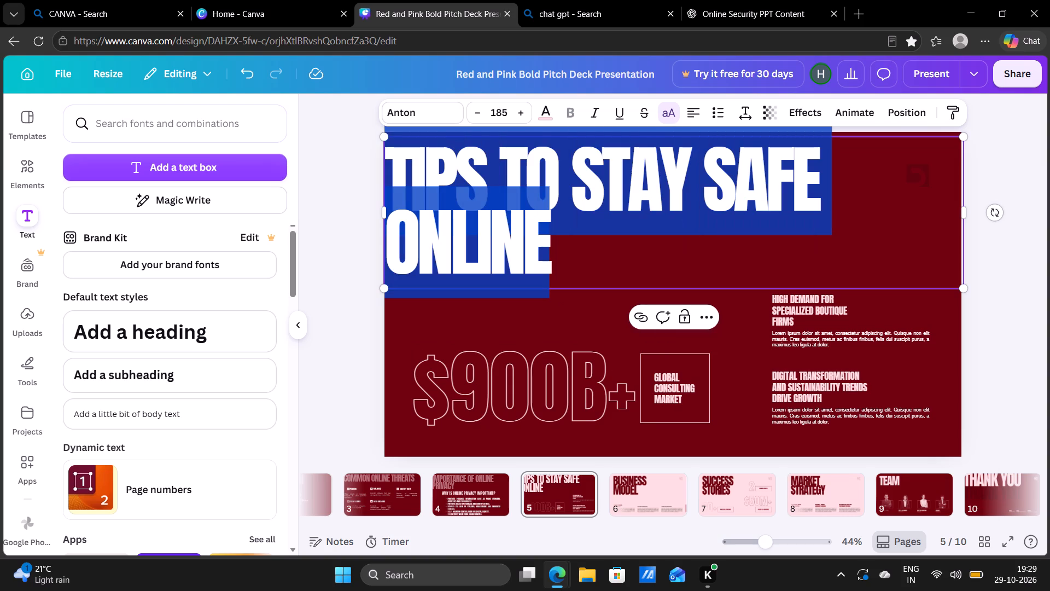
left_click(540, 124)
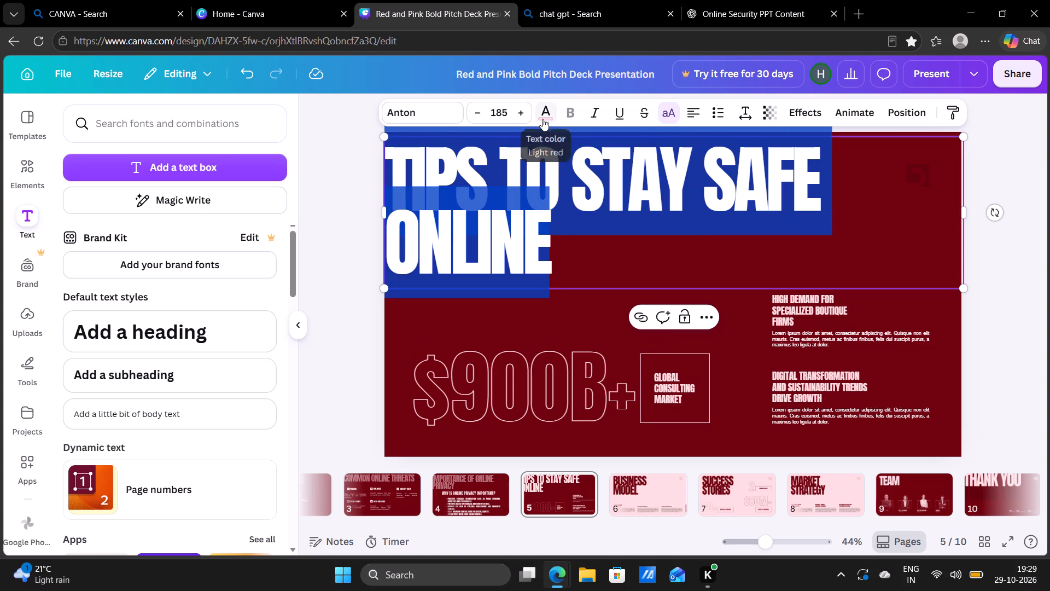
left_click(542, 119)
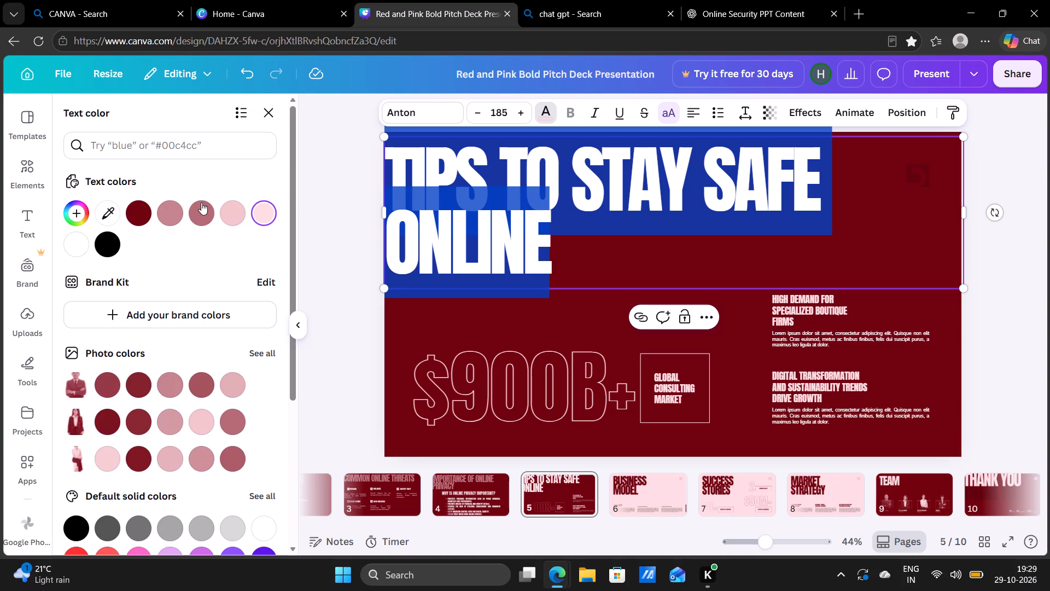
left_click(201, 204)
left_click(434, 315)
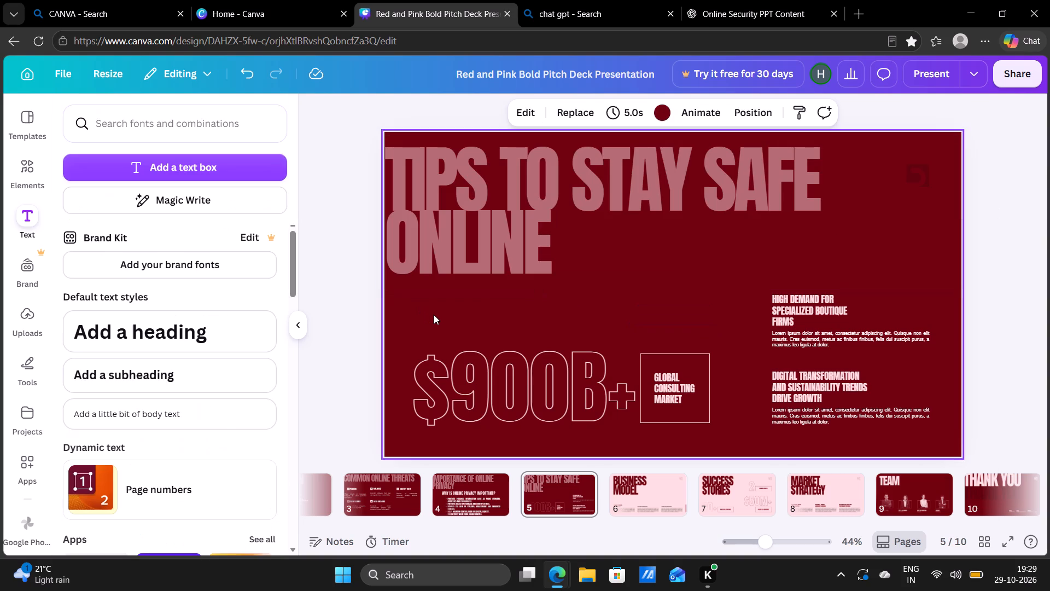
triple_click(515, 228)
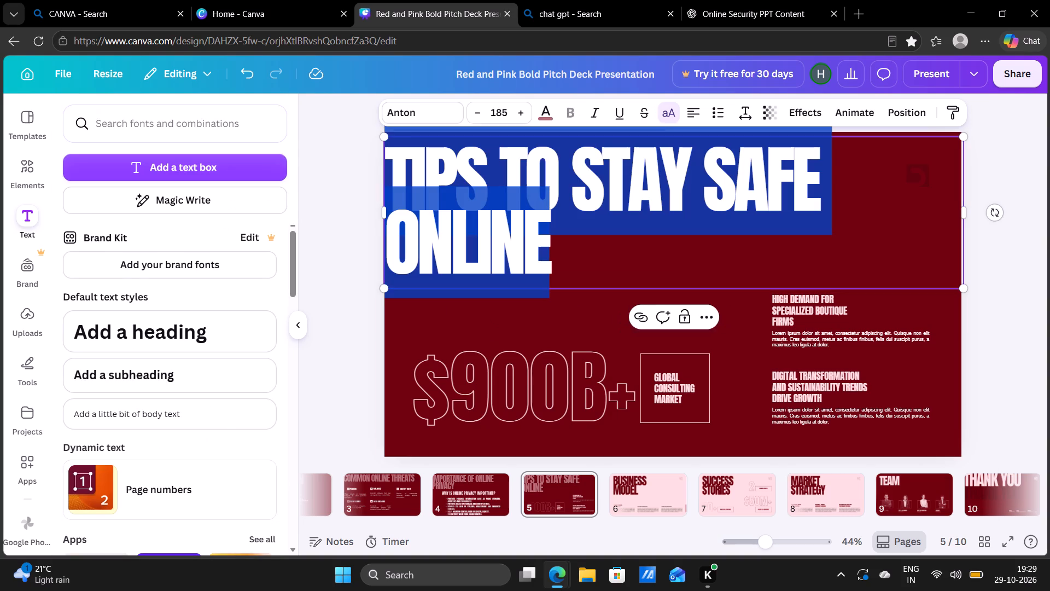
left_click(482, 321)
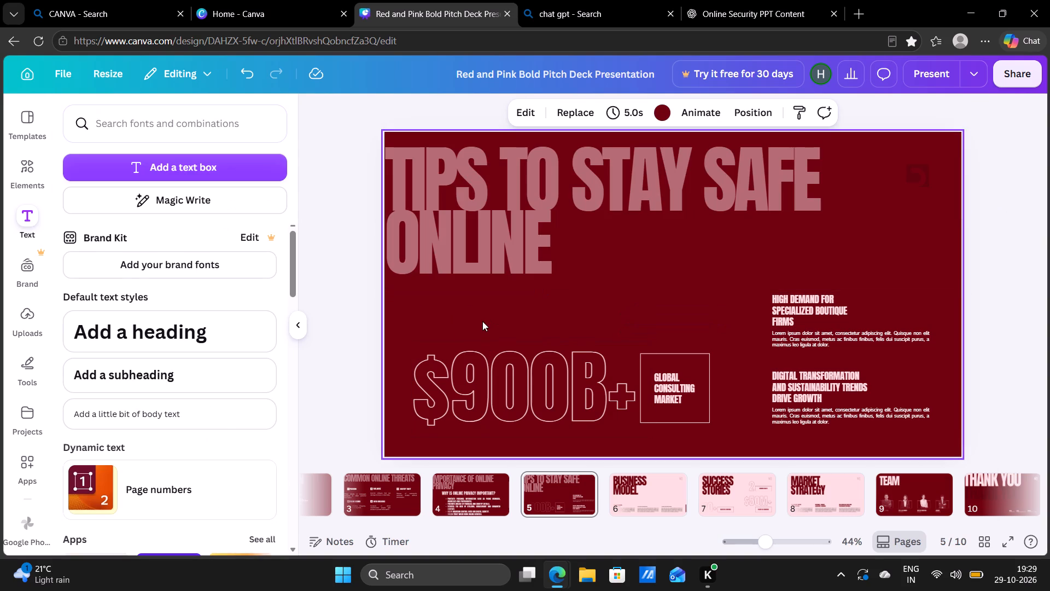
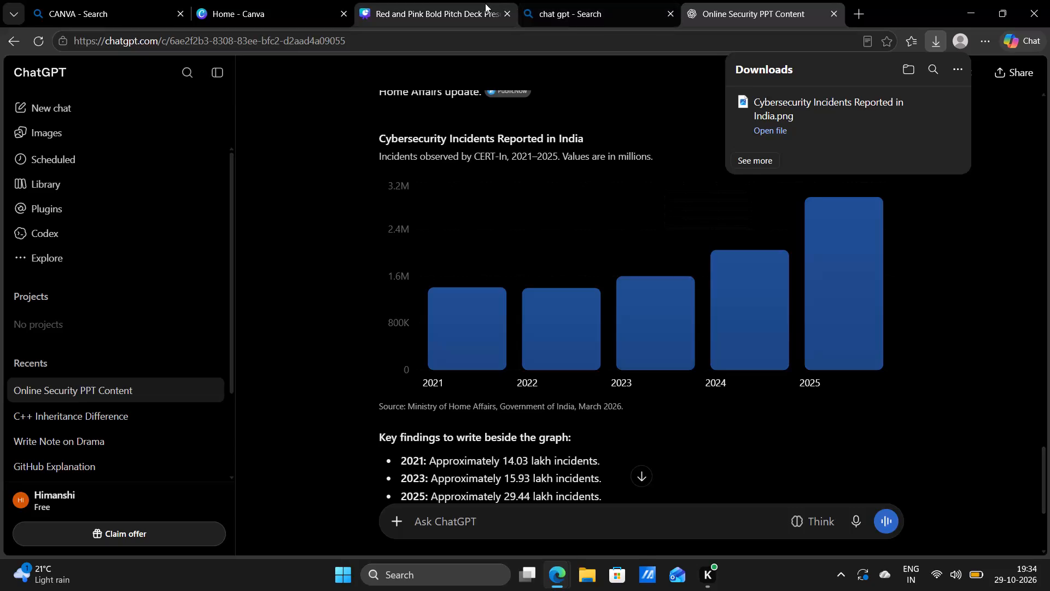
Switch to the Canva presentation, select the $900B+ text on the Tips to Stay Safe Online slide, and open the uploaded files for the downloaded graph.
left_click(485, 3)
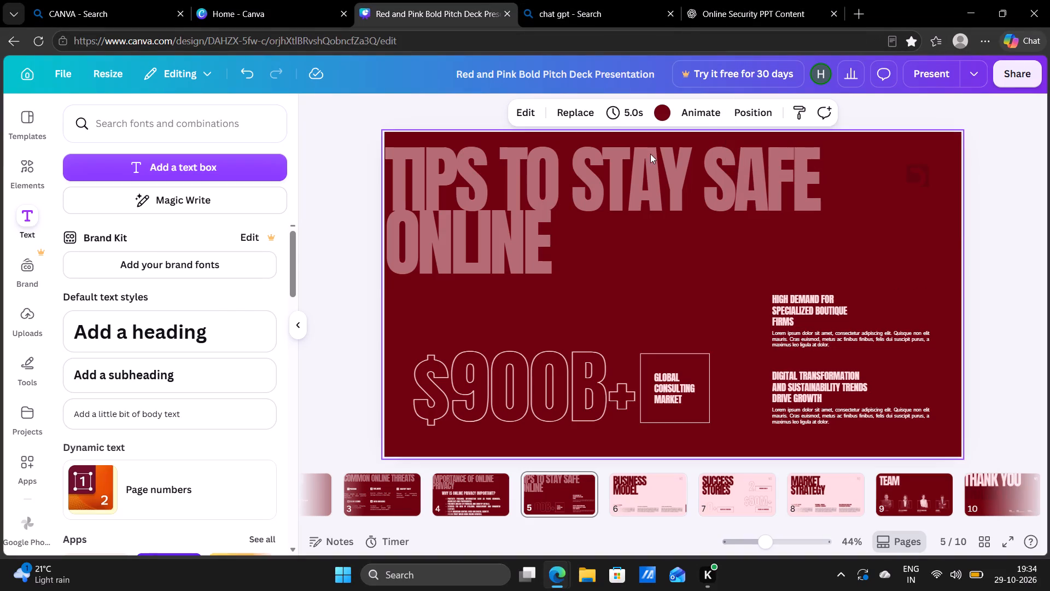
double_click(576, 387)
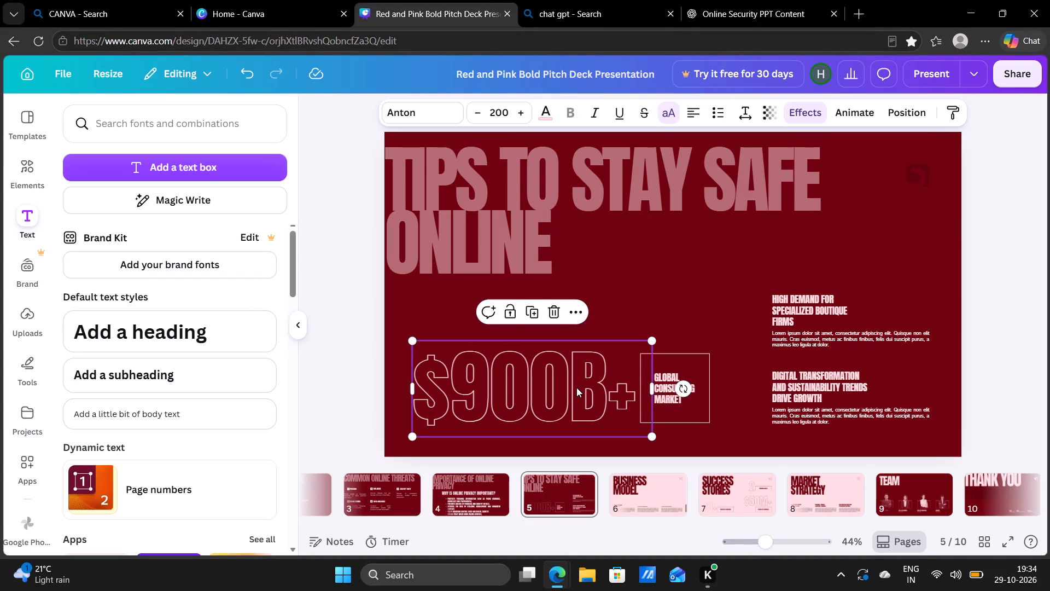
left_click(574, 383)
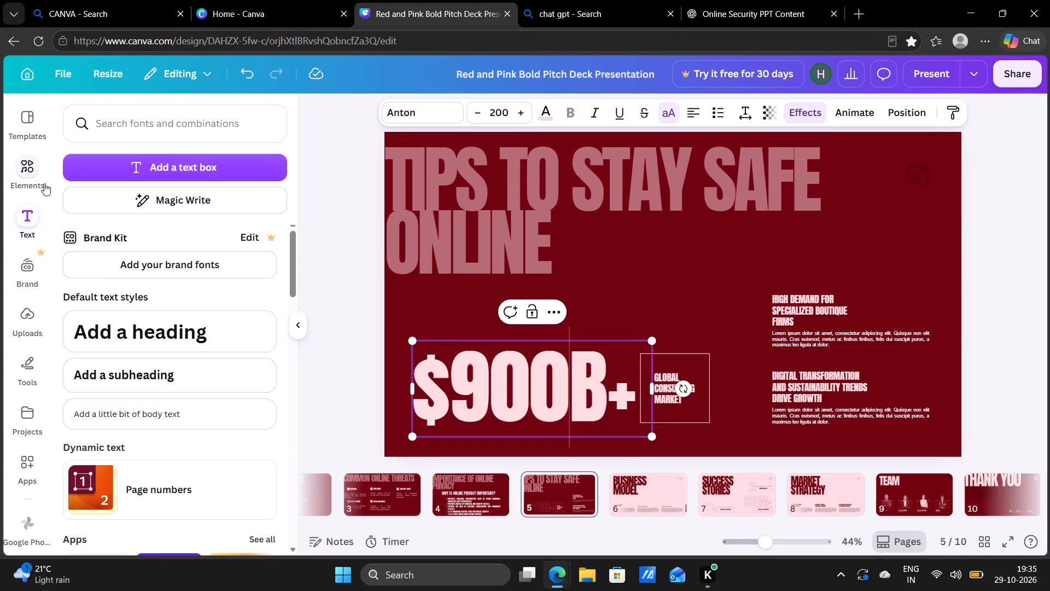
left_click(23, 169)
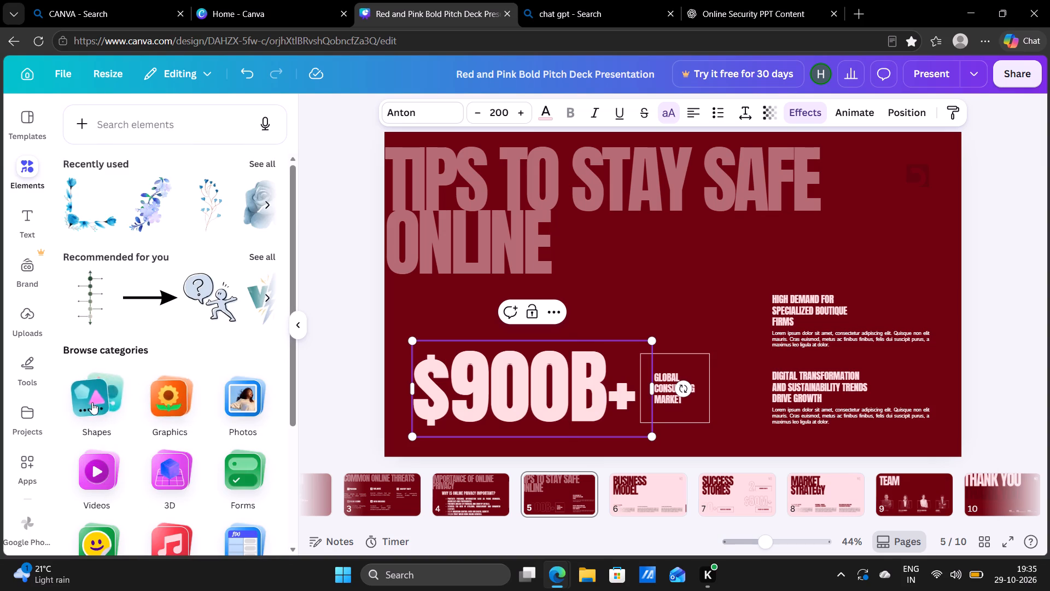
double_click(243, 405)
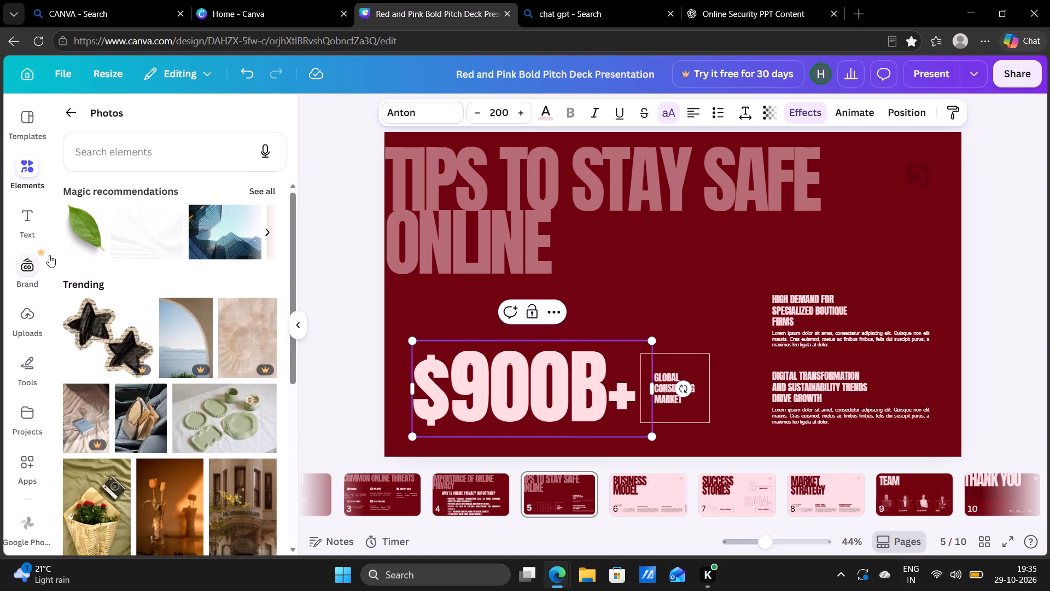
double_click(22, 317)
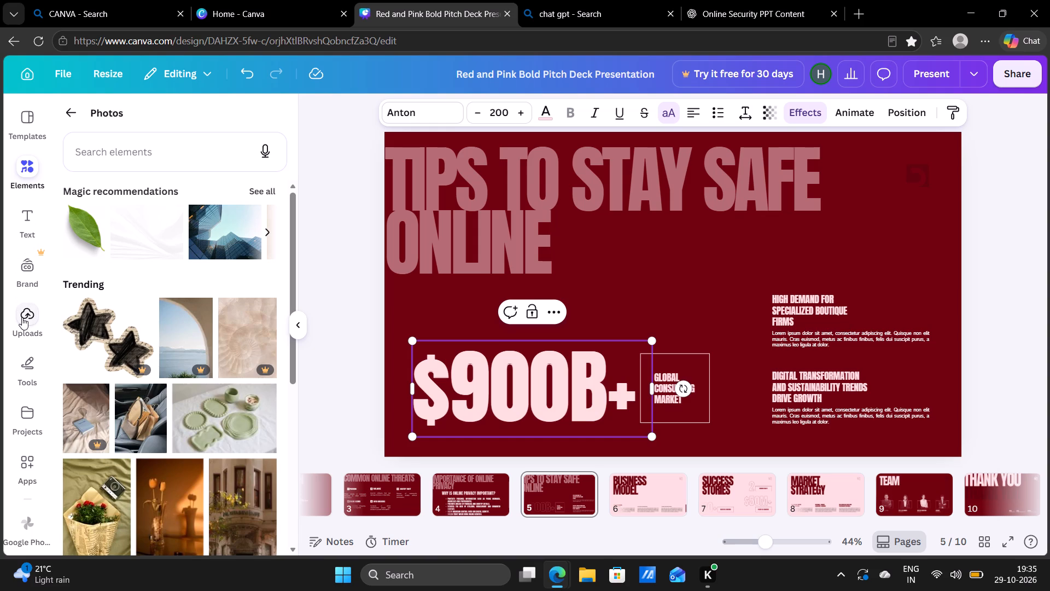
left_click(33, 320)
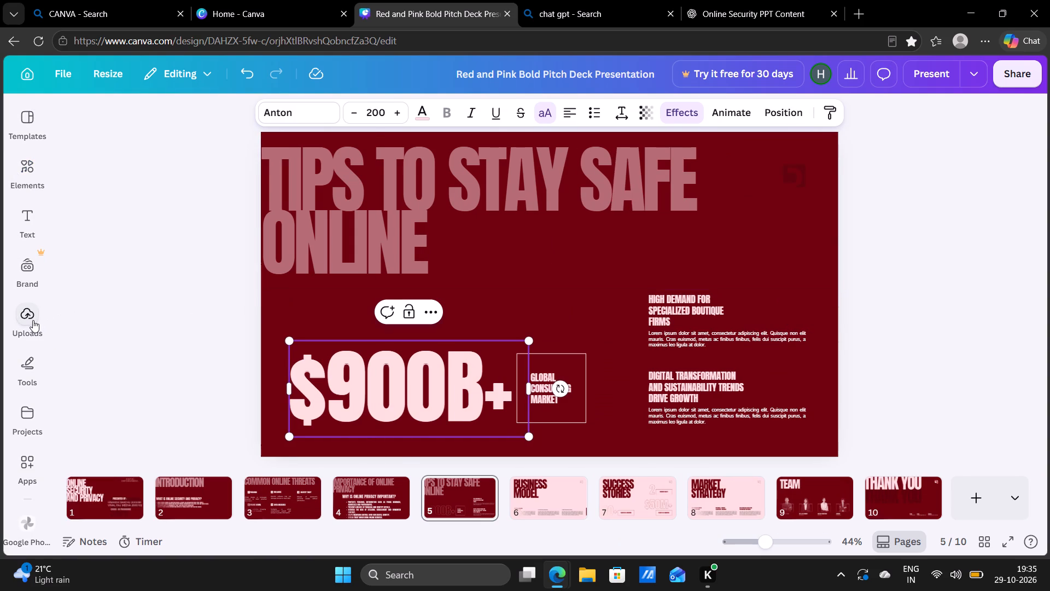
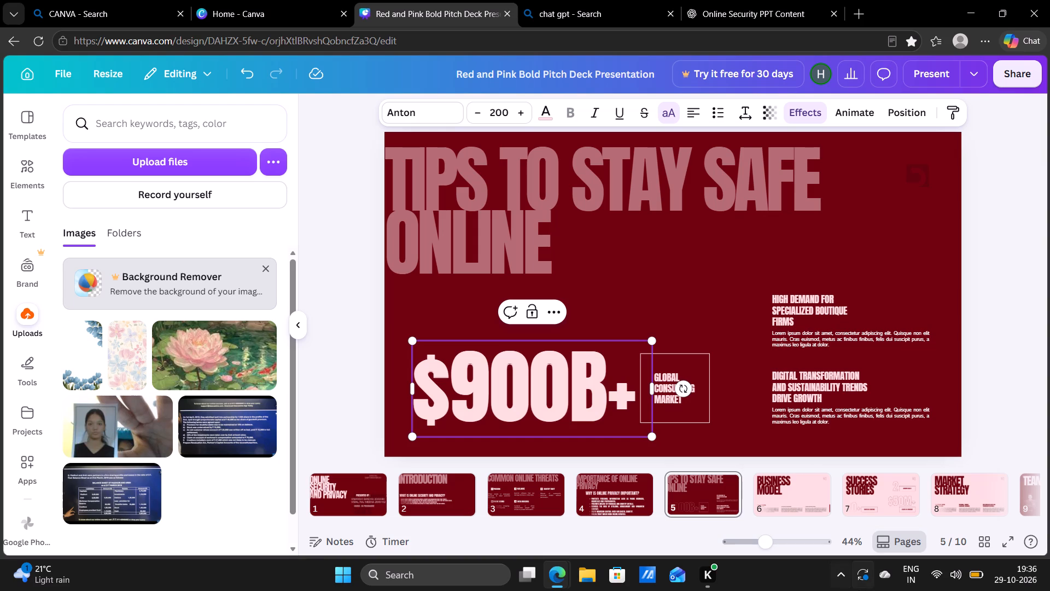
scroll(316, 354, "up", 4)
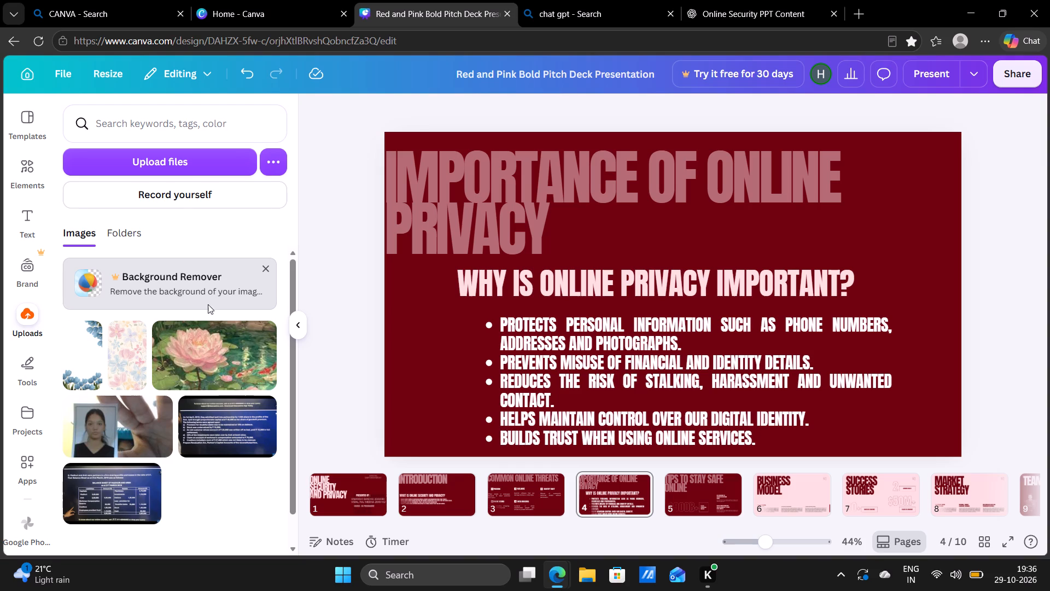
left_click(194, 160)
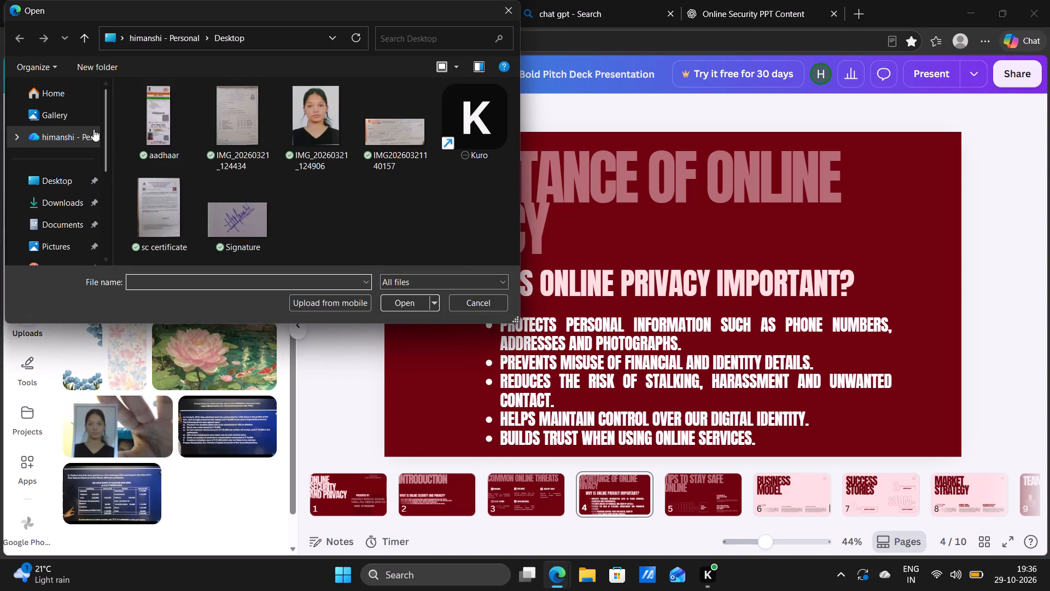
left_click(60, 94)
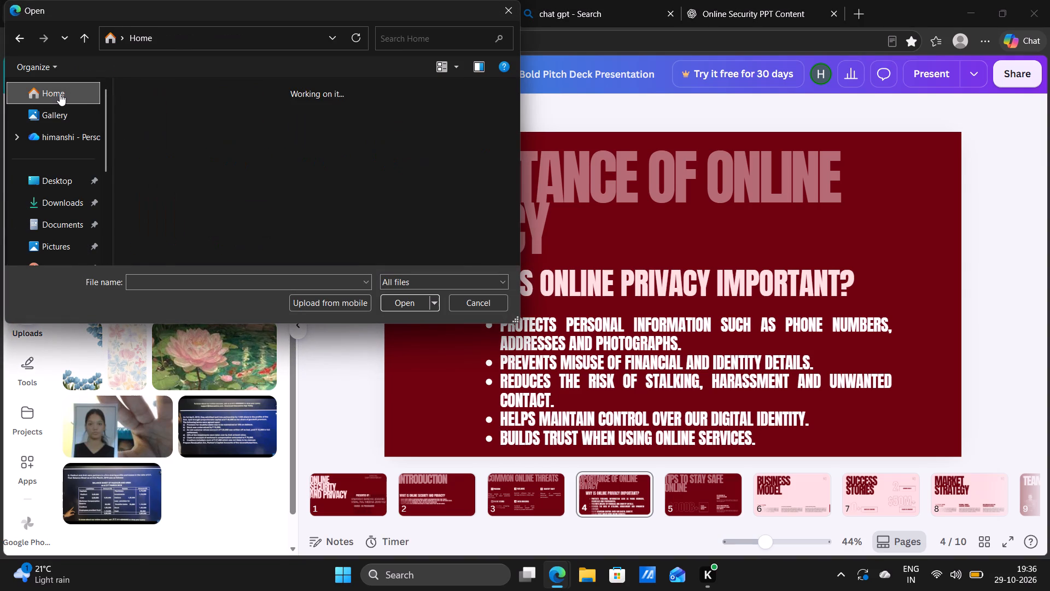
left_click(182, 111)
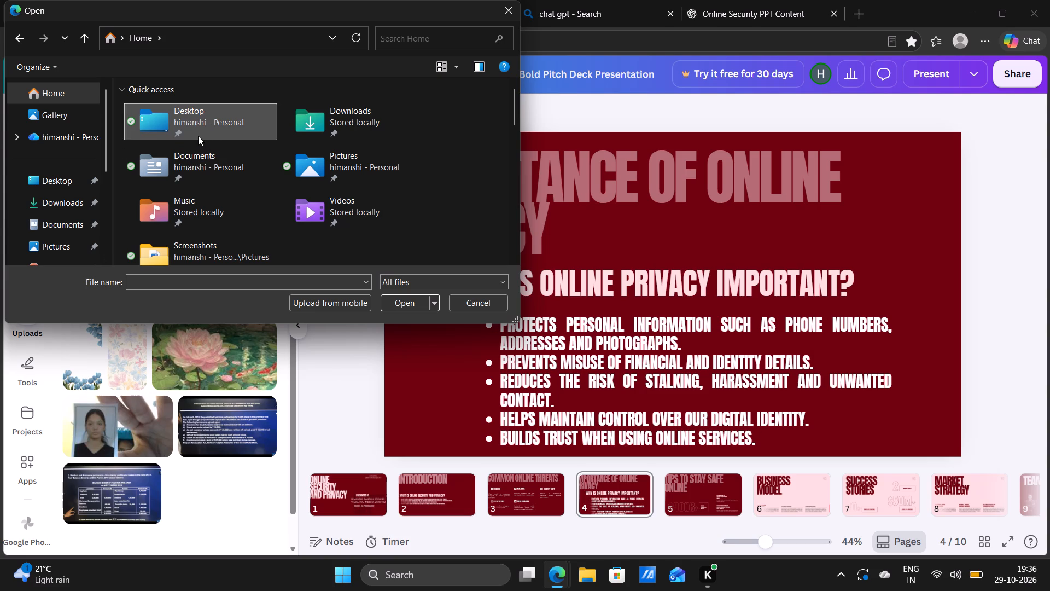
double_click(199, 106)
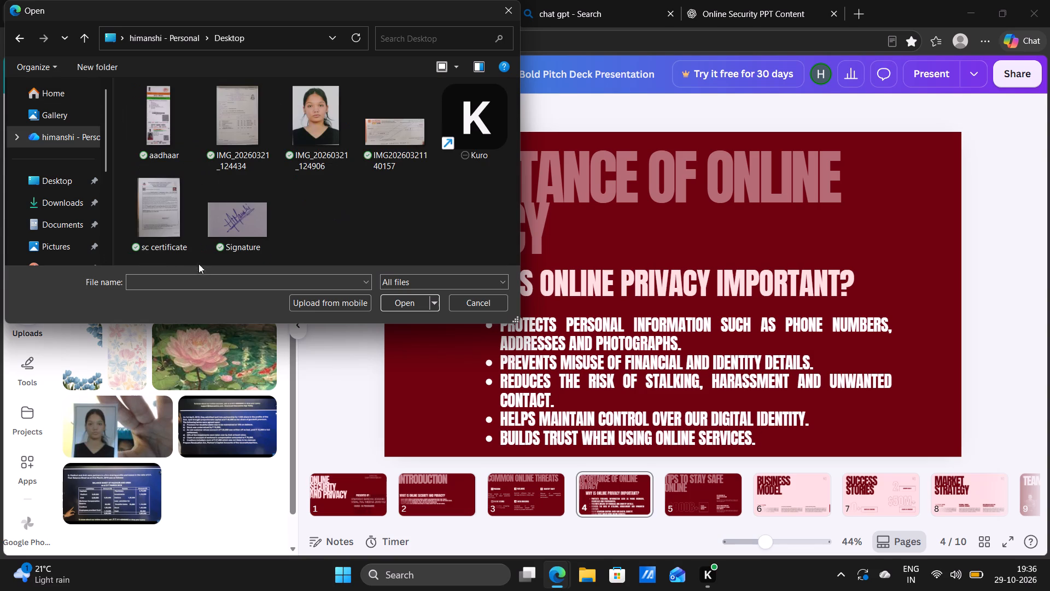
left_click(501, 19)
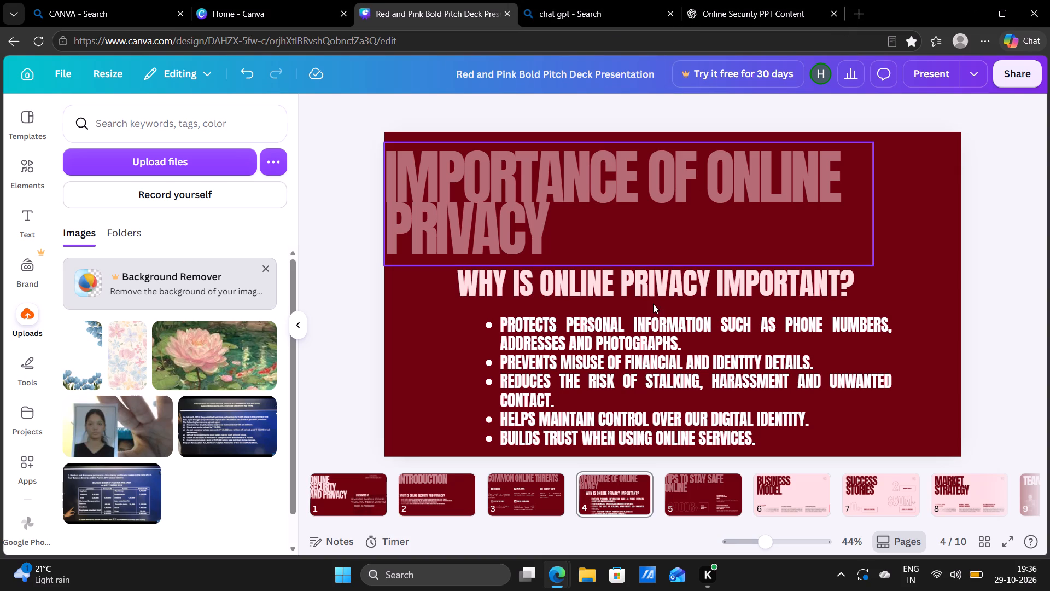
Go to the Business Model slide, open the design's analytics, and look through the visits, time spent and pages visited sections.
left_click(690, 470)
left_click(795, 481)
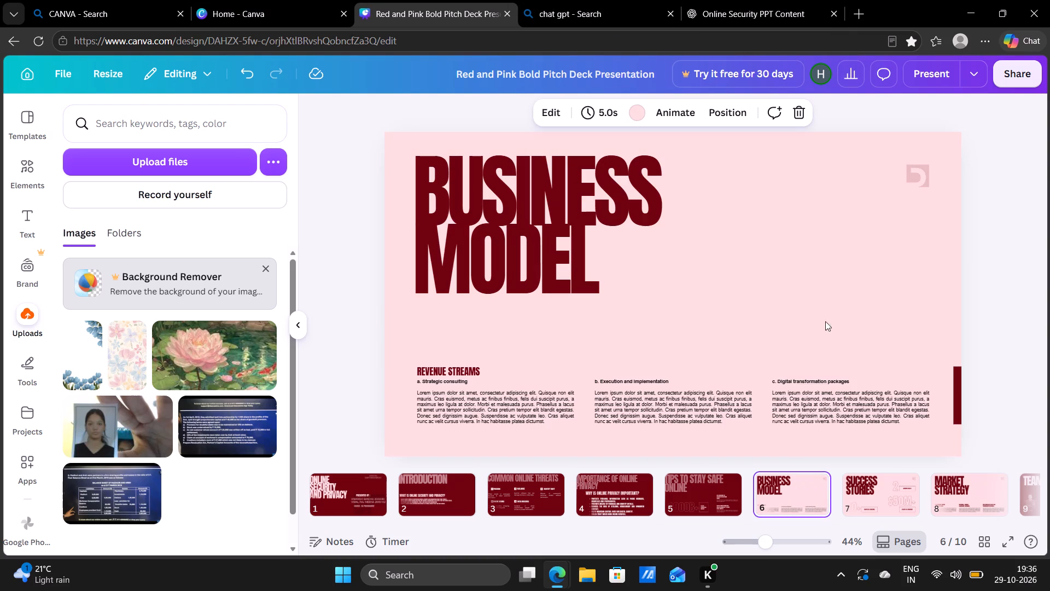
left_click(854, 72)
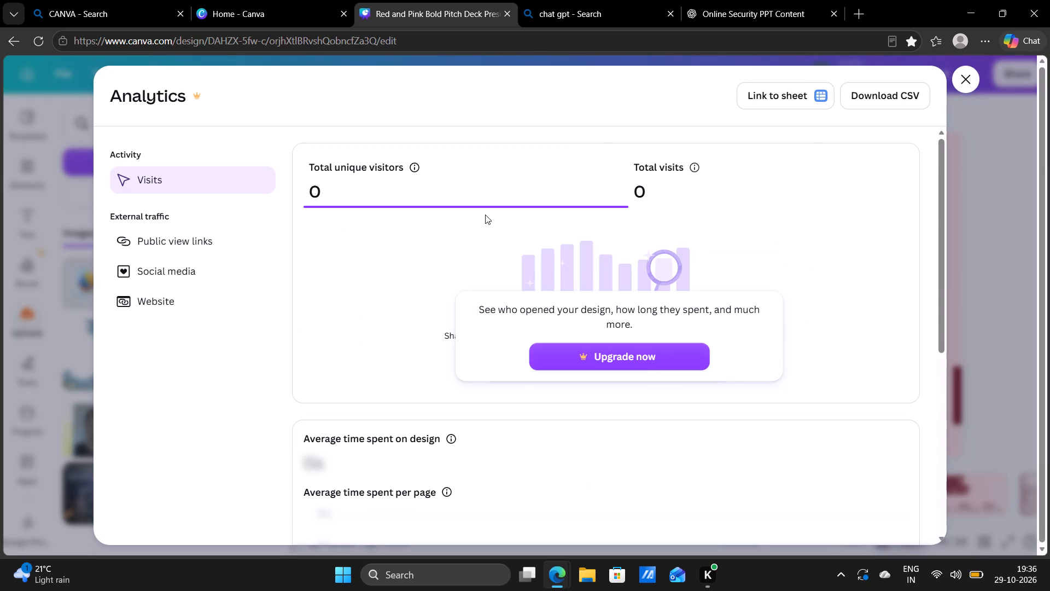
scroll(485, 215, "up", 1)
scroll(485, 215, "down", 3)
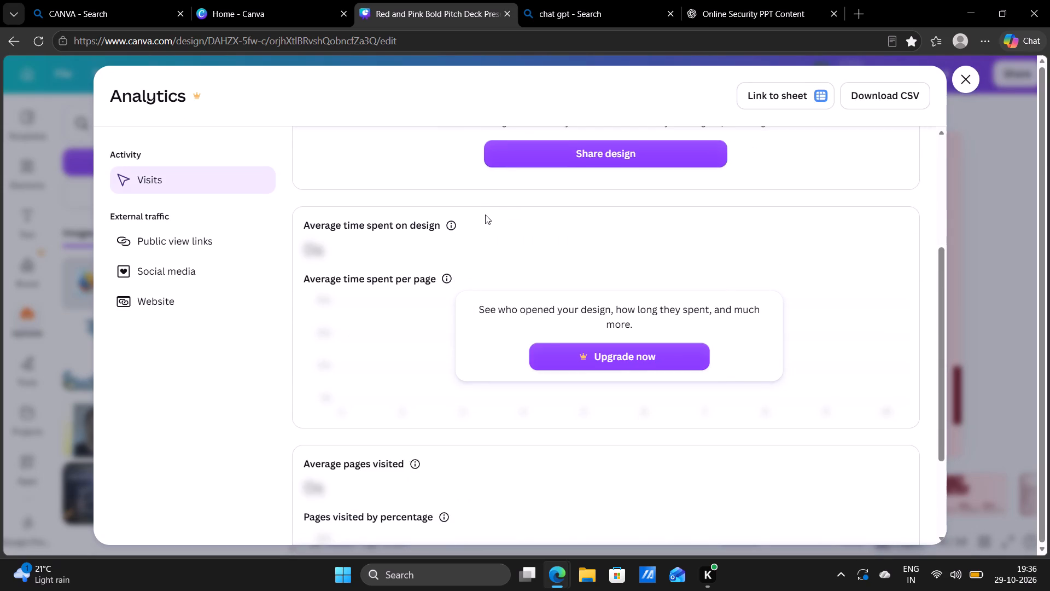
scroll(485, 215, "down", 5)
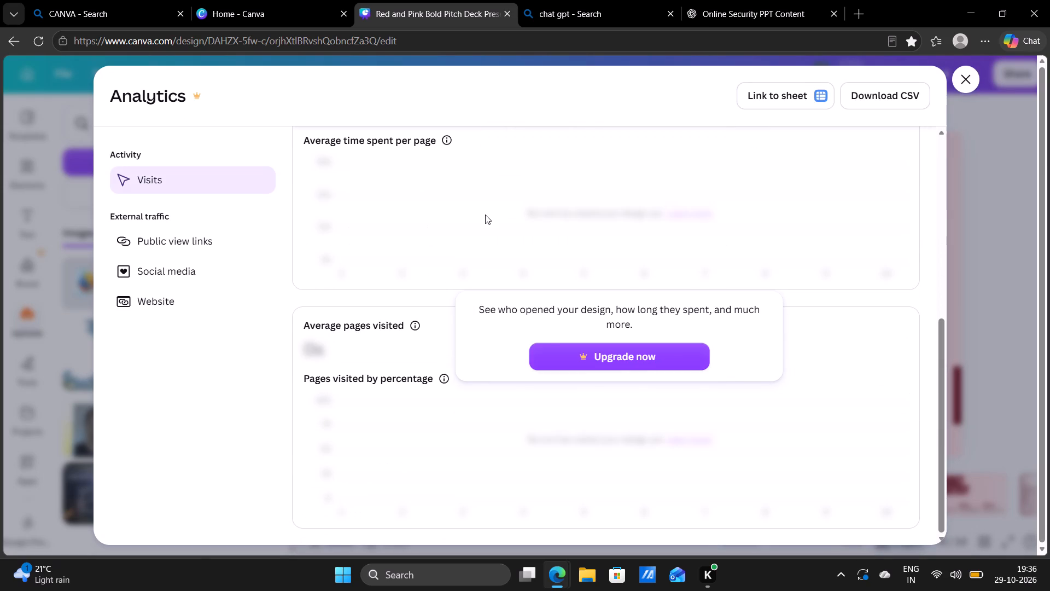
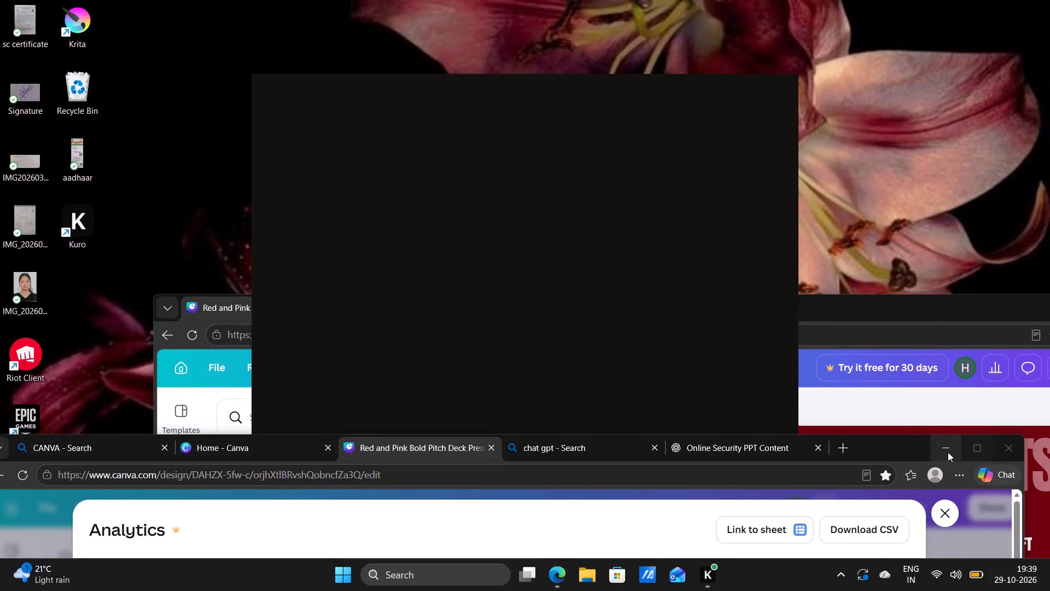
Maximize the lowered browser window that shows the presentation's Analytics view.
left_click(983, 439)
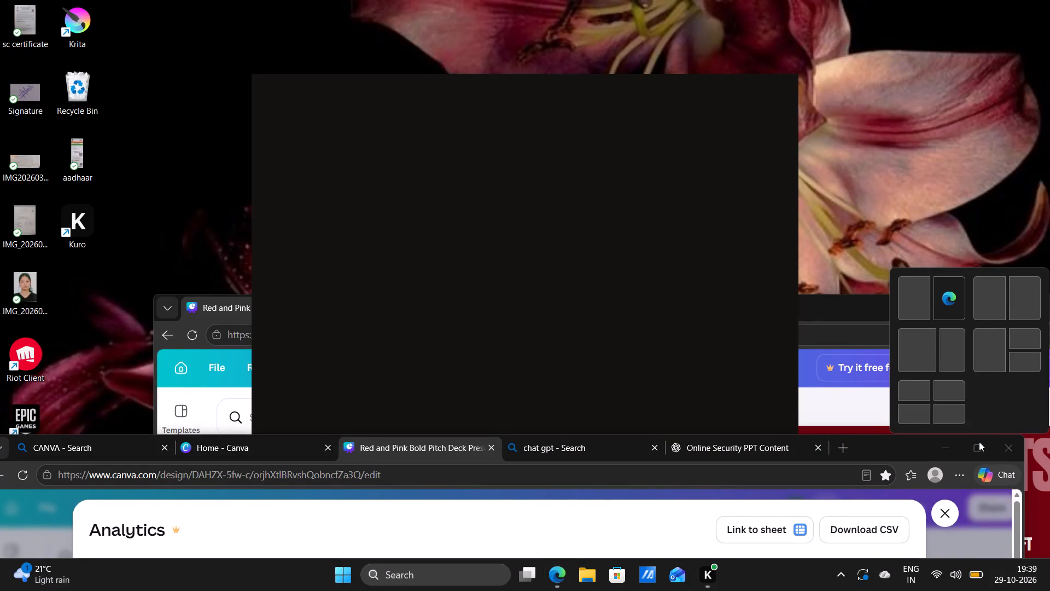
left_click(977, 442)
left_click(975, 449)
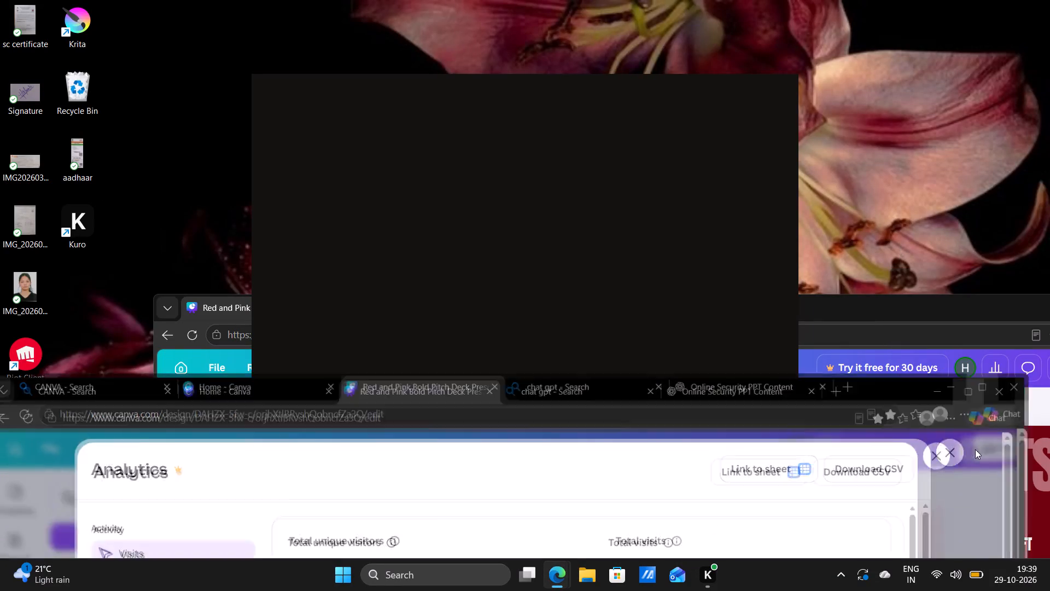
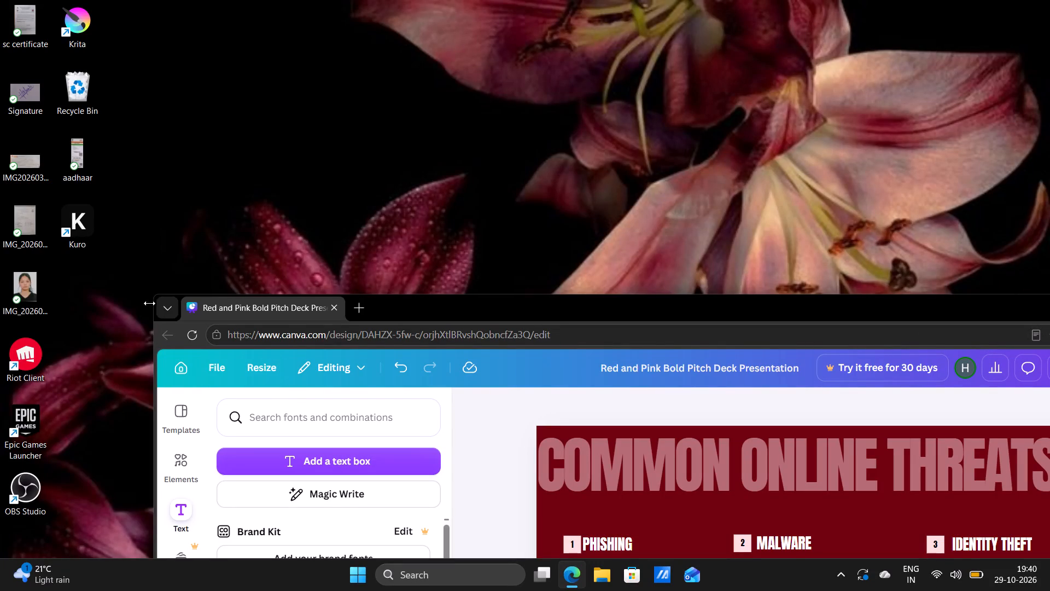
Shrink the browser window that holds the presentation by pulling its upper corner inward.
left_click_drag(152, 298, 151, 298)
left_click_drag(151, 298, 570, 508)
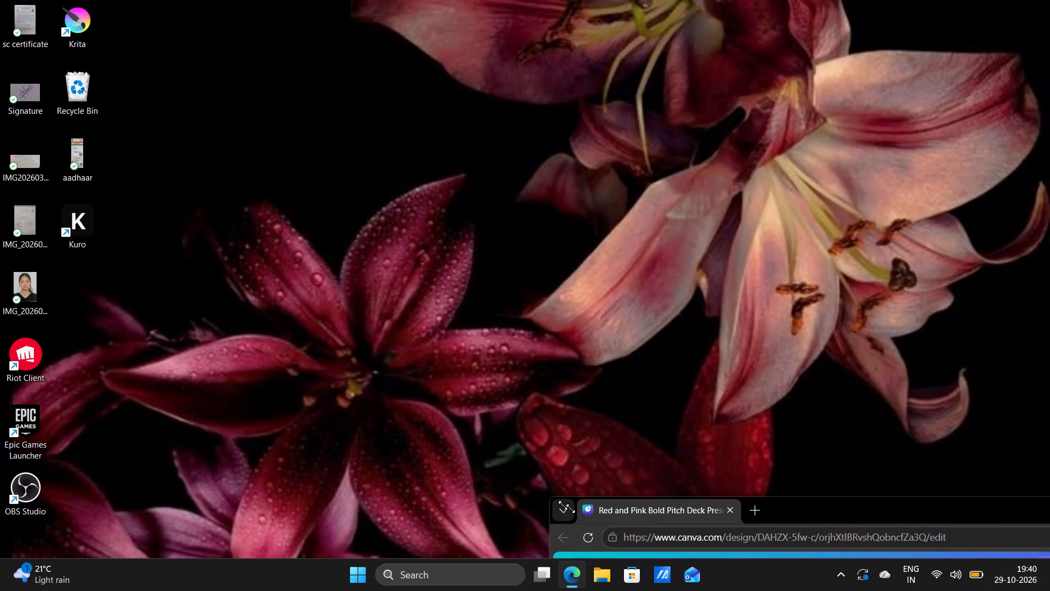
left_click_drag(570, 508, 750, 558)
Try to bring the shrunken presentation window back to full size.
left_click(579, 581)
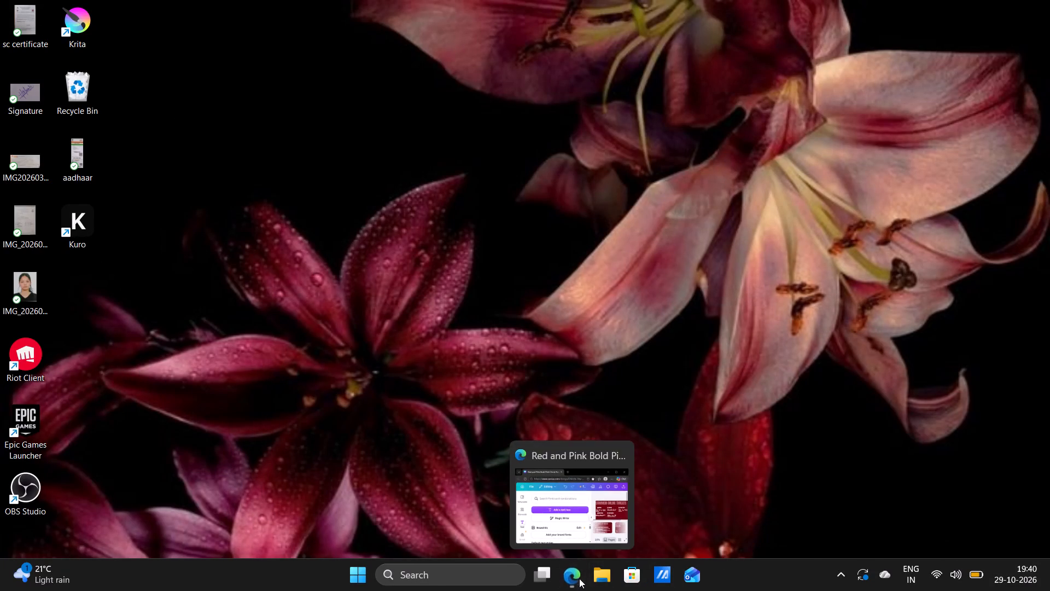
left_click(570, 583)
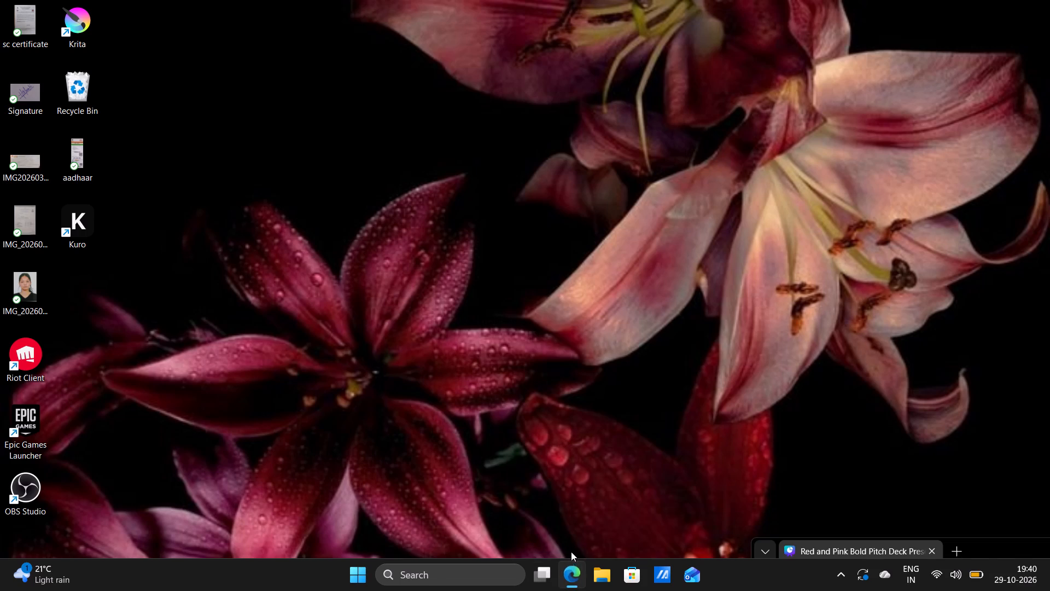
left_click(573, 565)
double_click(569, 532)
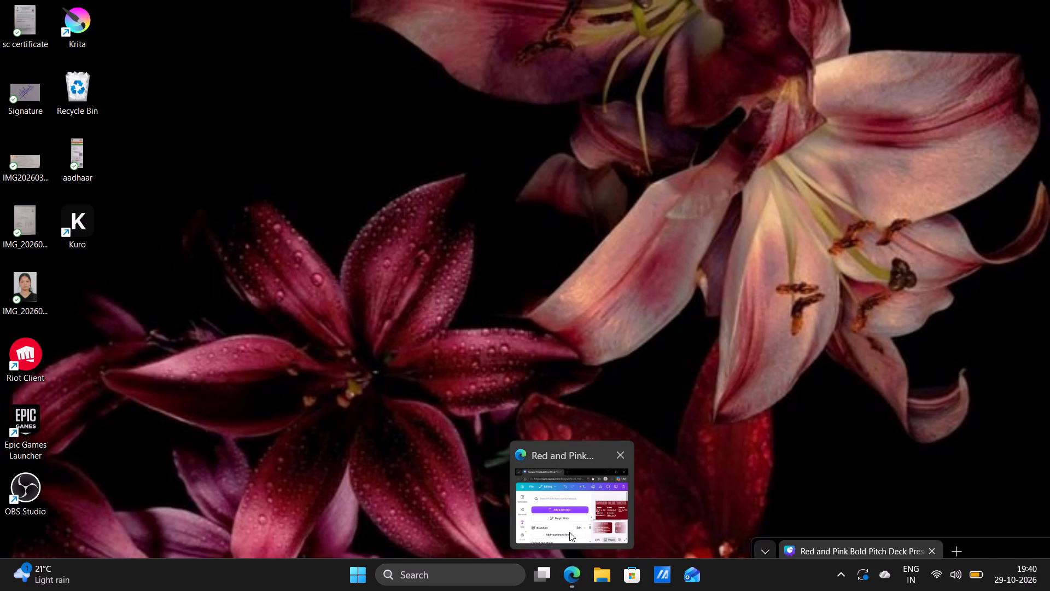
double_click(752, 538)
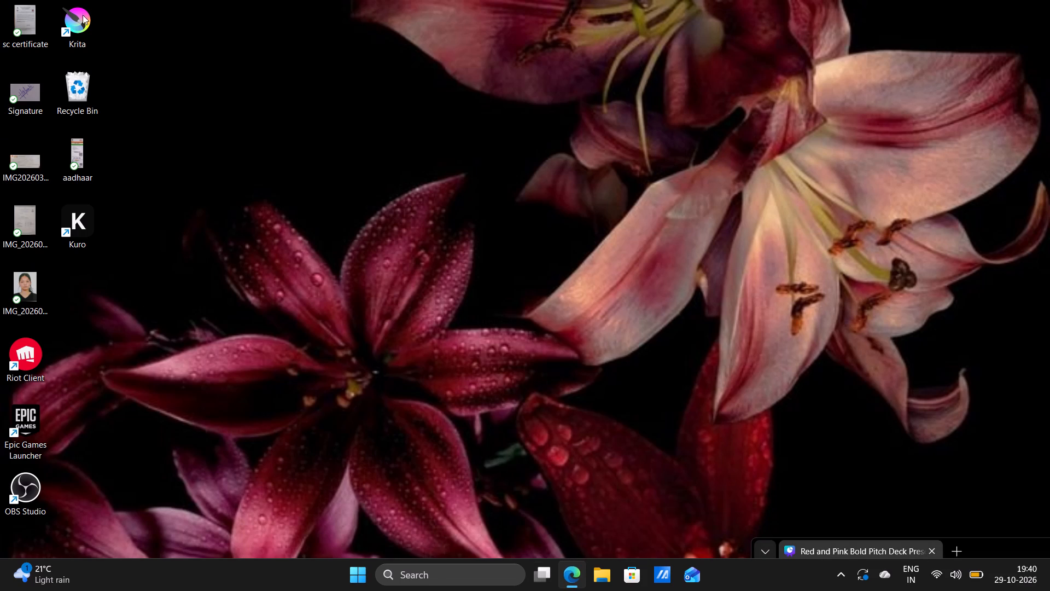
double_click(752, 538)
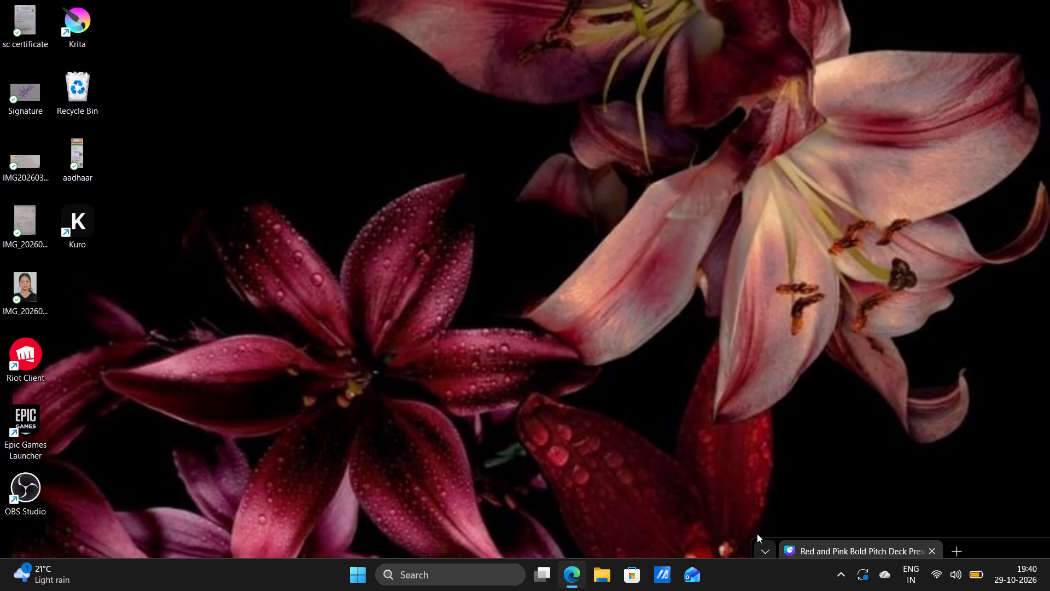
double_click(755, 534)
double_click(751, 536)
Enlarge the shrunken browser window by its upper corner and side edge so the Common Online Threats slide can be viewed.
left_click_drag(752, 539, 252, 261)
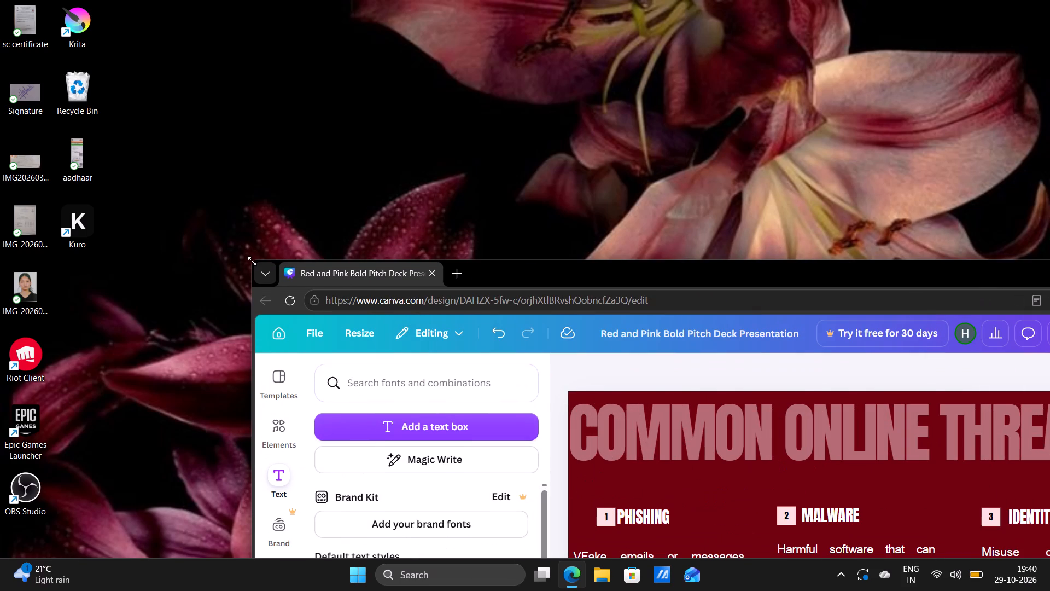
double_click(252, 261)
left_click_drag(250, 265, 52, 263)
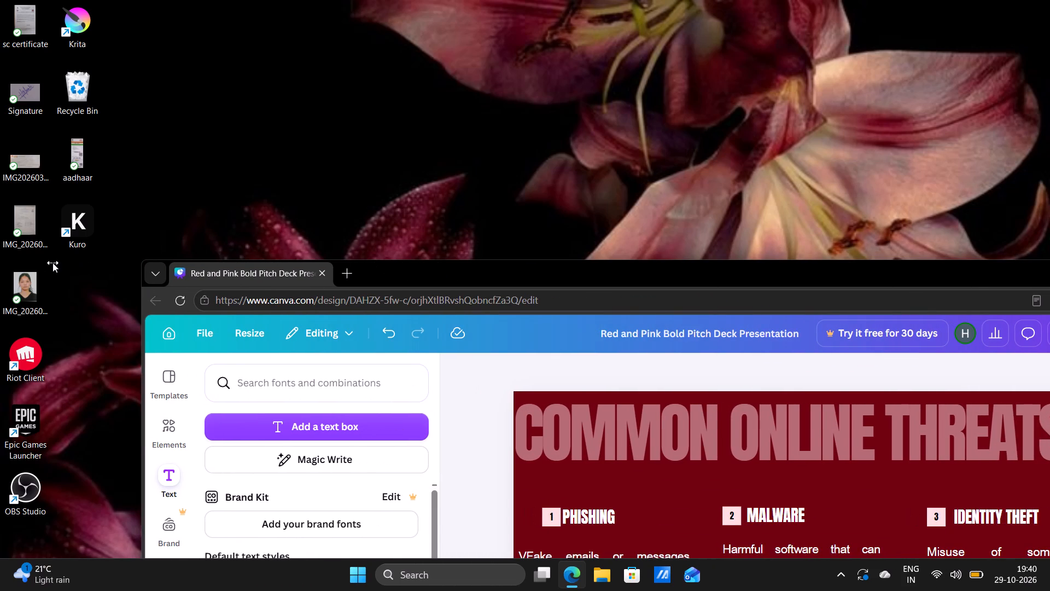
left_click_drag(141, 267, 87, 266)
left_click_drag(87, 266, 30, 257)
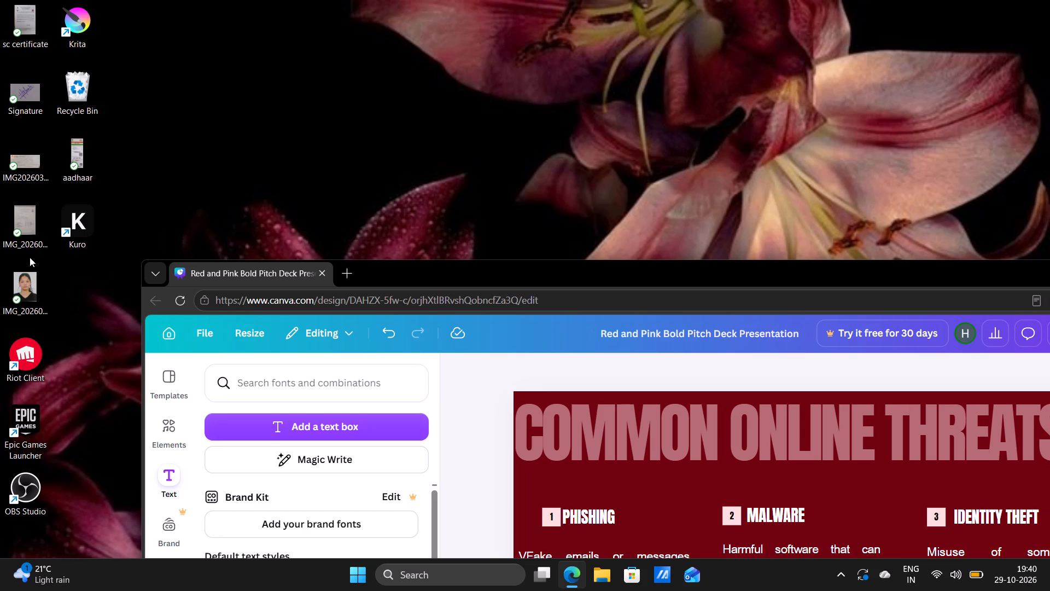
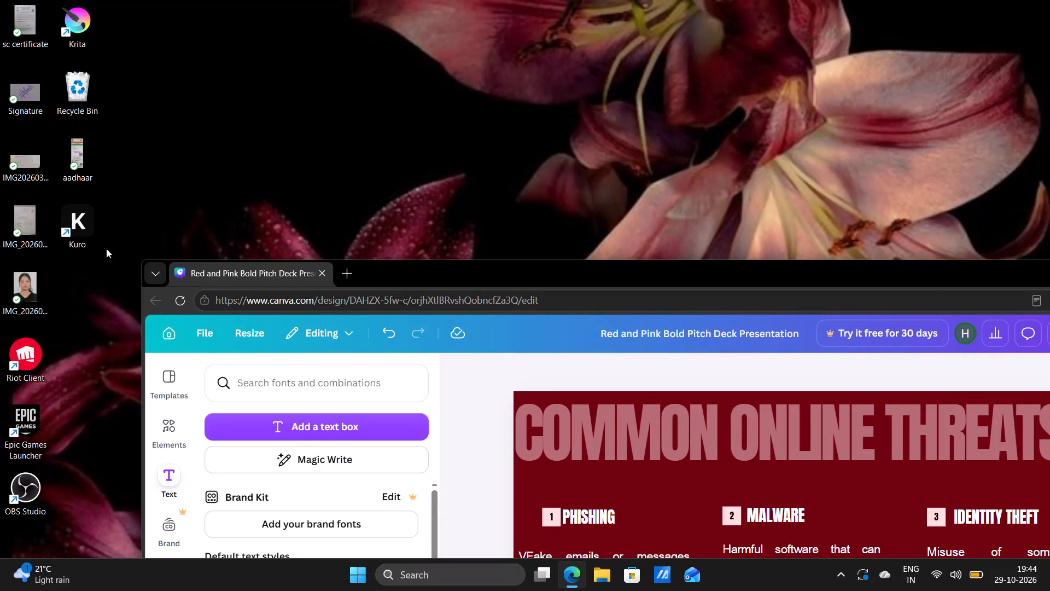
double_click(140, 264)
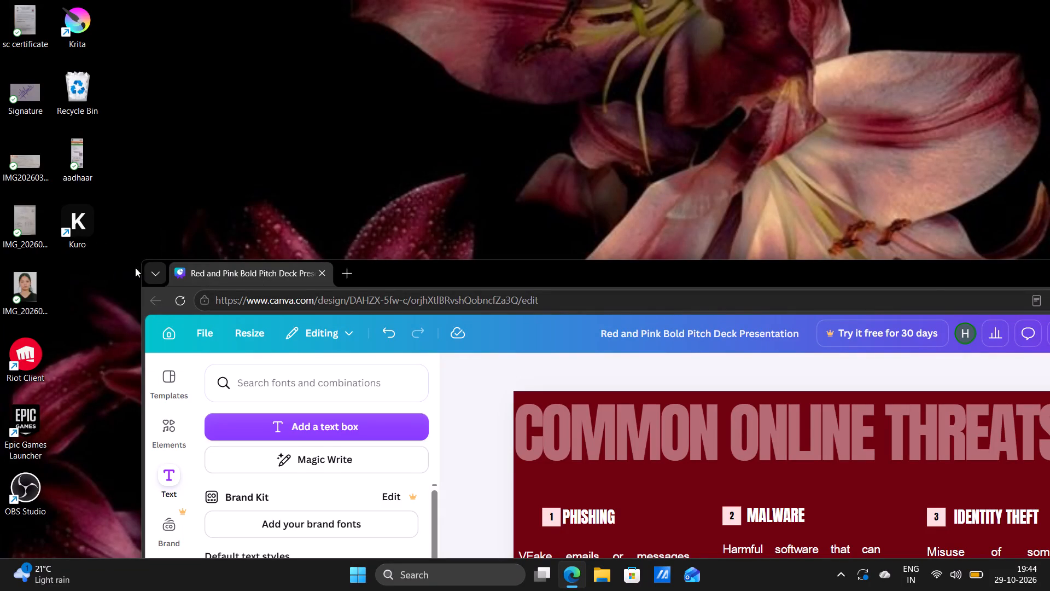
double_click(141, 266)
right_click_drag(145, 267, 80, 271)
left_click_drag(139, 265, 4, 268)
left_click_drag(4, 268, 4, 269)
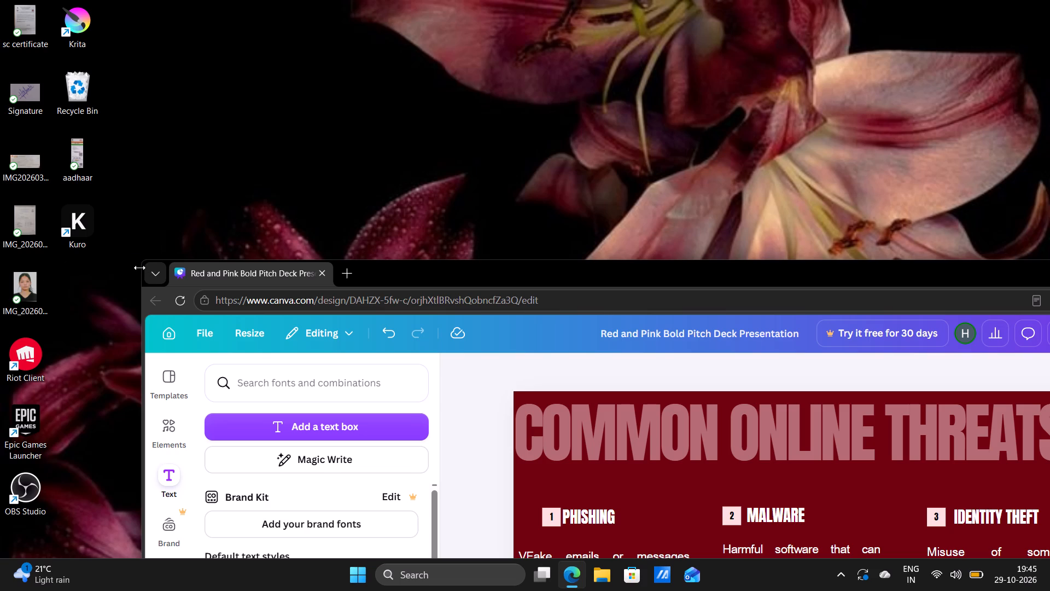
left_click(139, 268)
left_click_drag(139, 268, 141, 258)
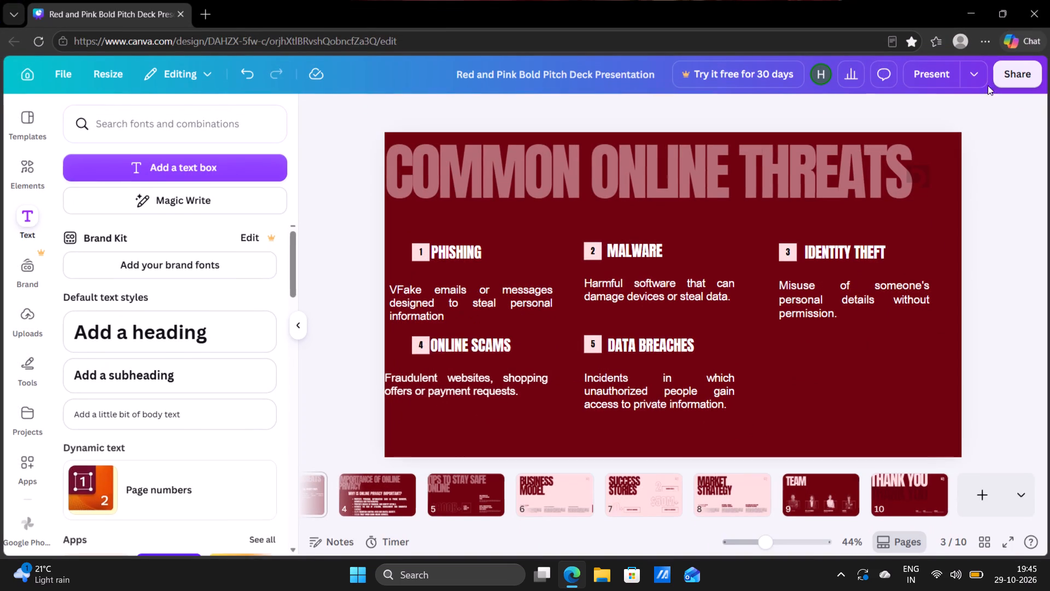